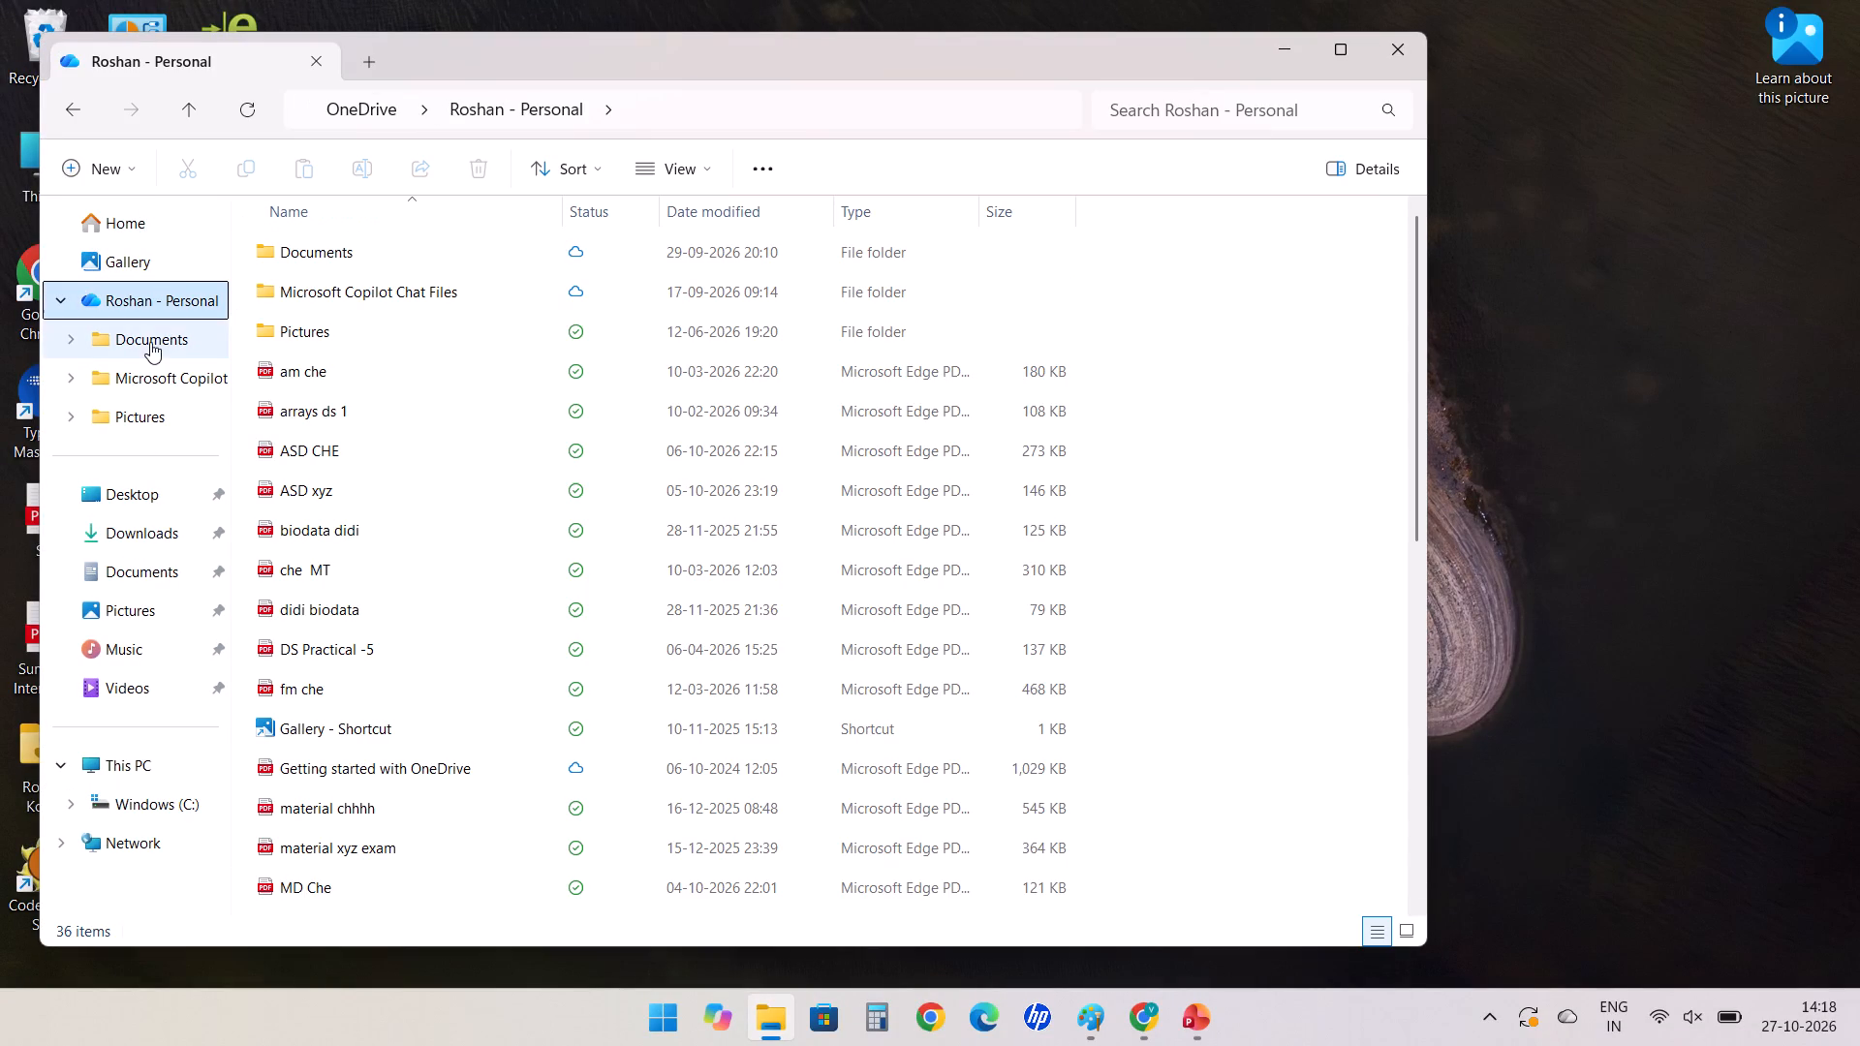
pyautogui.click(148, 337)
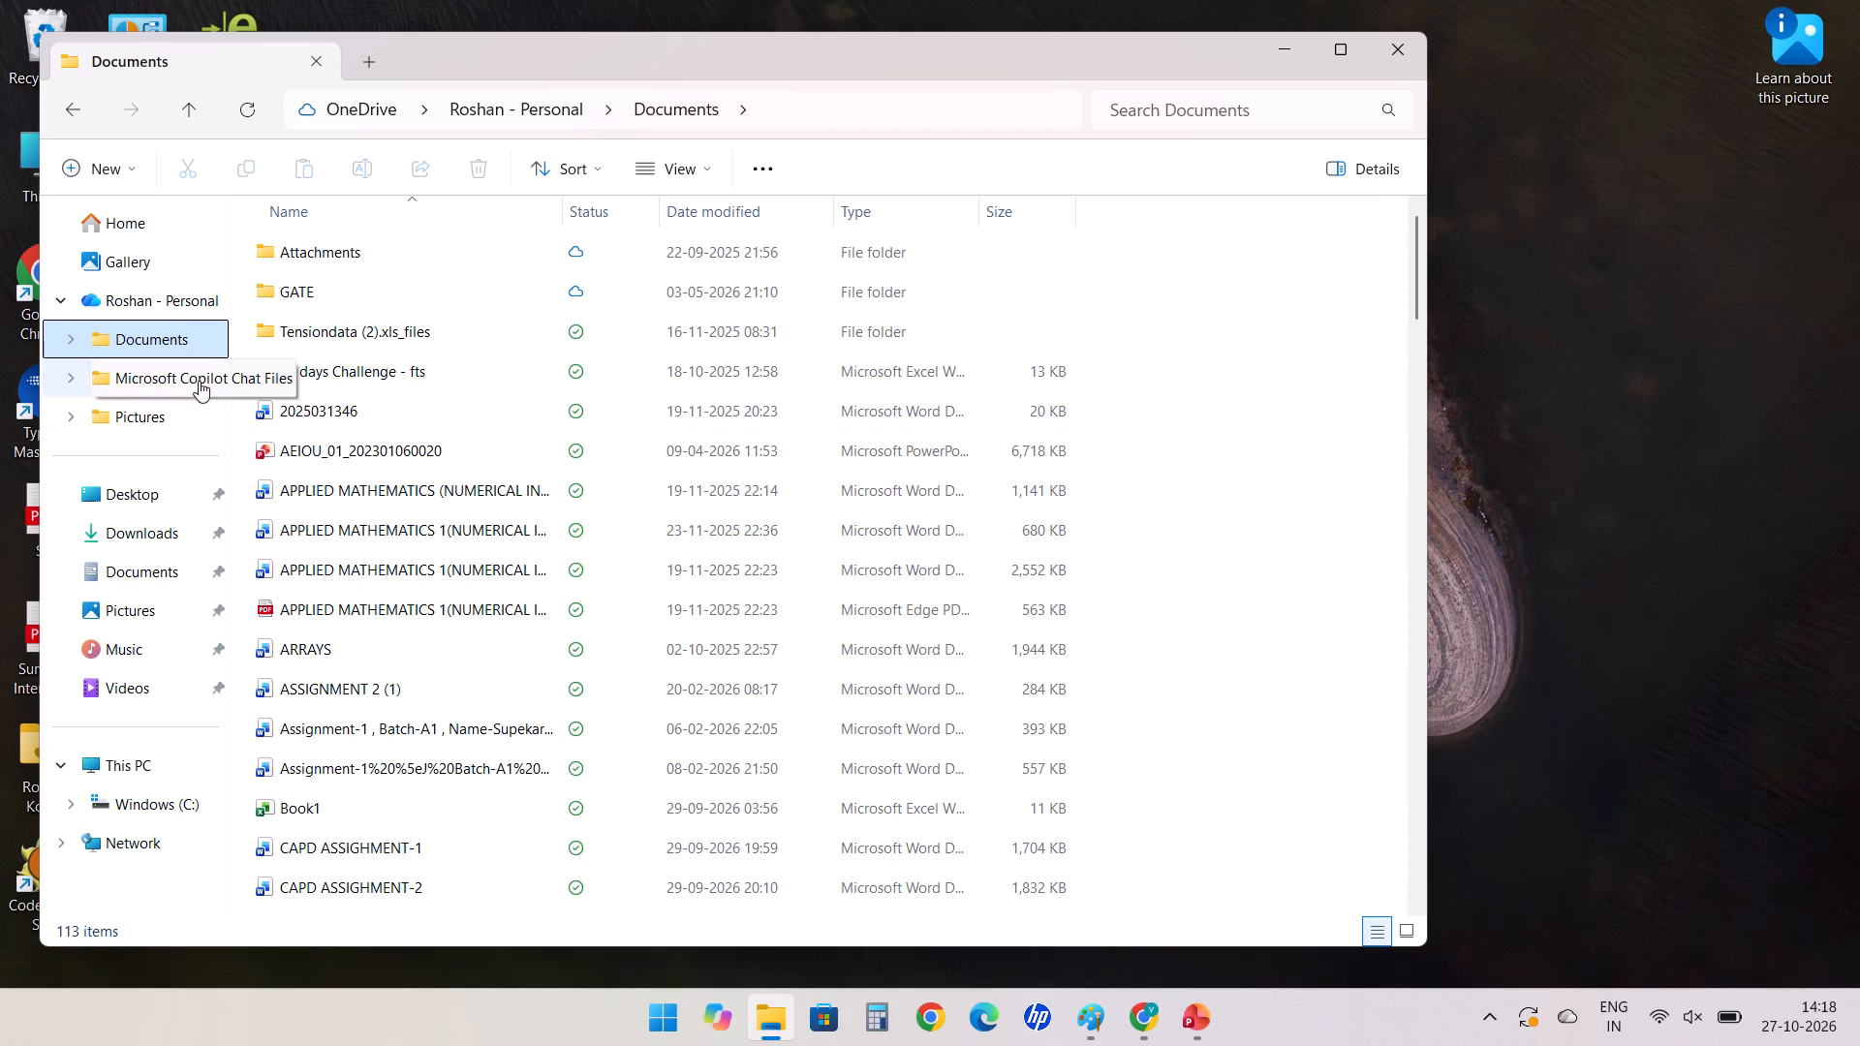
pyautogui.click(181, 285)
pyautogui.click(368, 265)
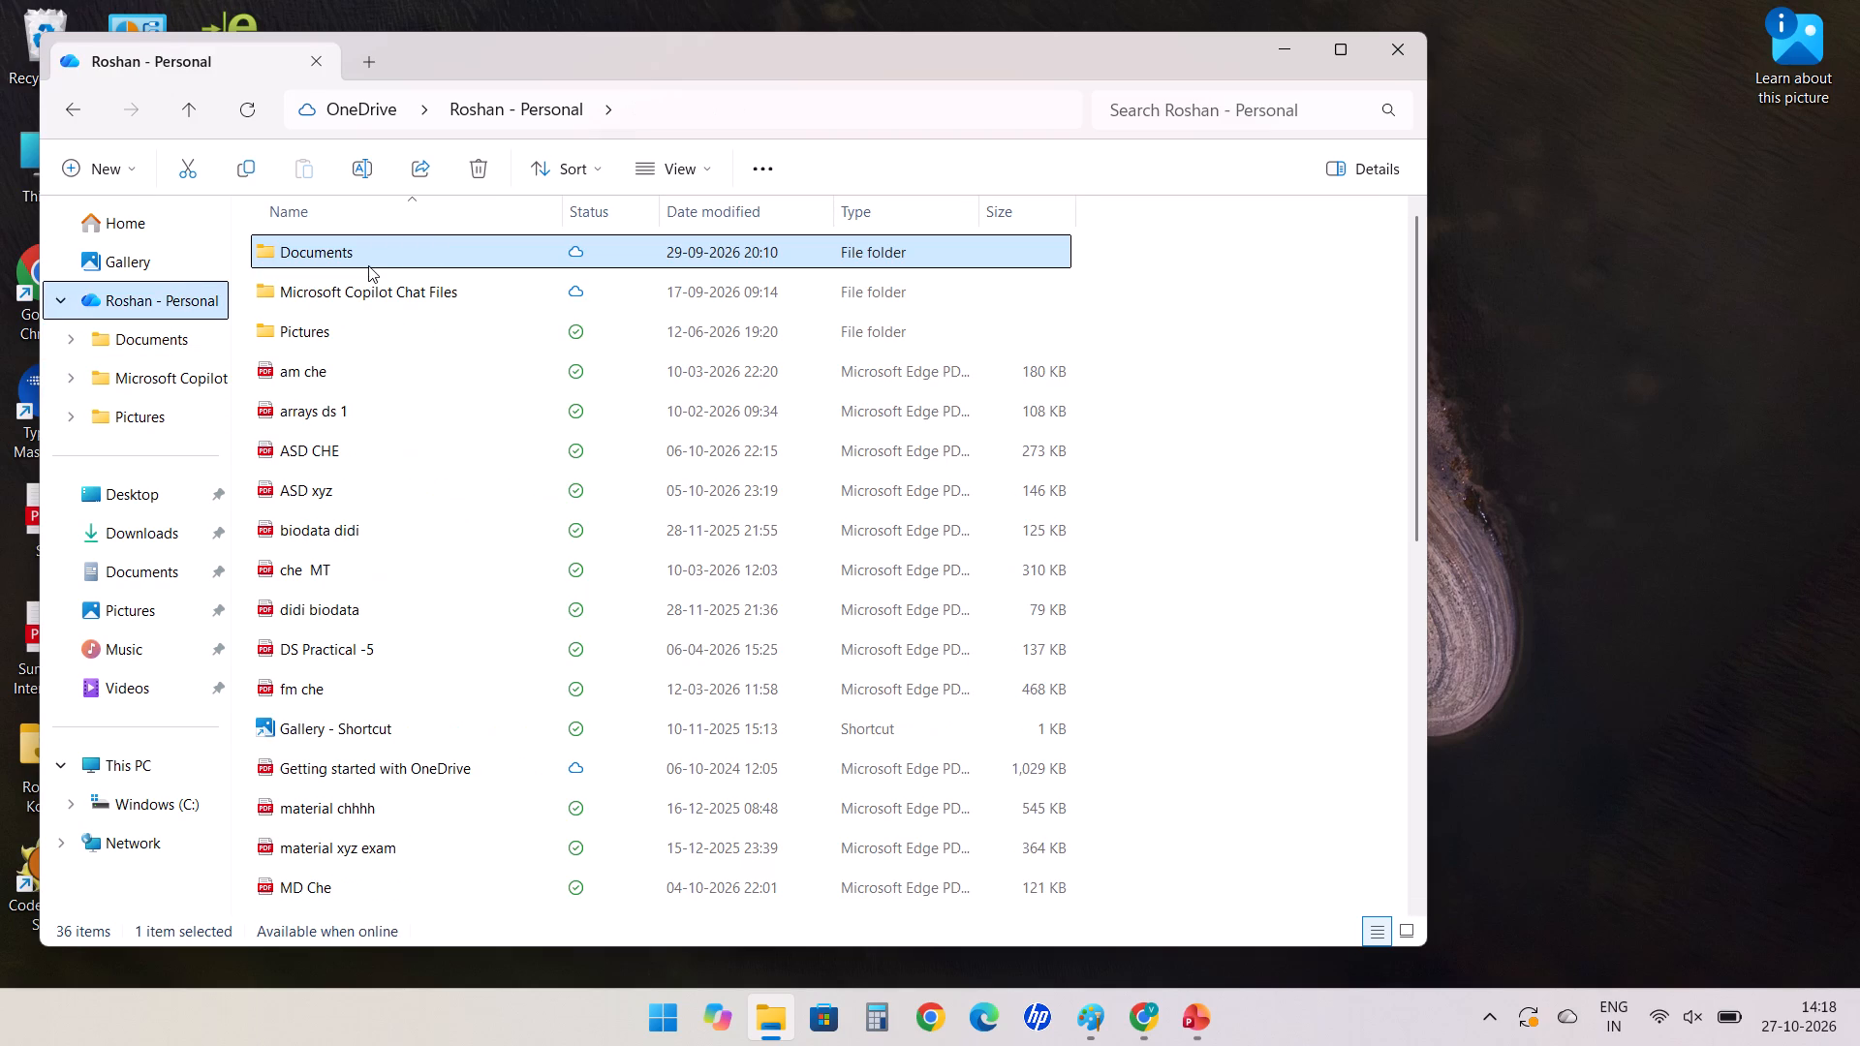
pyautogui.scroll(-4, 423, 399)
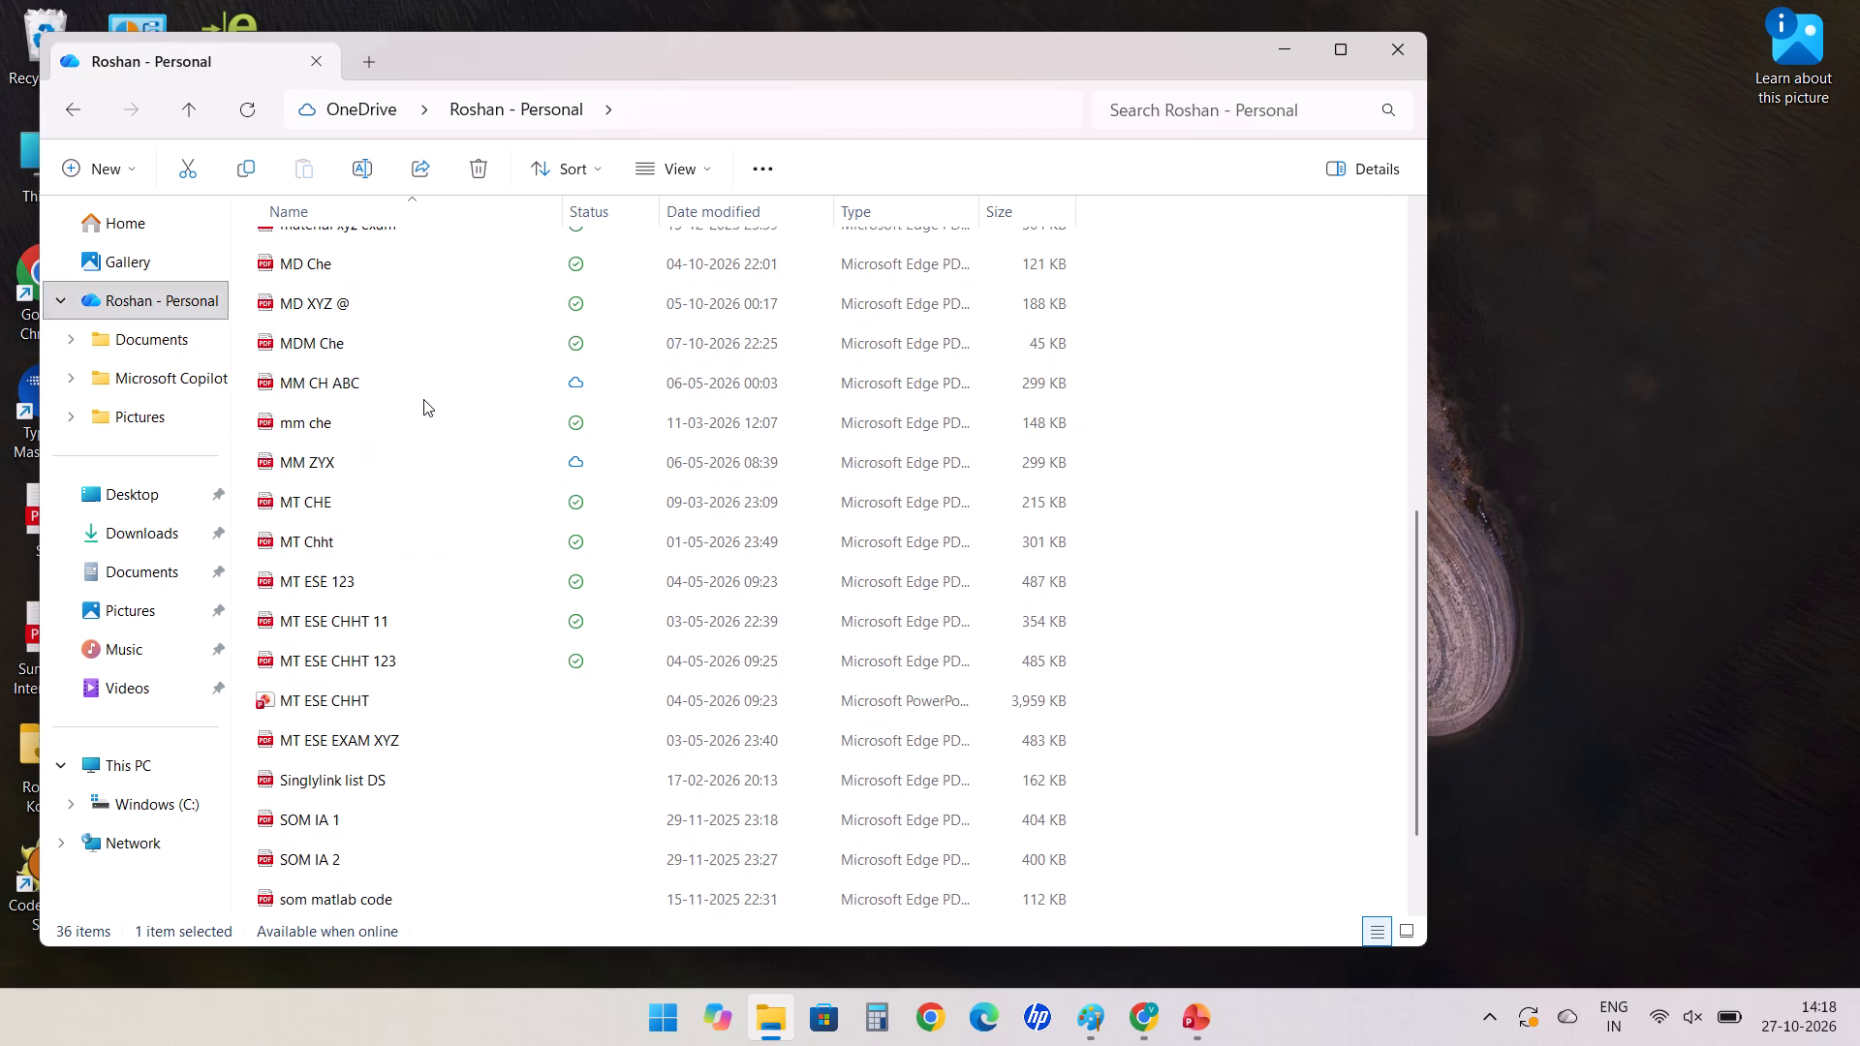
pyautogui.scroll(-7, 423, 399)
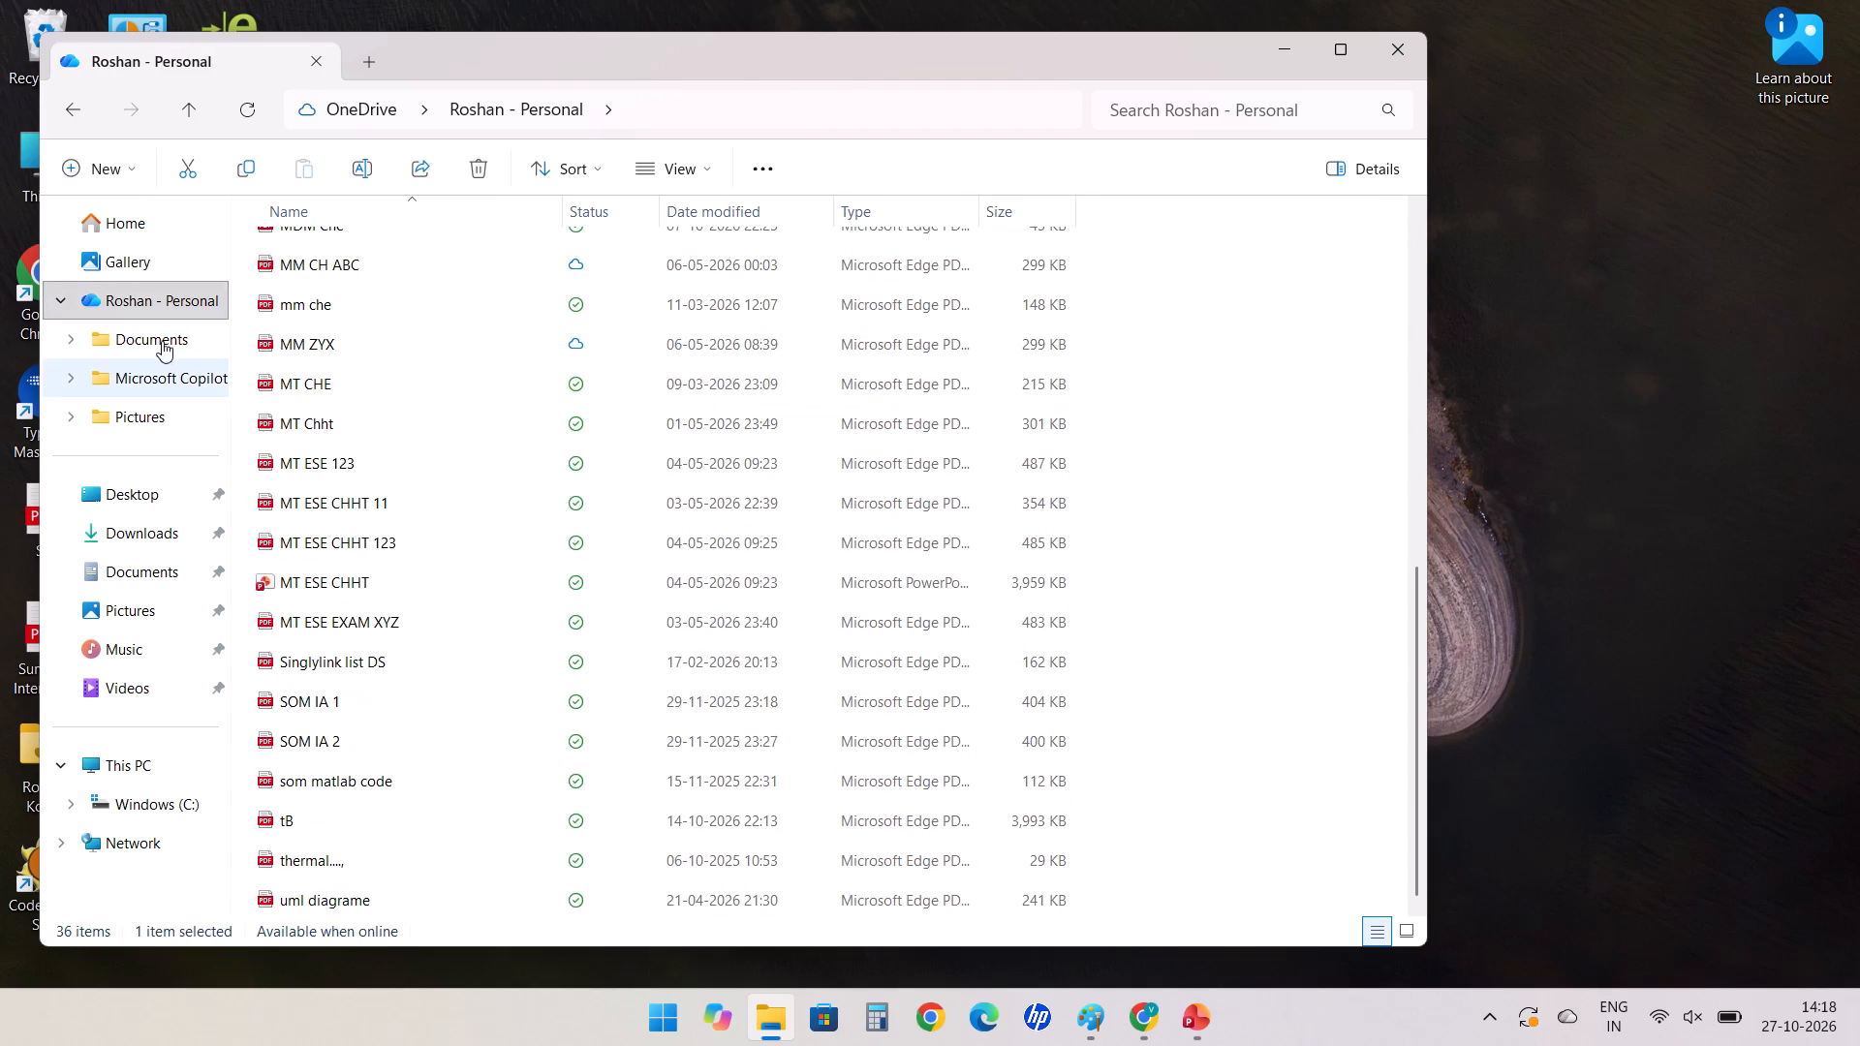
pyautogui.click(168, 341)
pyautogui.scroll(-4, 302, 371)
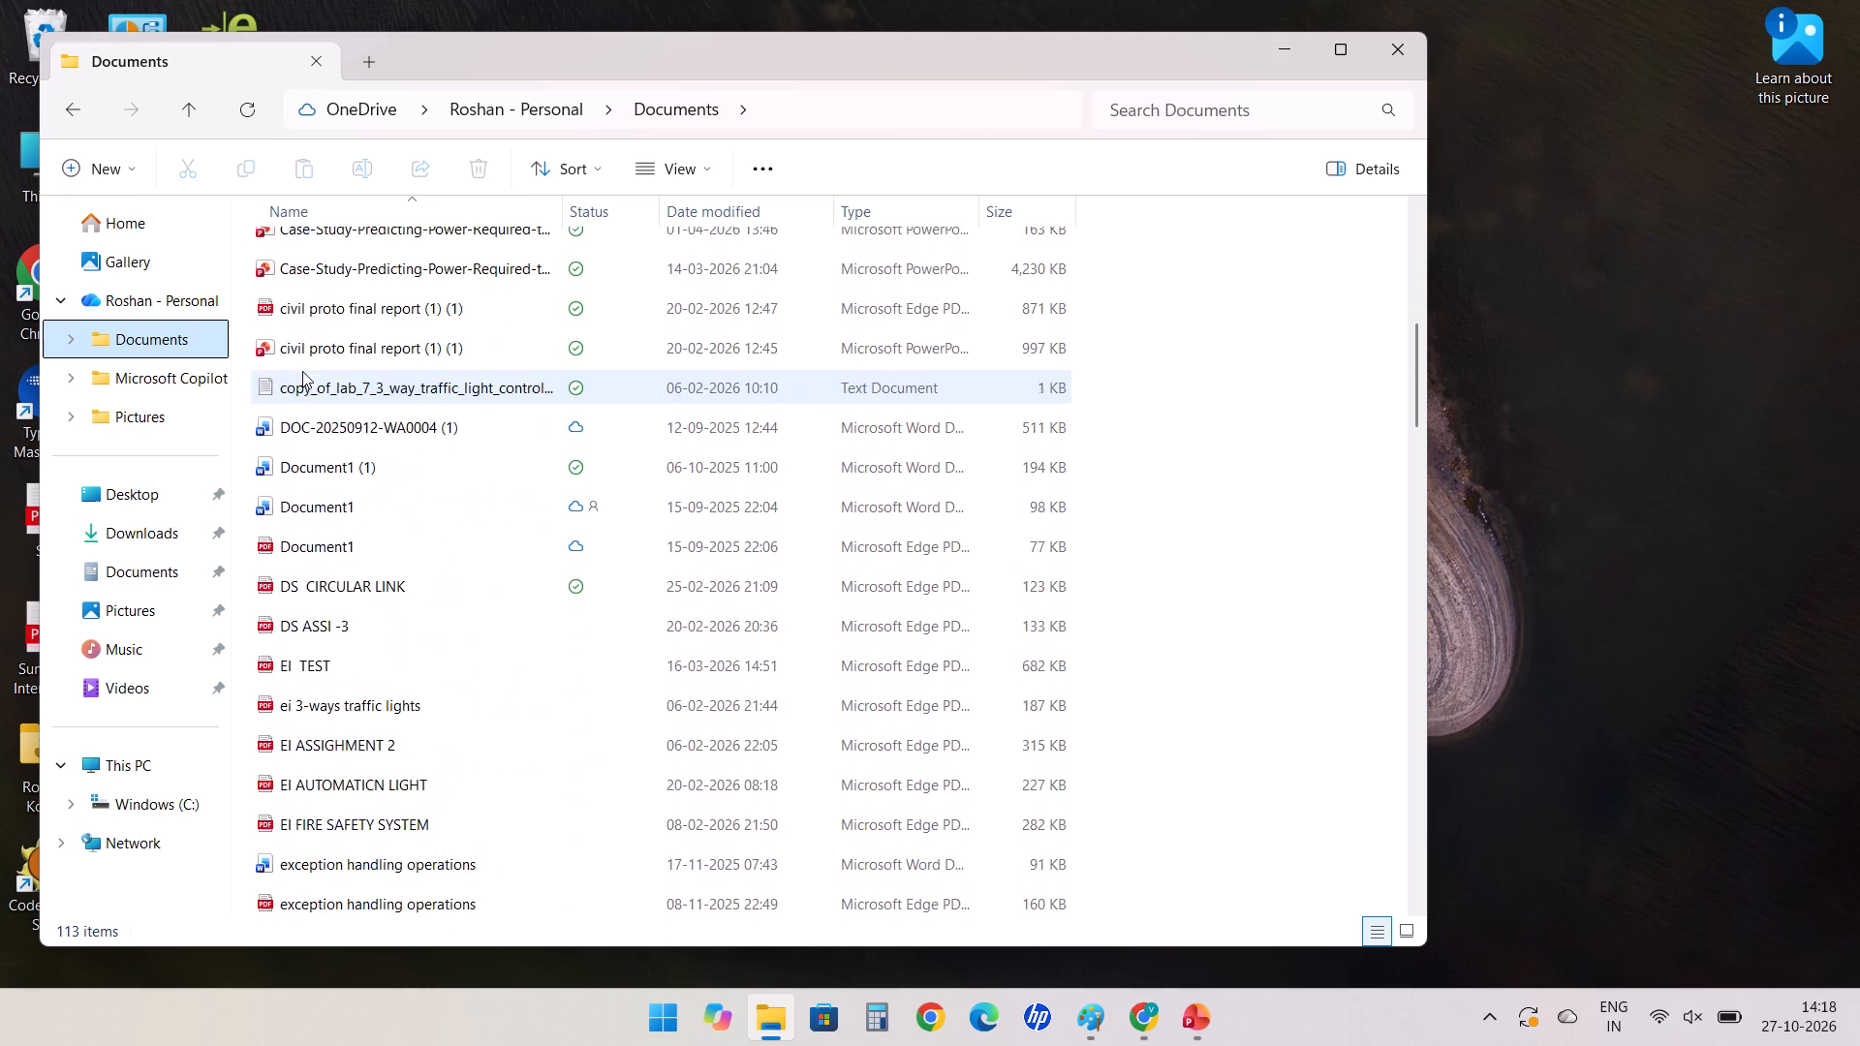
pyautogui.scroll(-8, 302, 371)
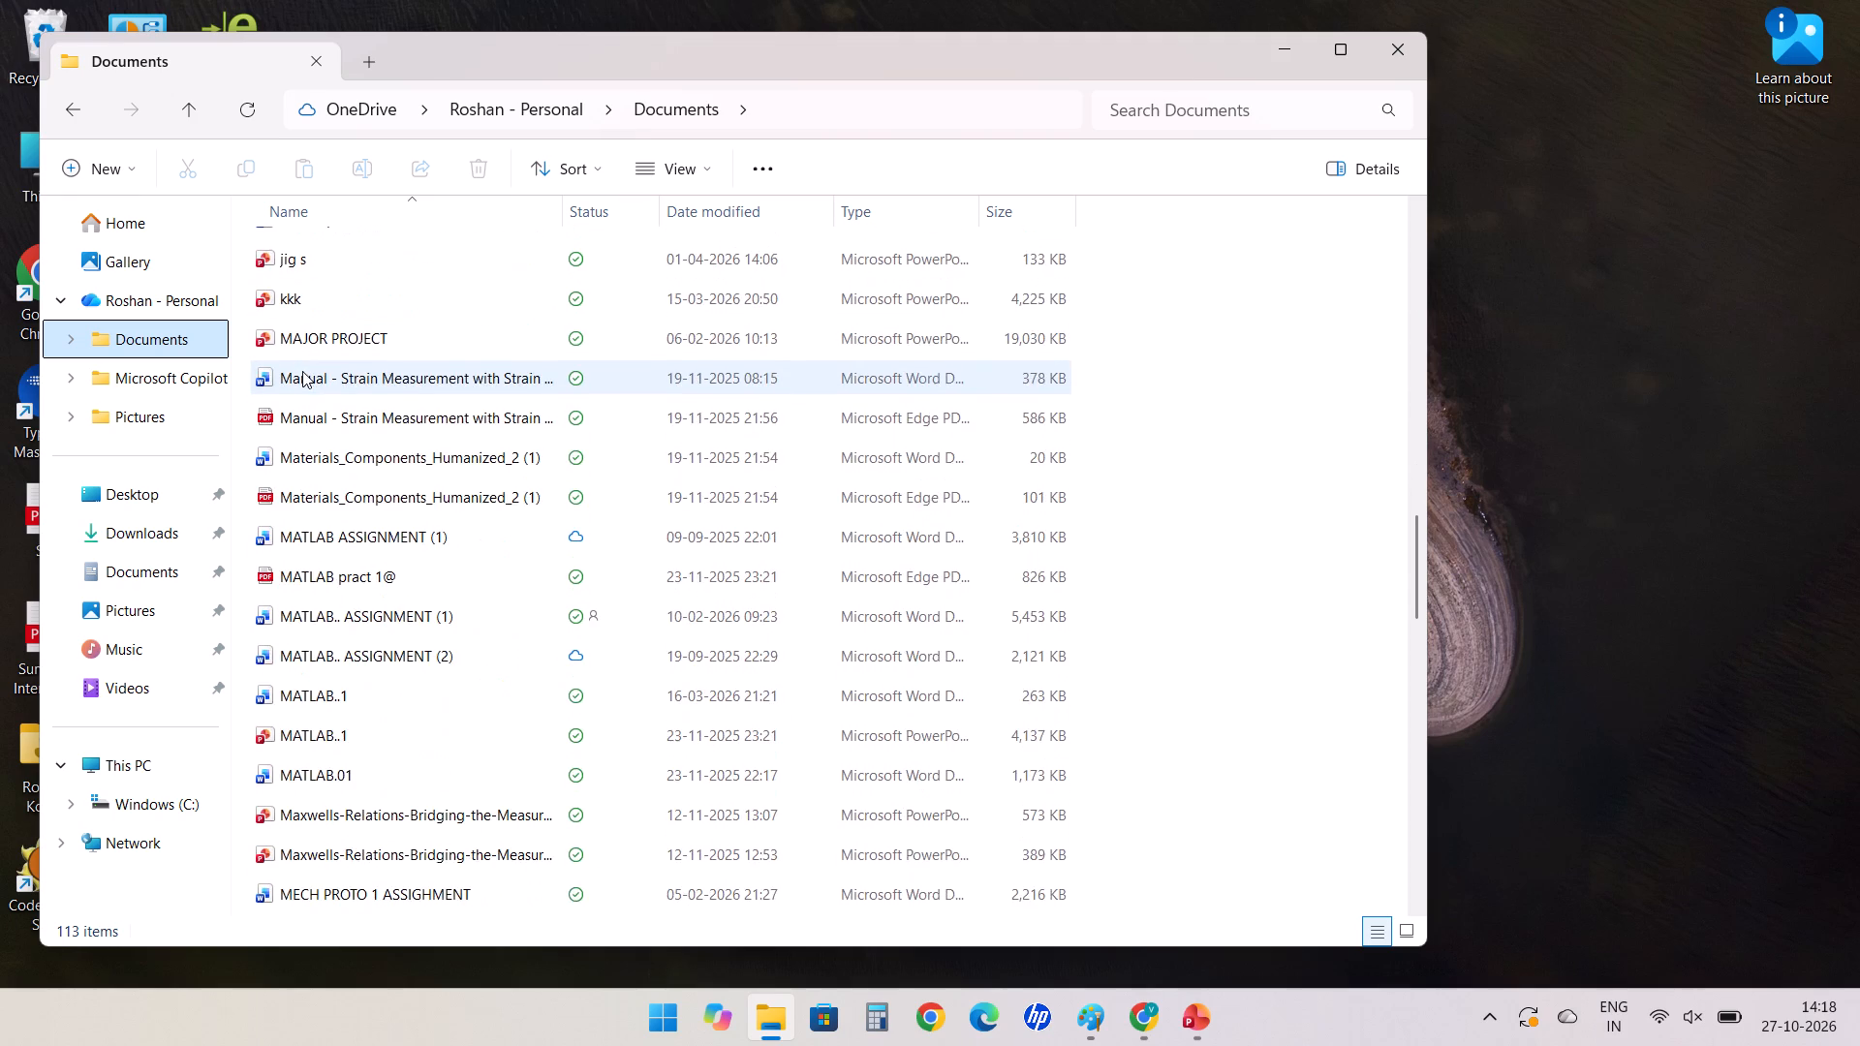
pyautogui.scroll(-7, 302, 371)
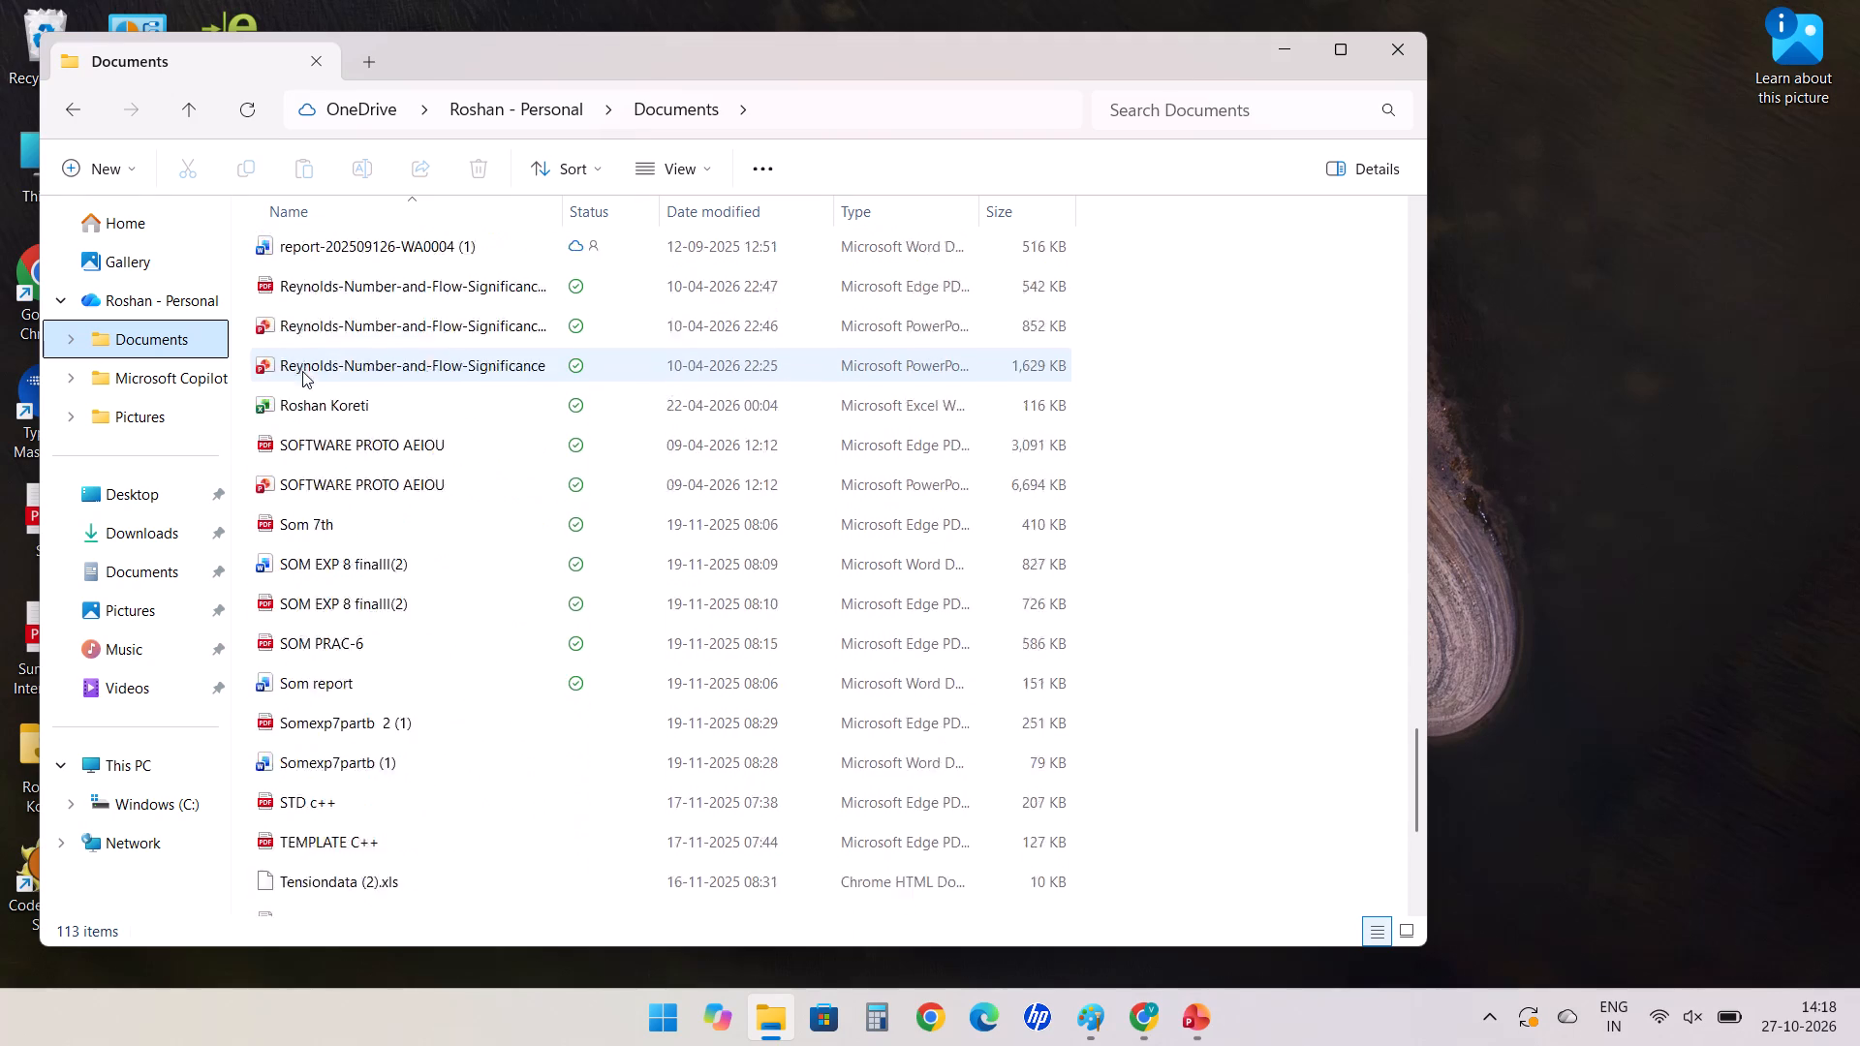
pyautogui.scroll(-8, 302, 371)
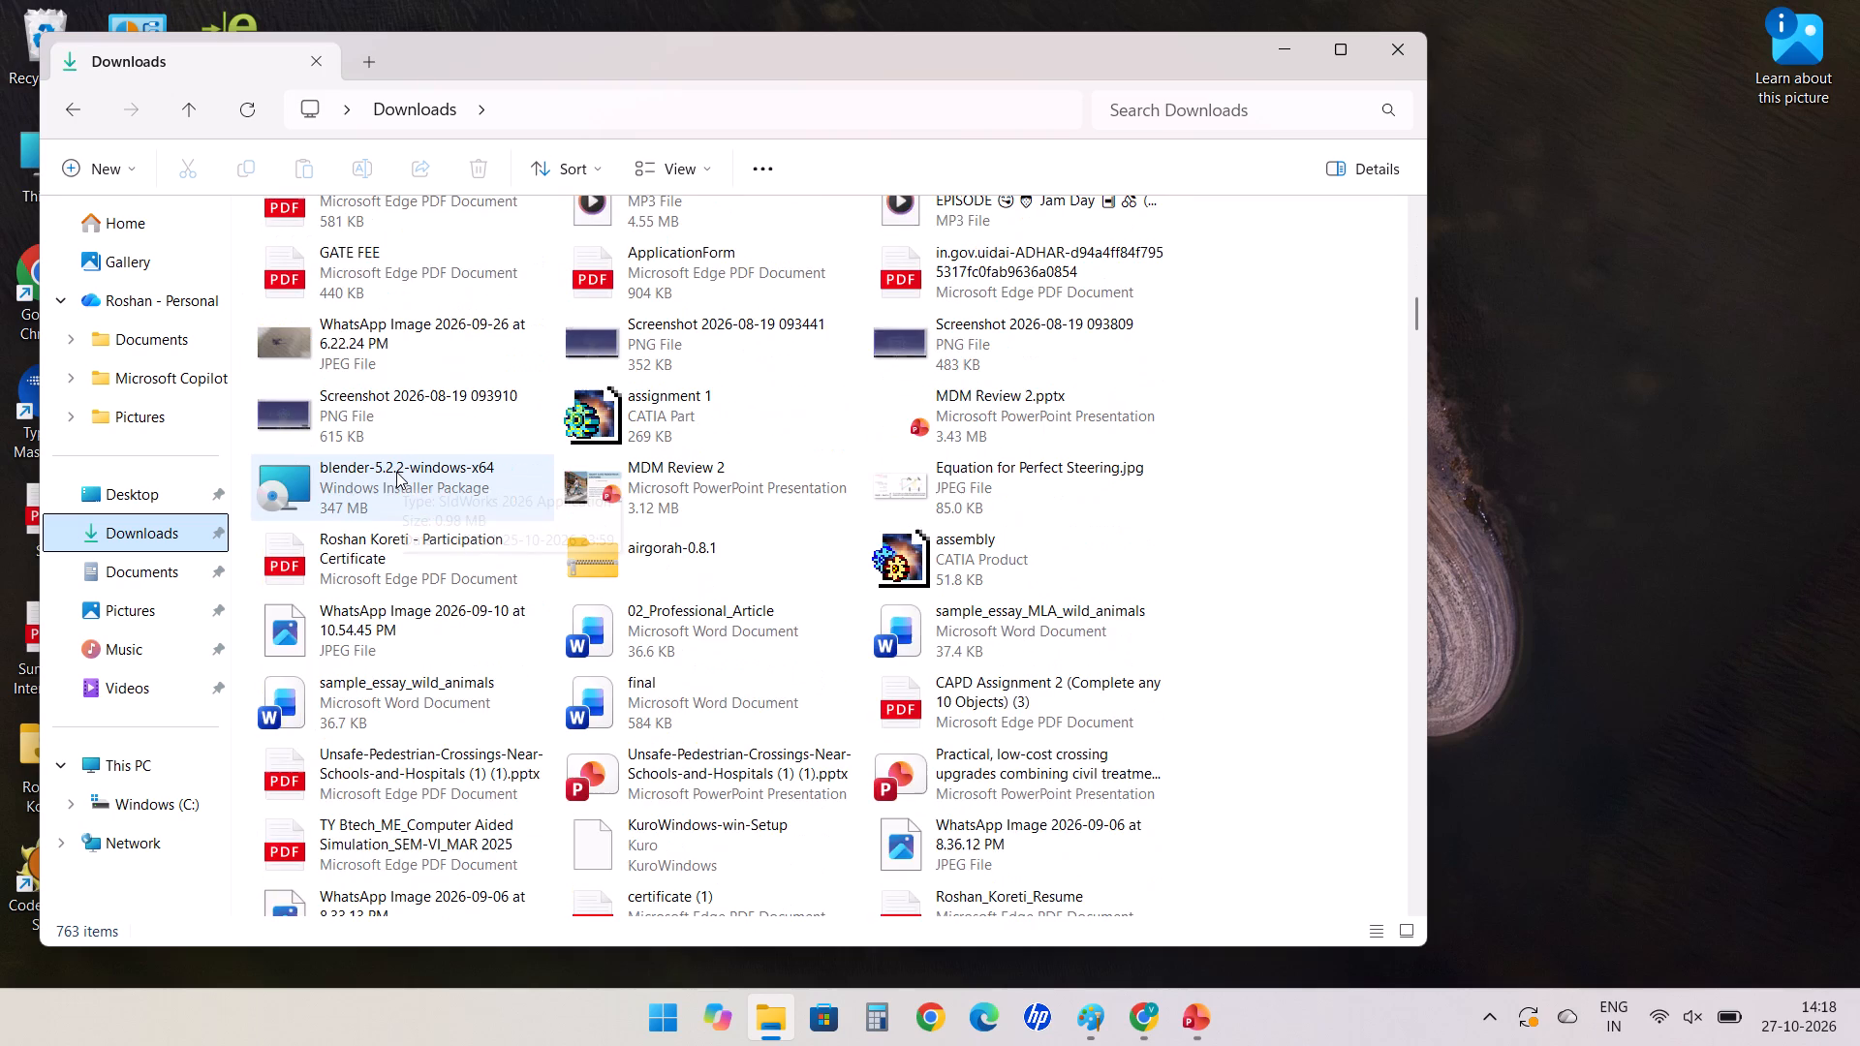
pyautogui.scroll(-4, 396, 472)
pyautogui.scroll(-3, 579, 498)
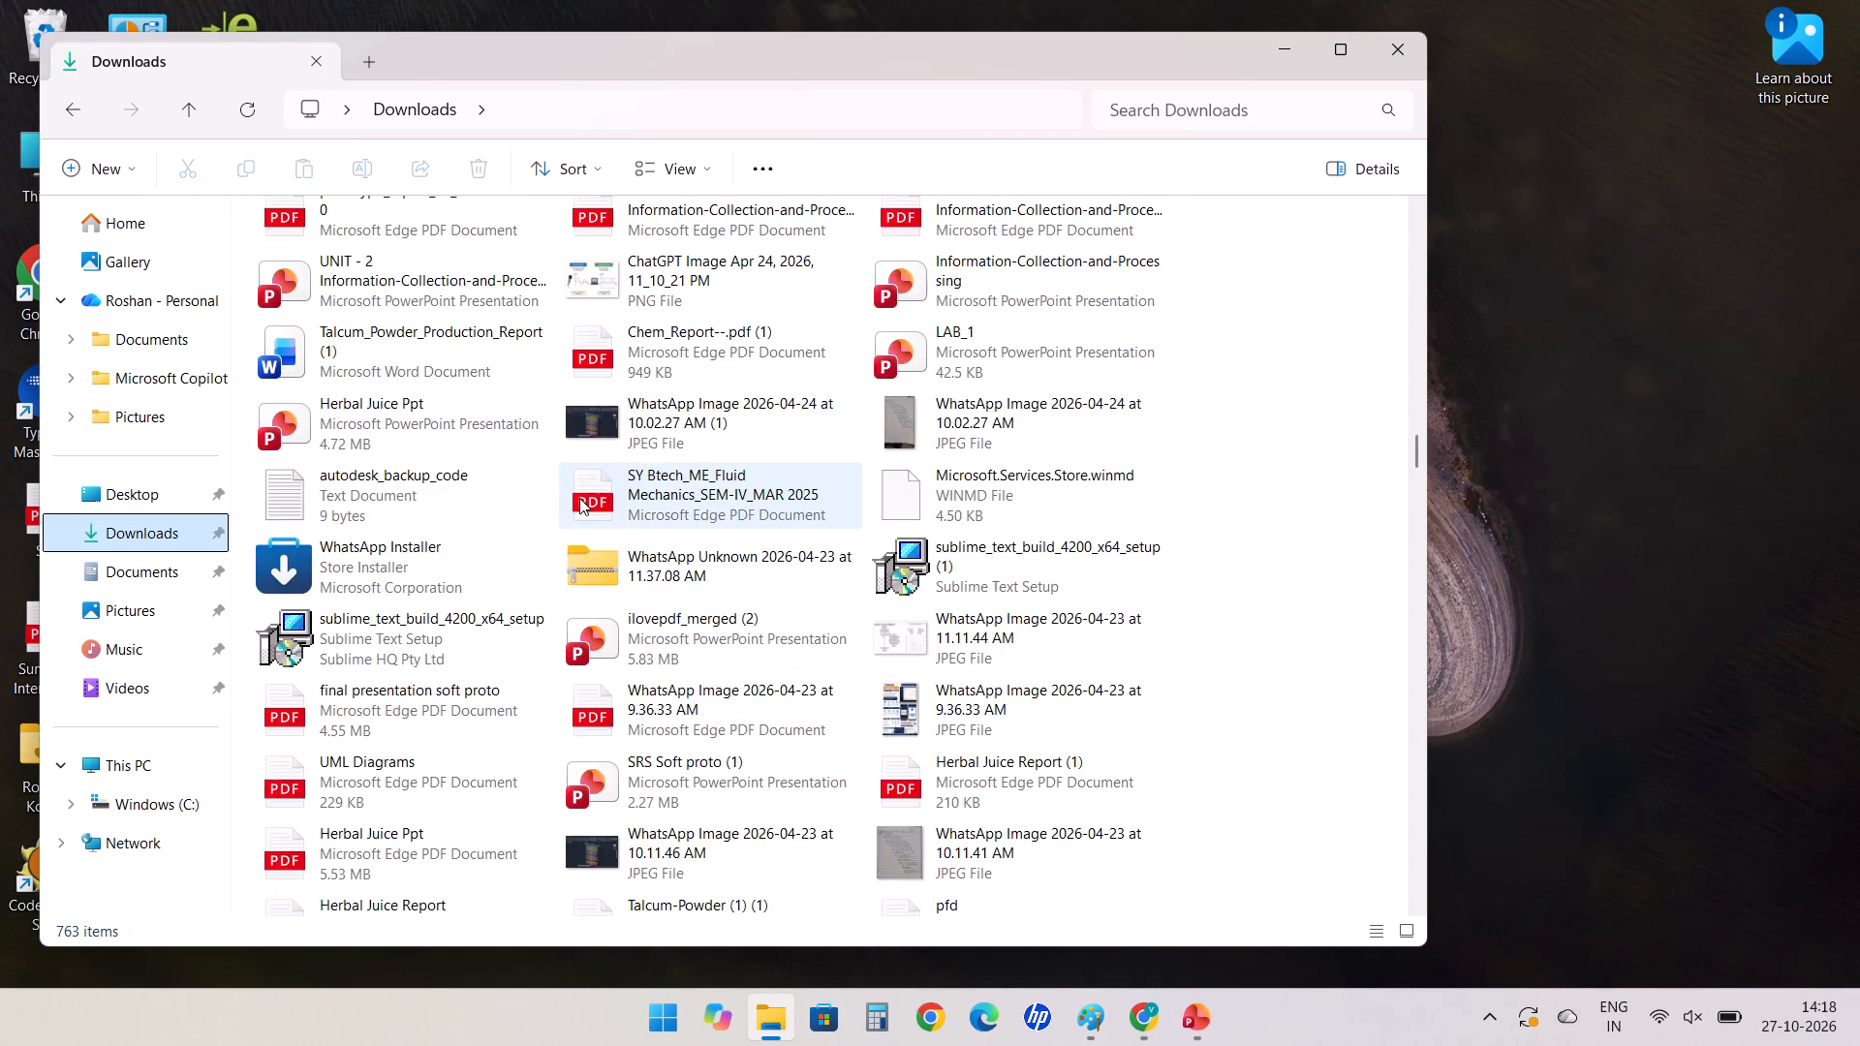
pyautogui.scroll(-1, 579, 498)
pyautogui.scroll(-12, 394, 581)
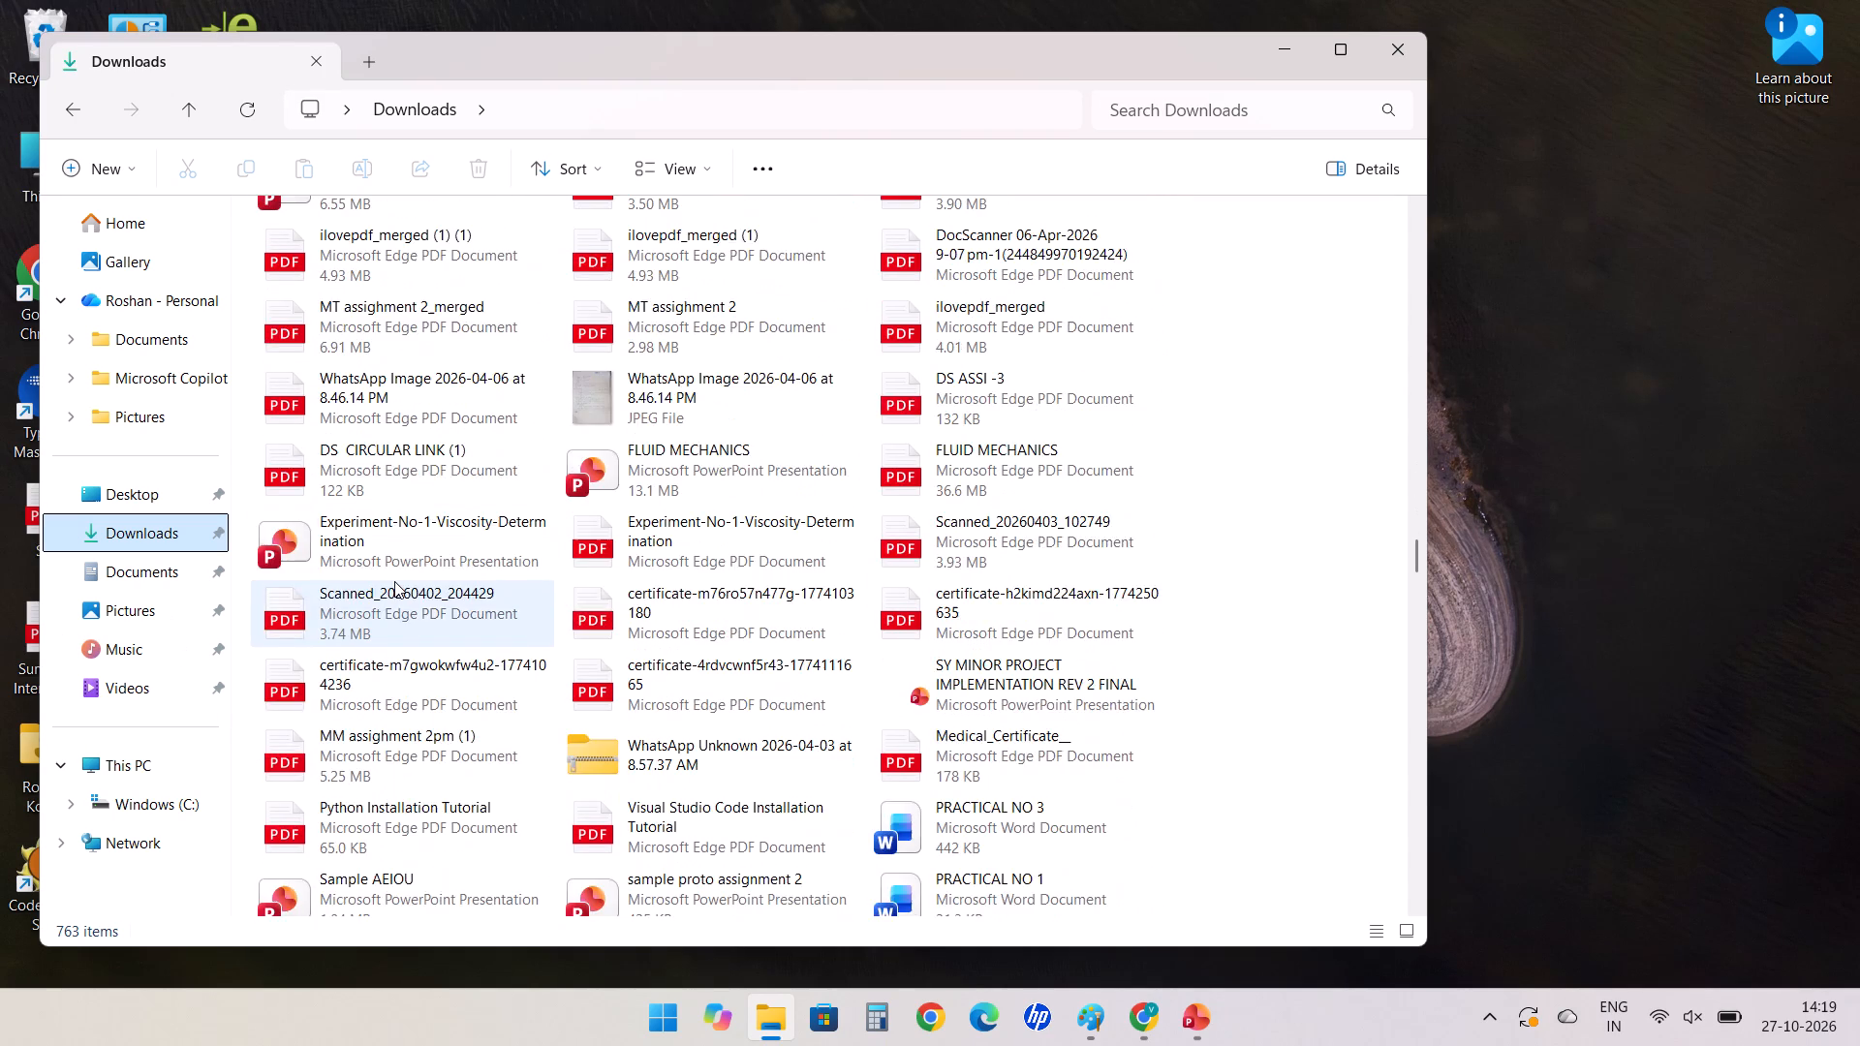
pyautogui.scroll(-20, 394, 581)
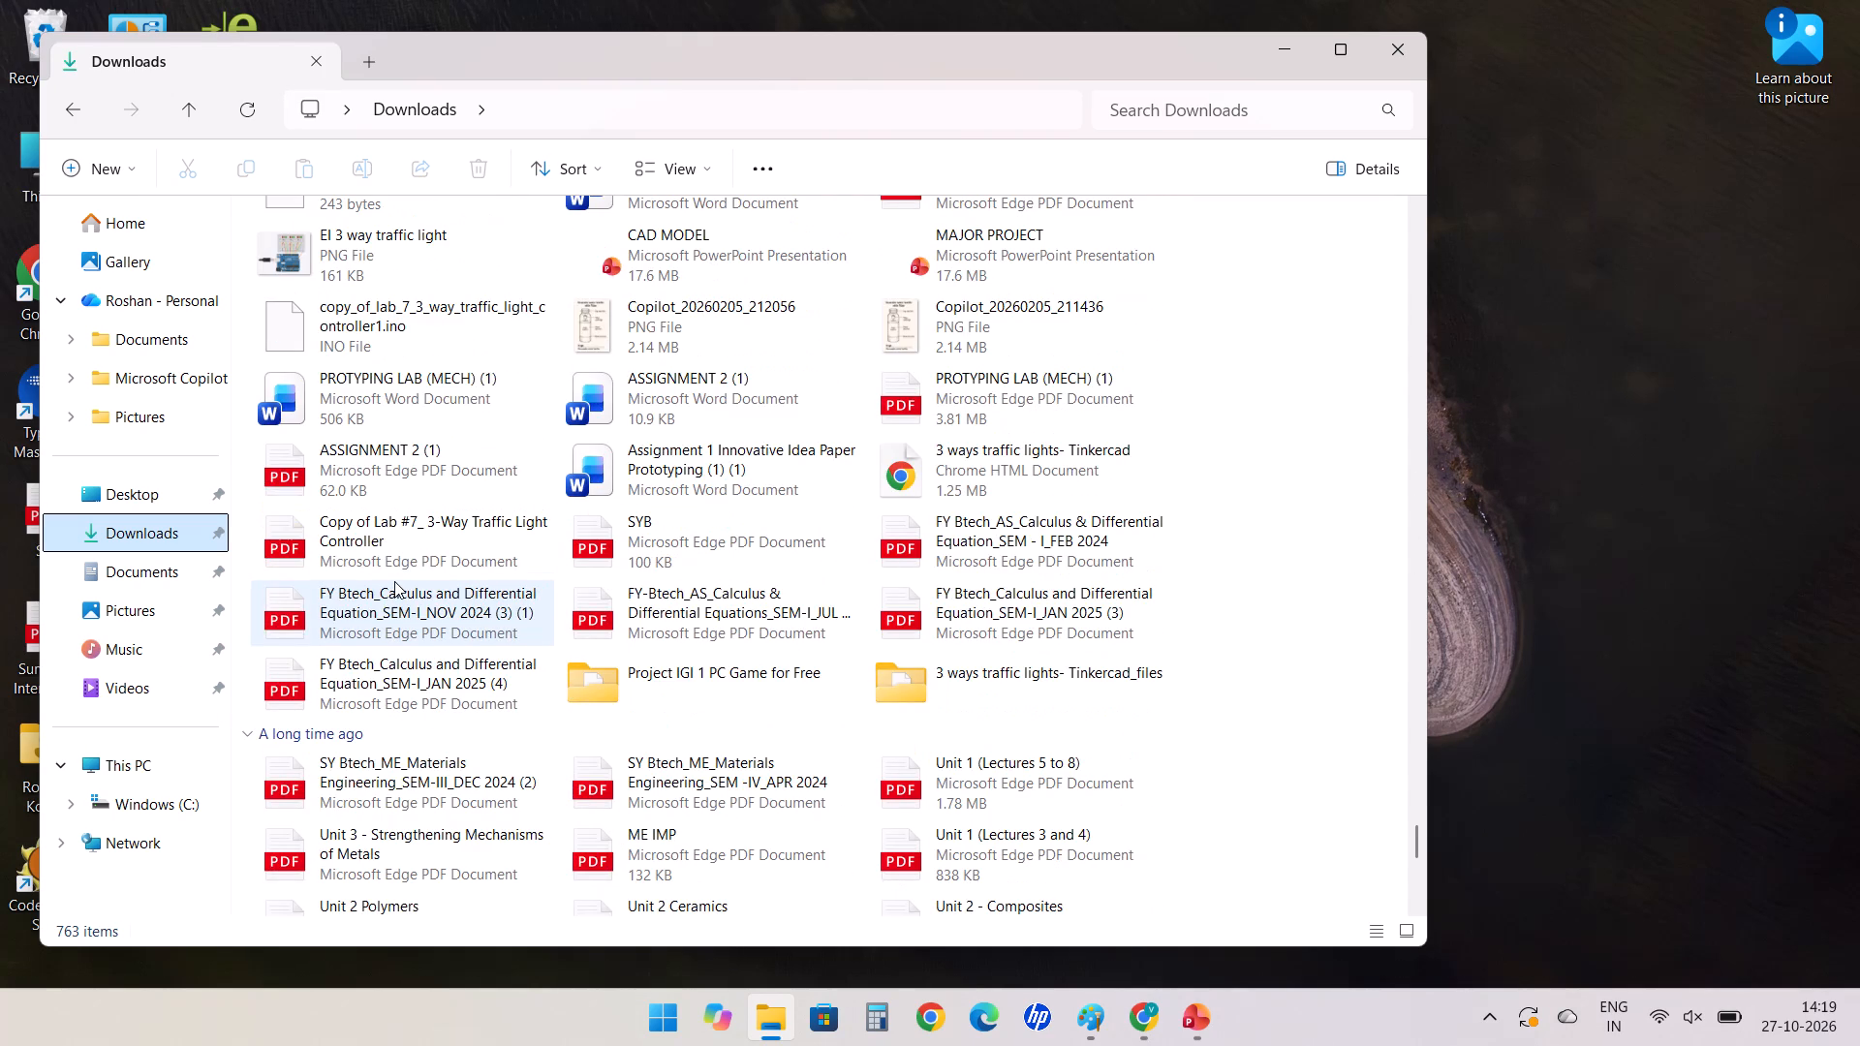
pyautogui.scroll(-12, 433, 578)
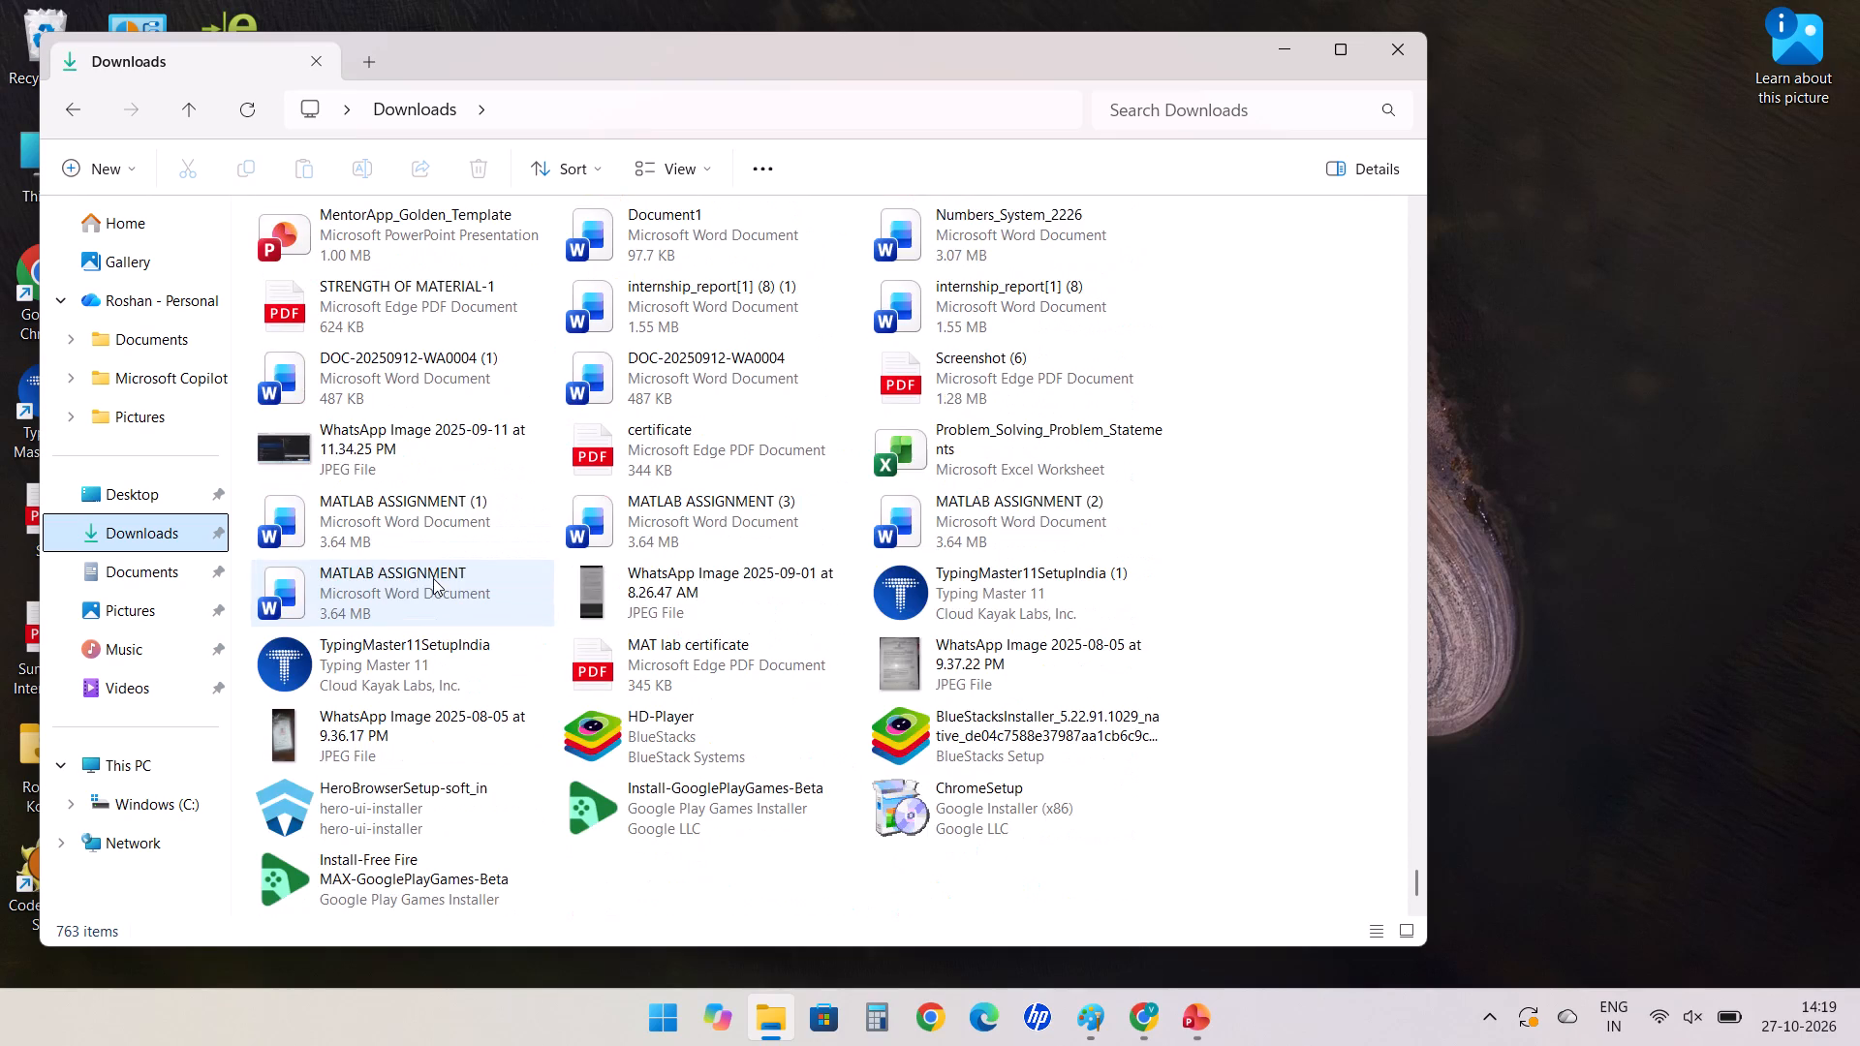
# Check the local Pictures folder, the Windows (C:) drive and the recent files on Home for the wanted file.
pyautogui.click(78, 571)
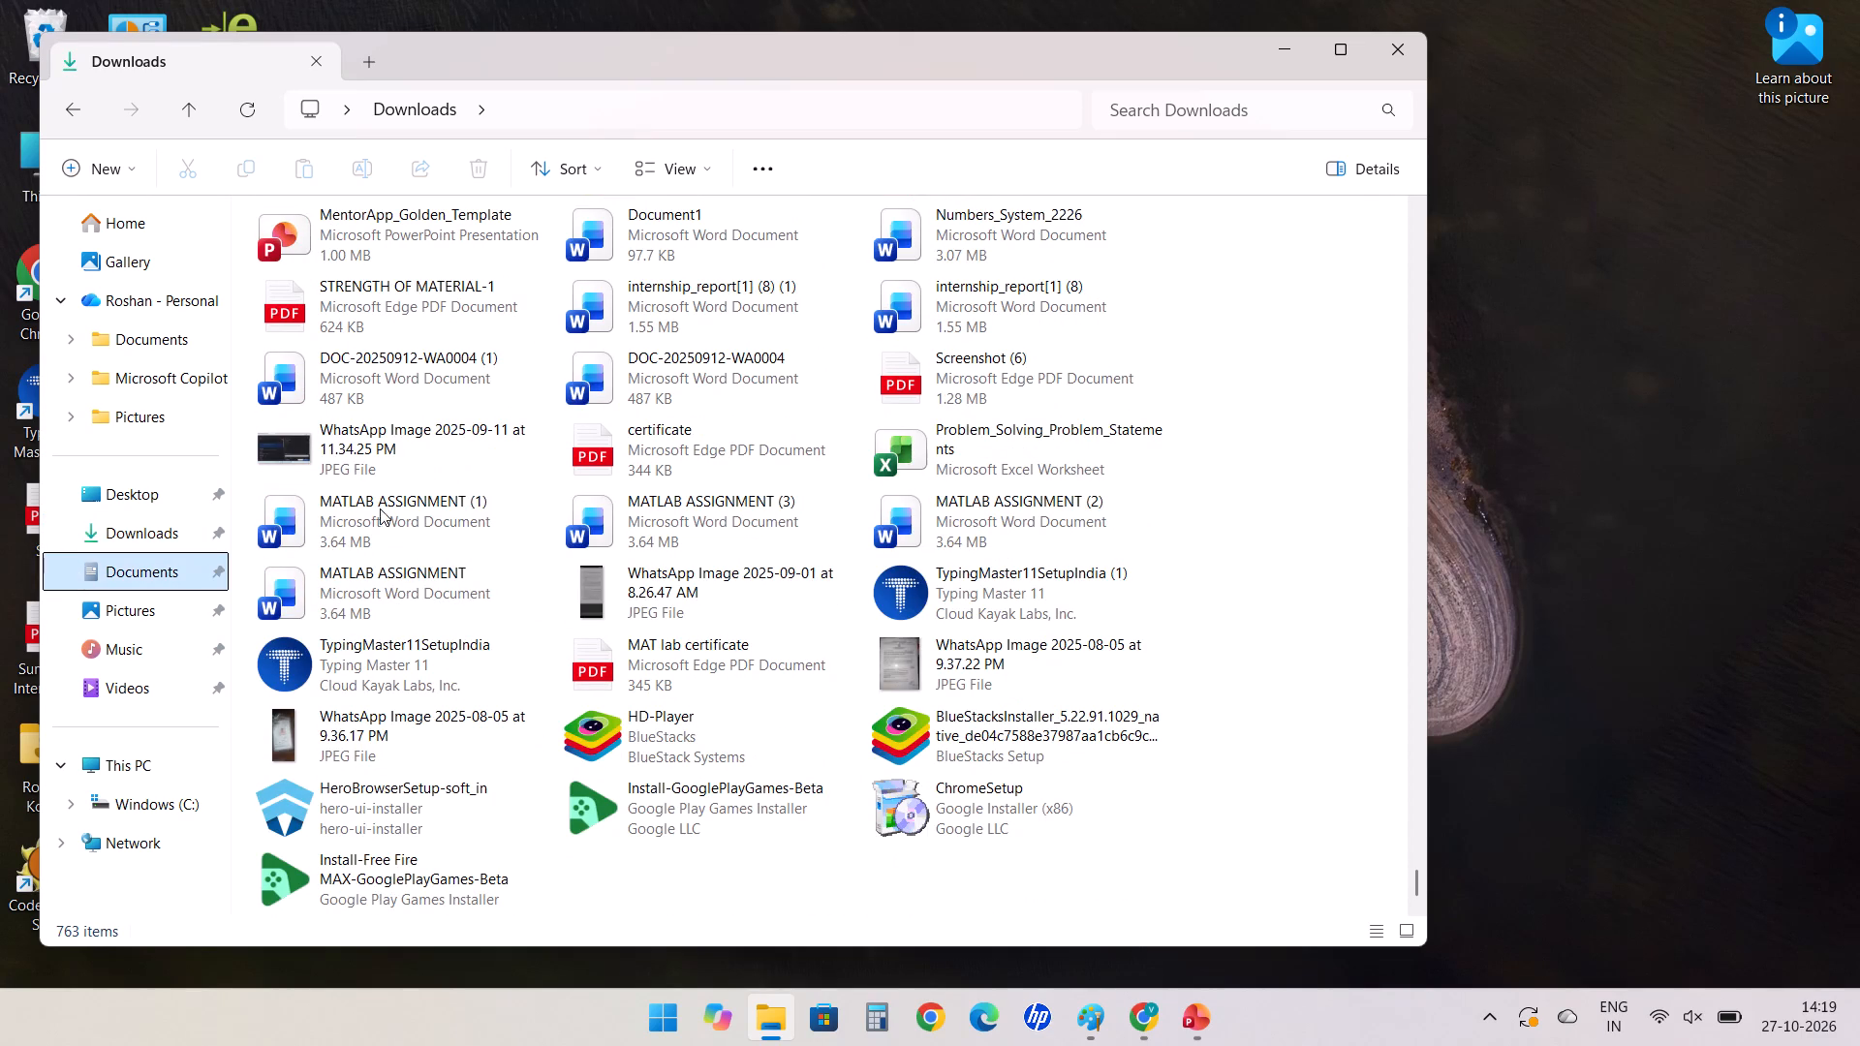
pyautogui.click(143, 615)
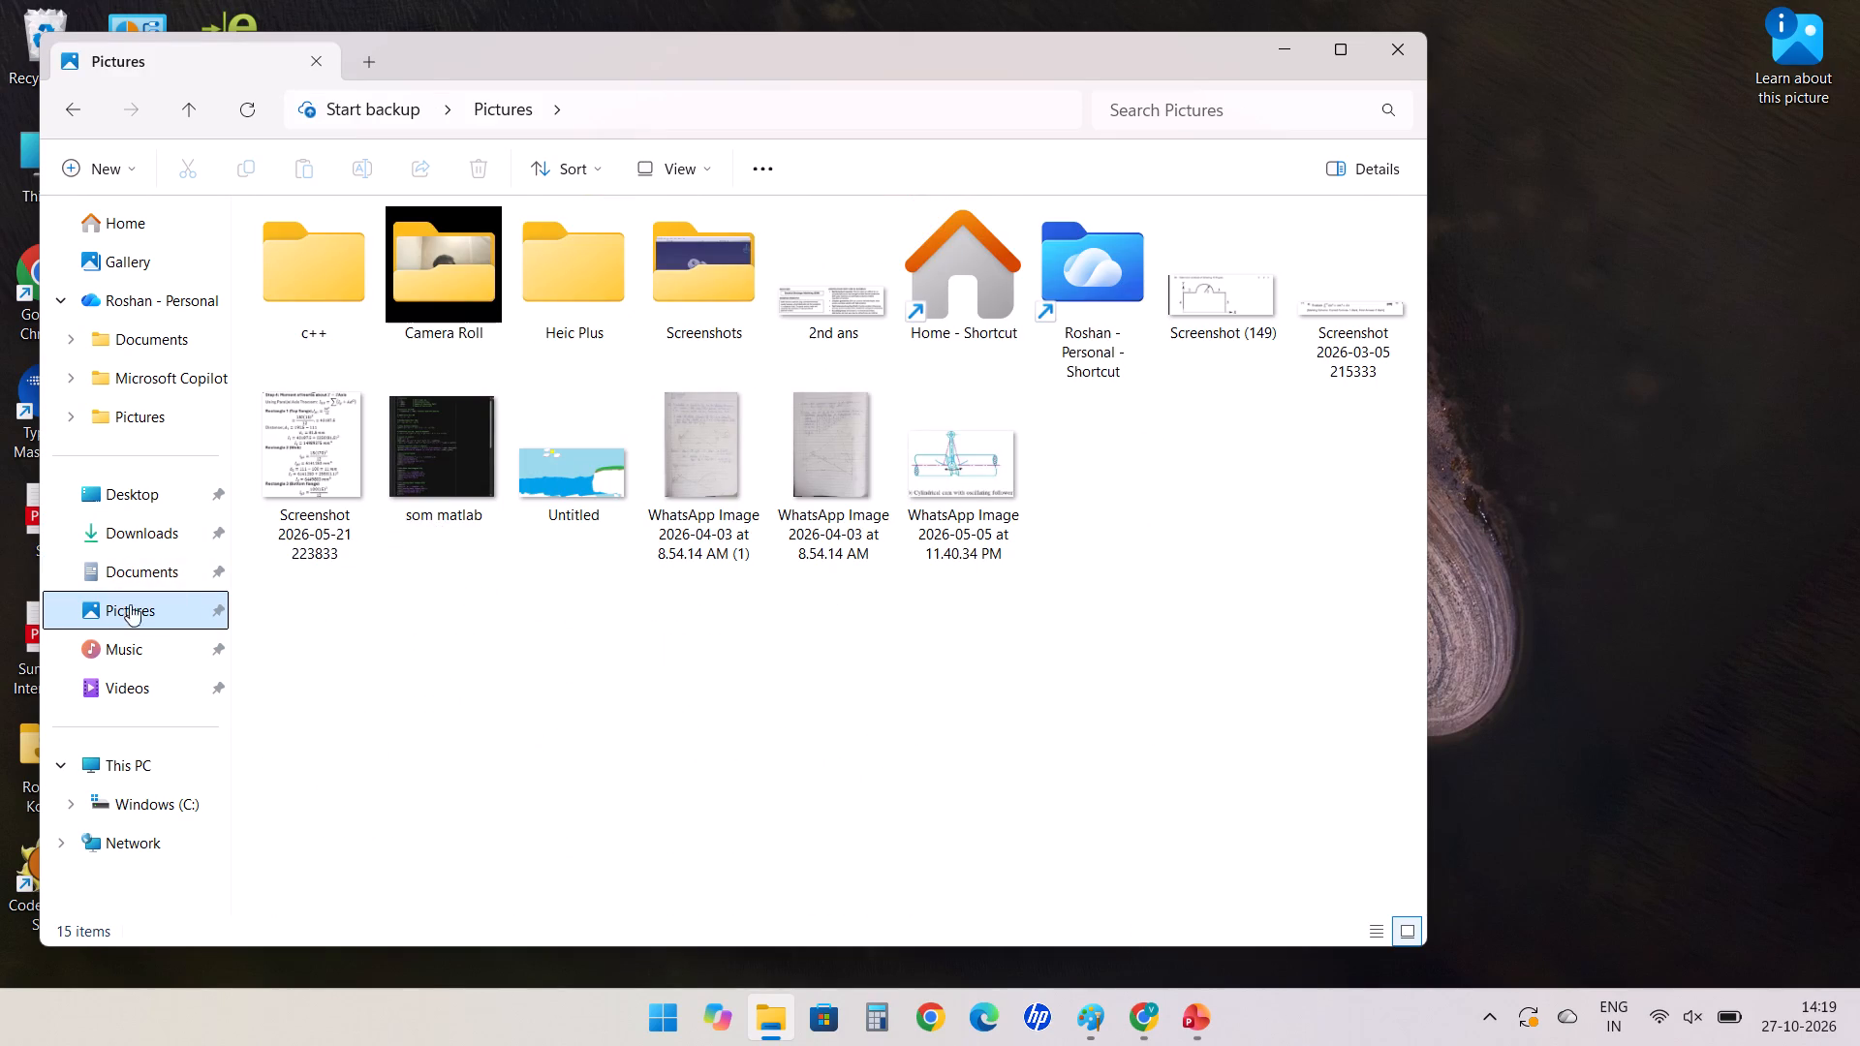
pyautogui.click(142, 813)
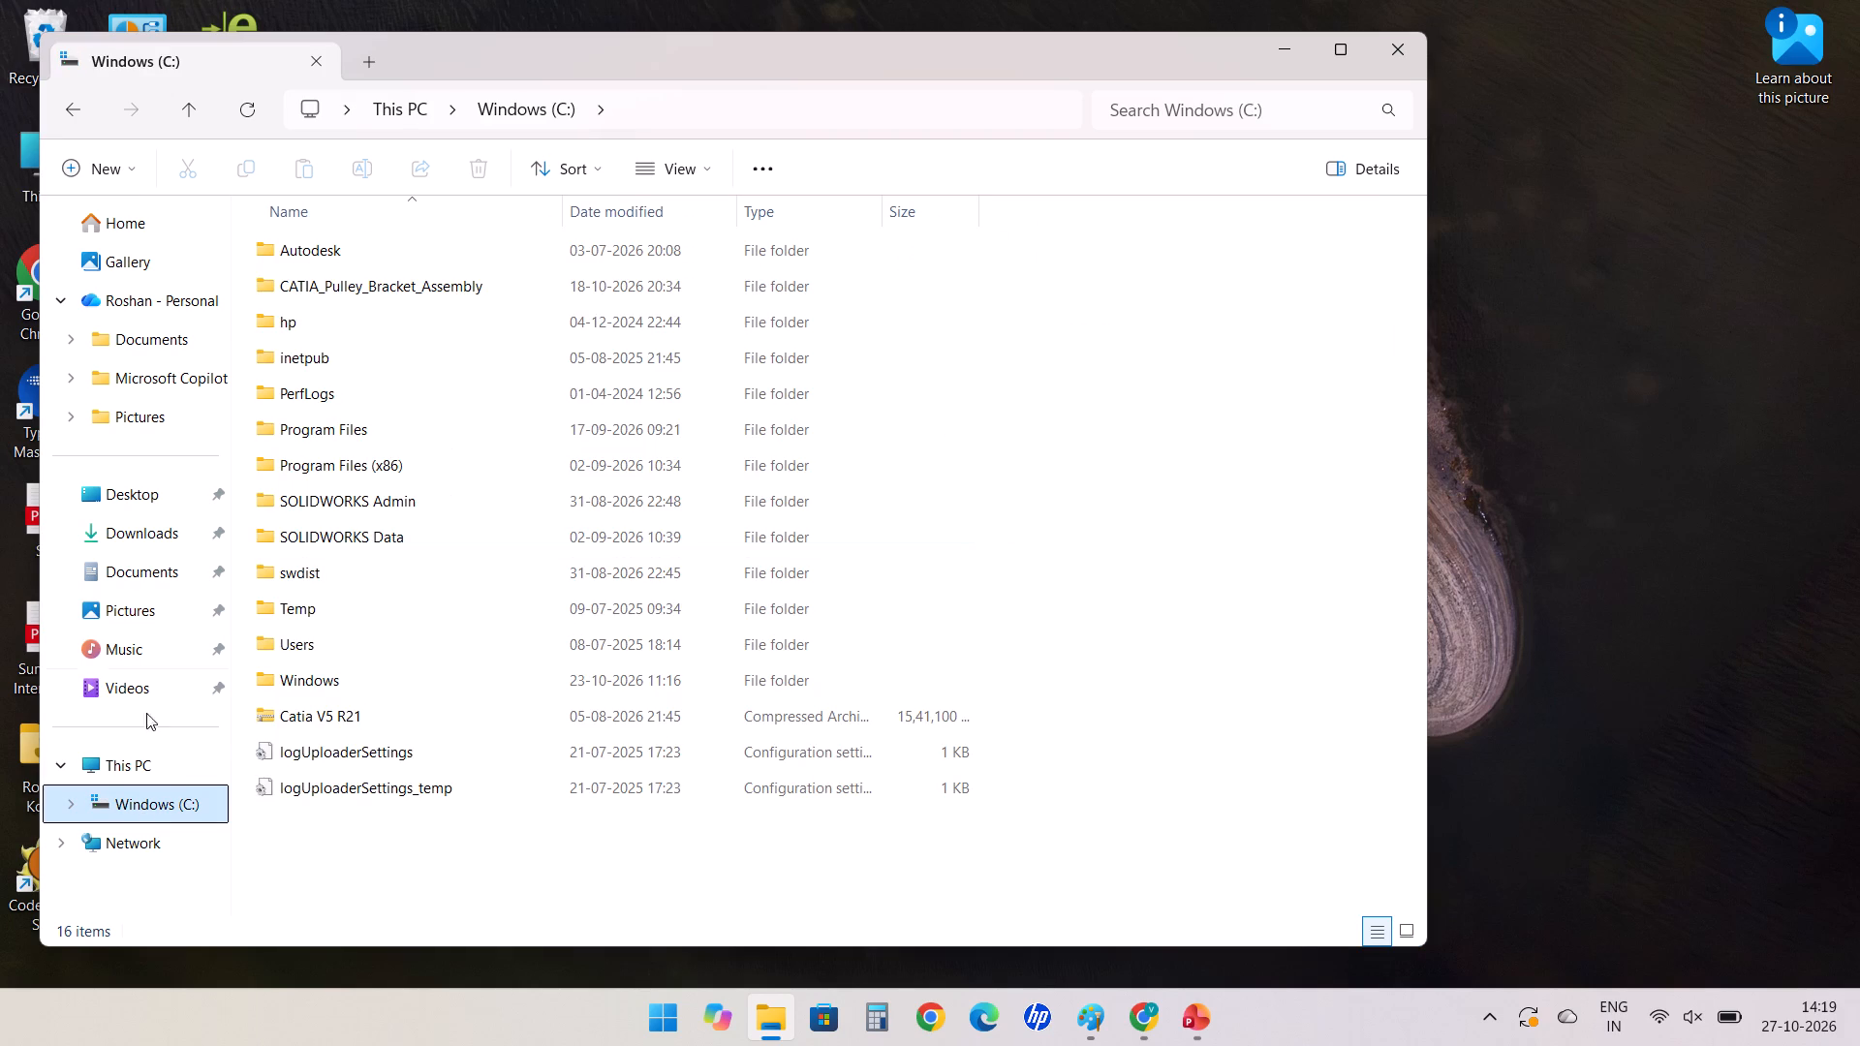
pyautogui.click(104, 763)
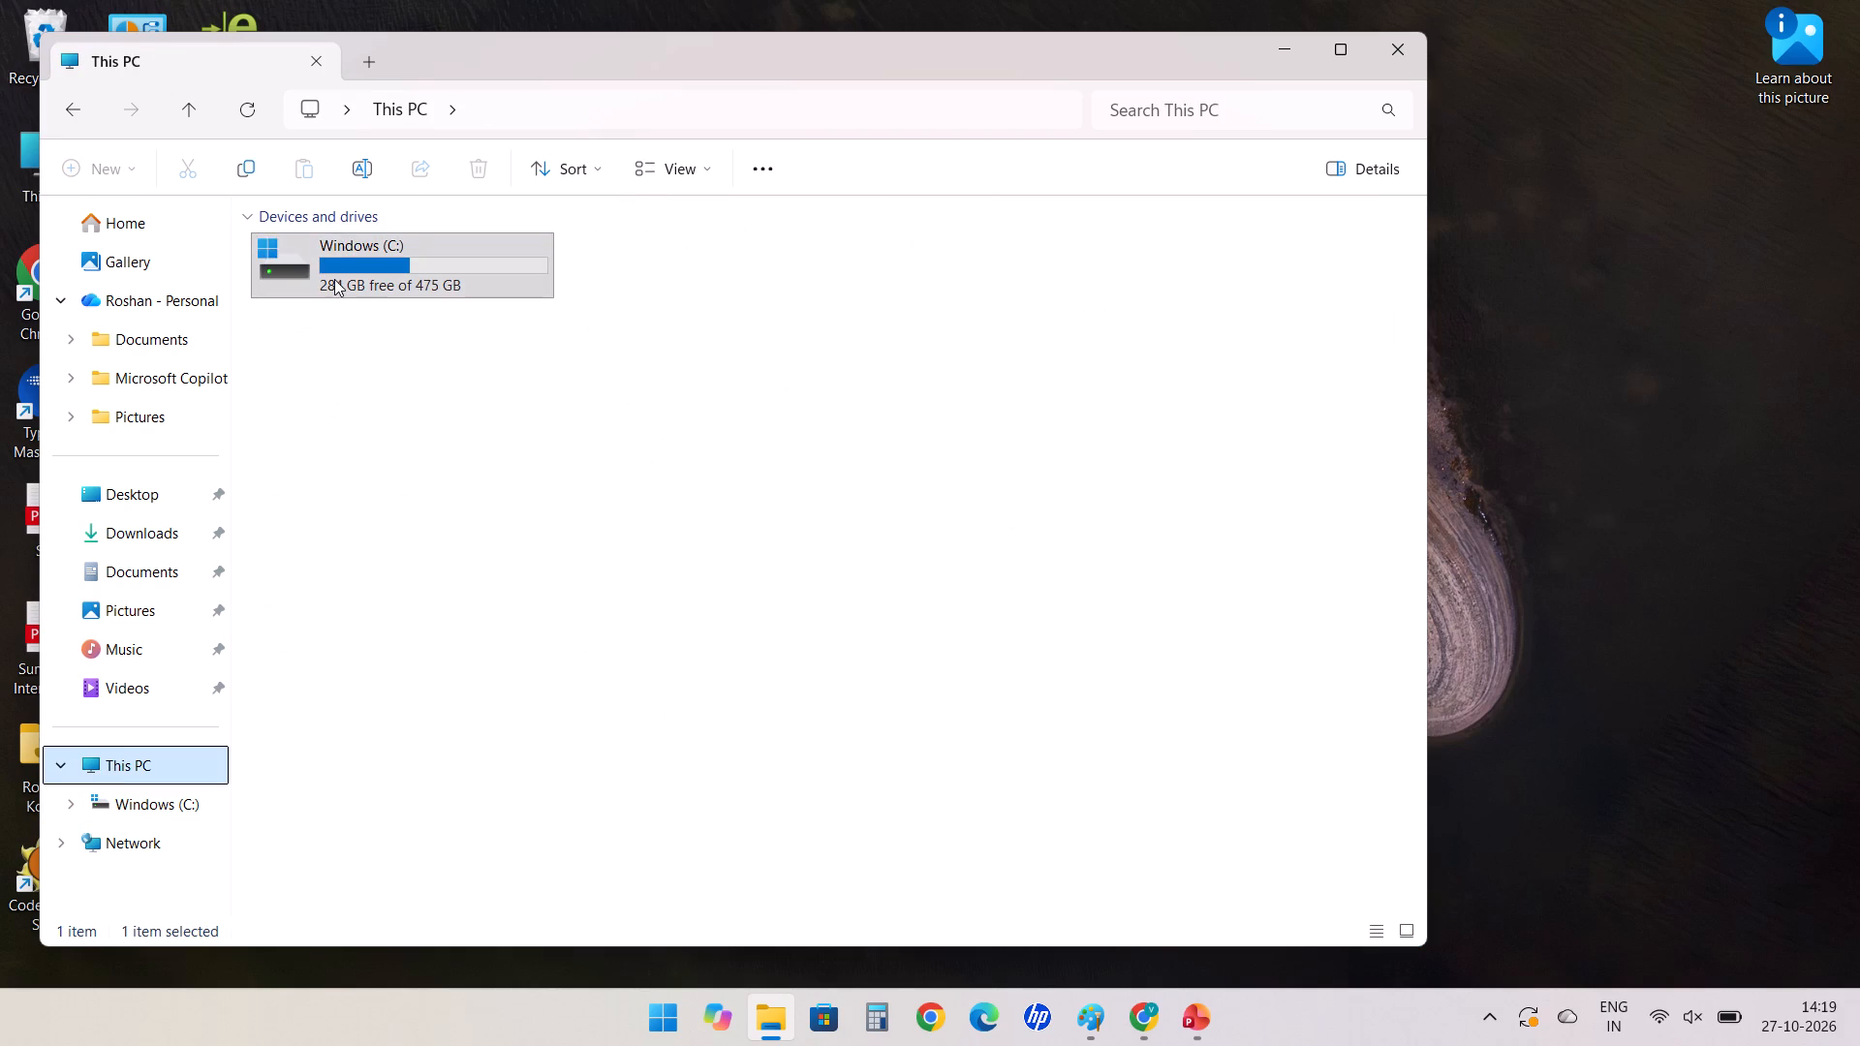
pyautogui.doubleClick(334, 279)
pyautogui.doubleClick(358, 244)
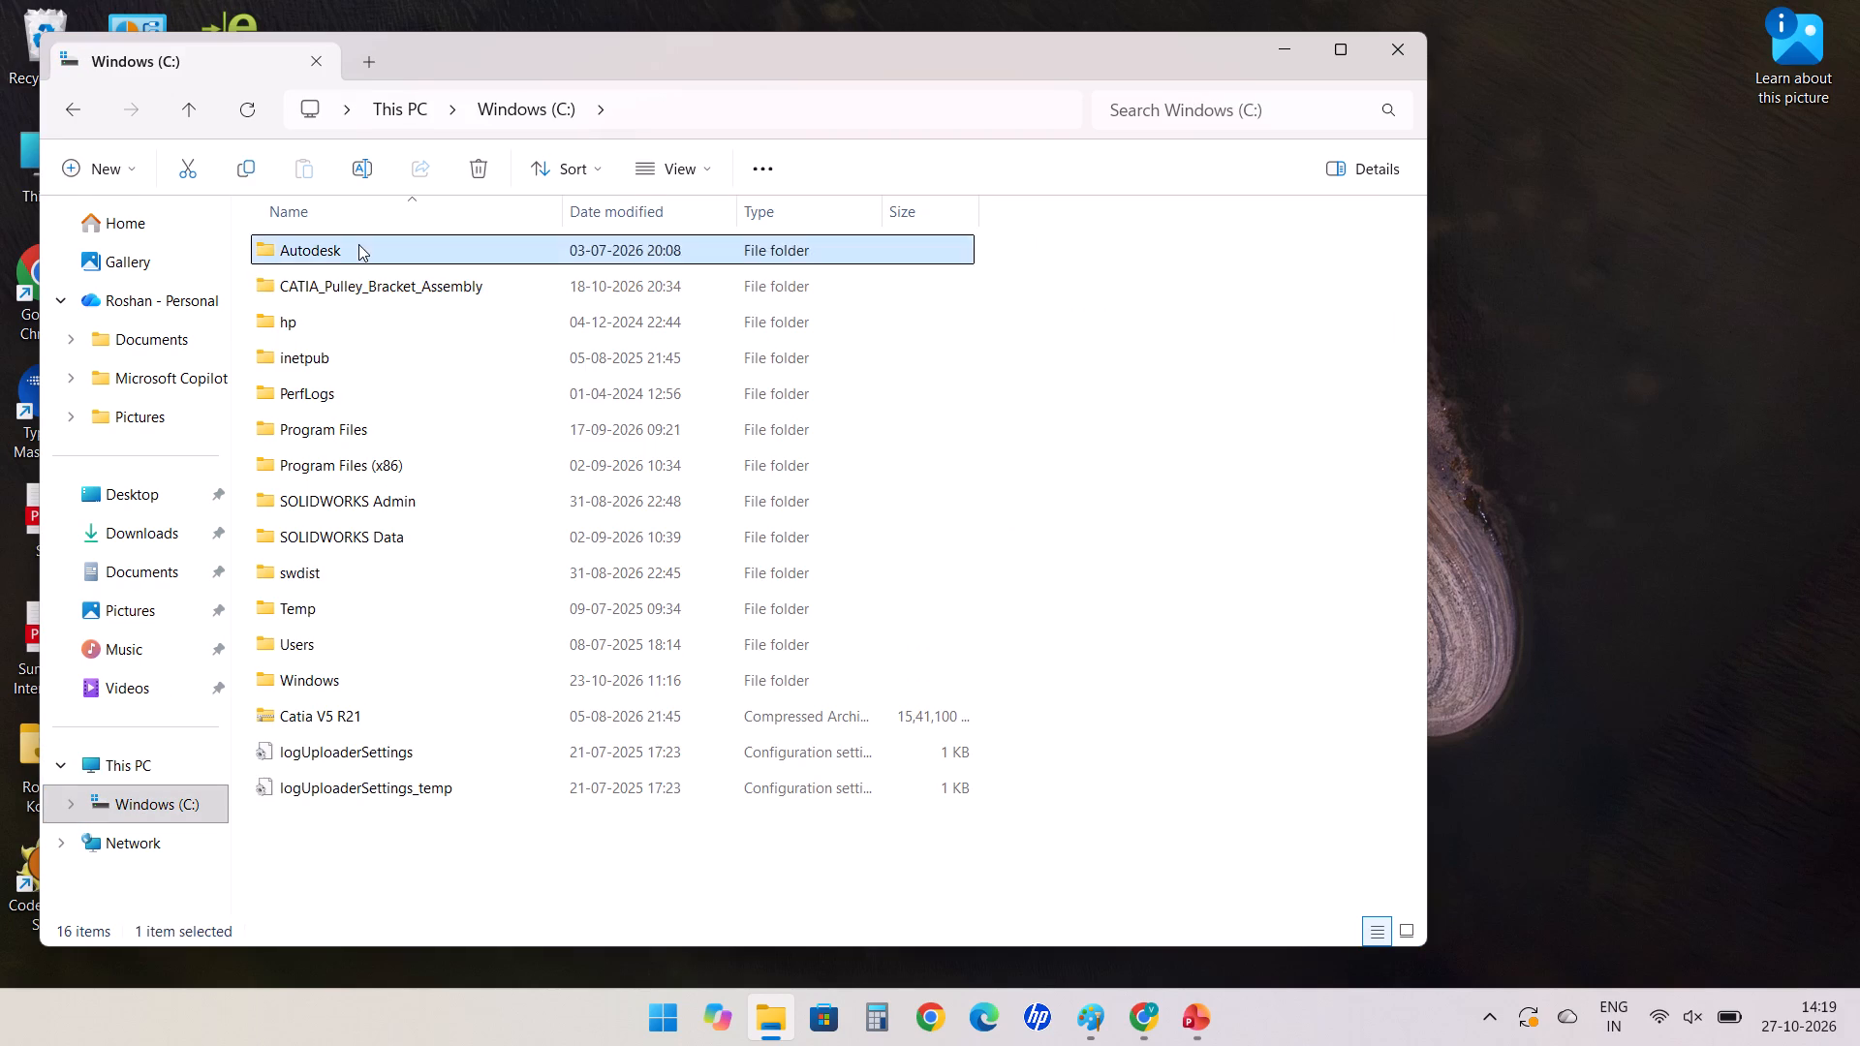
pyautogui.click(157, 230)
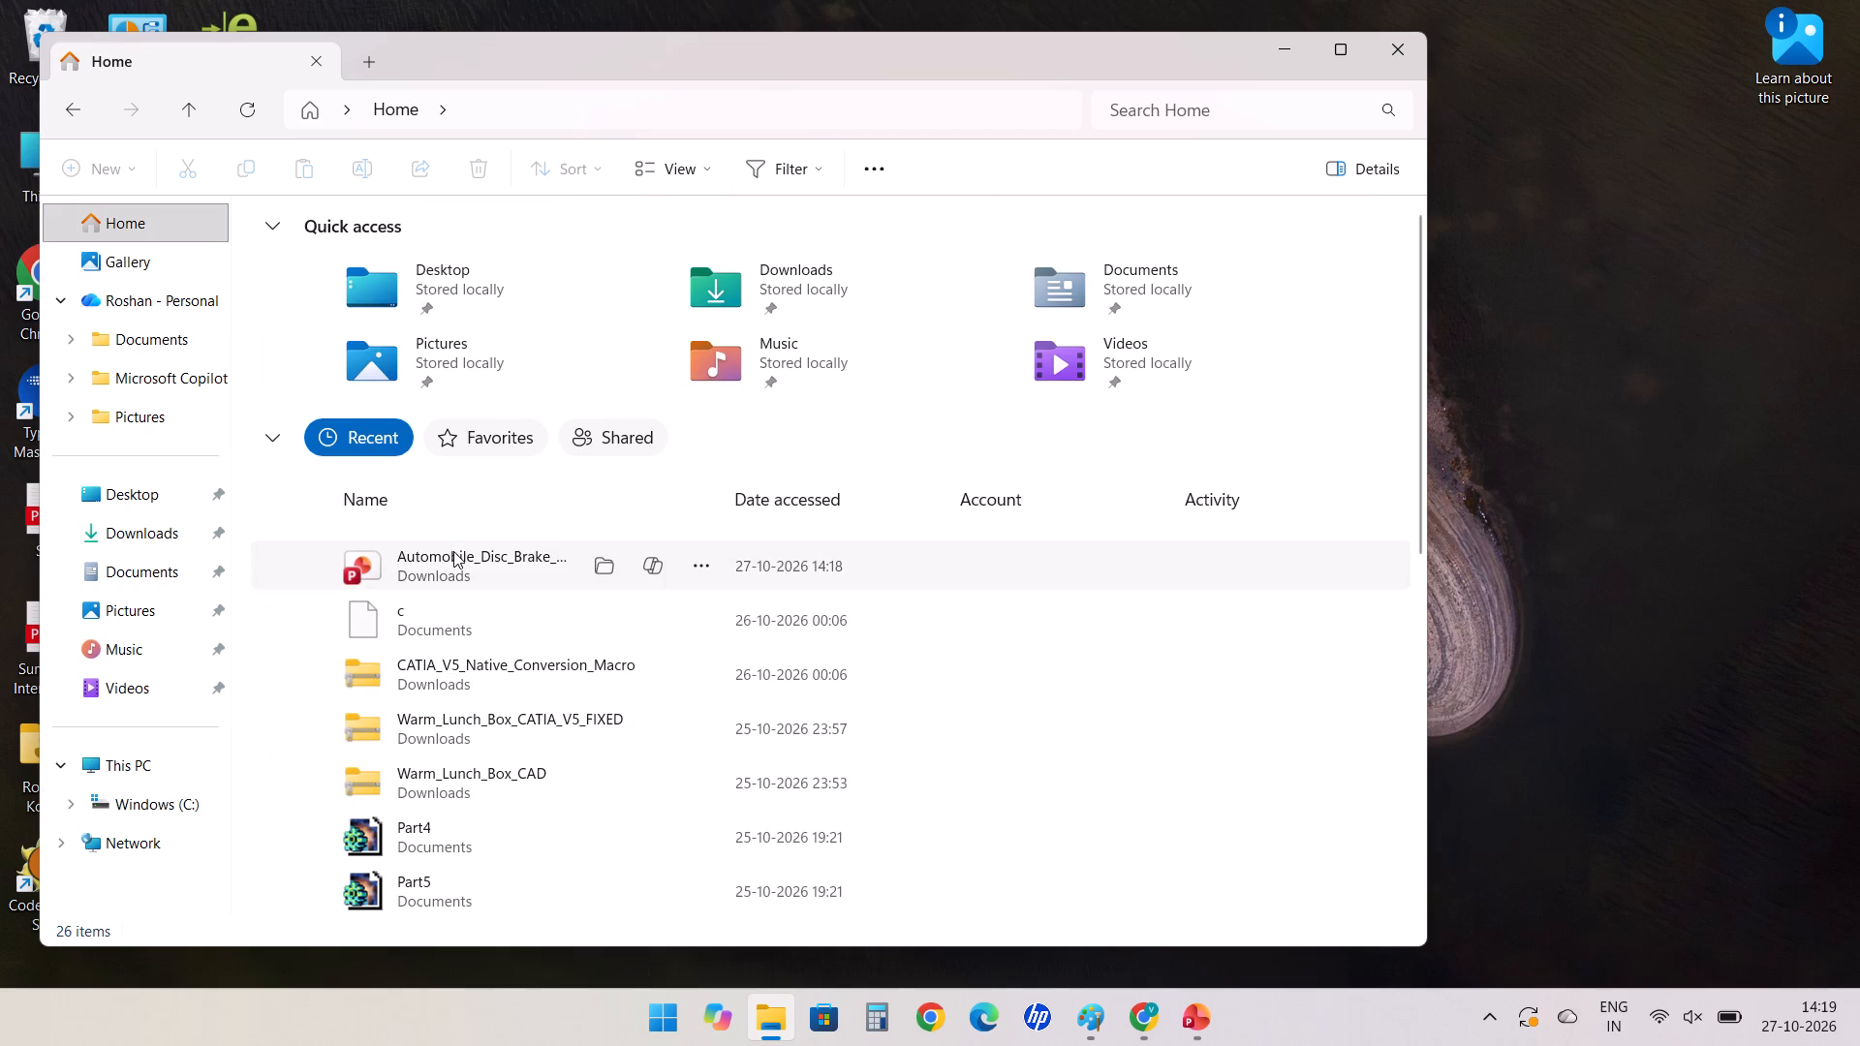
pyautogui.scroll(-4, 446, 644)
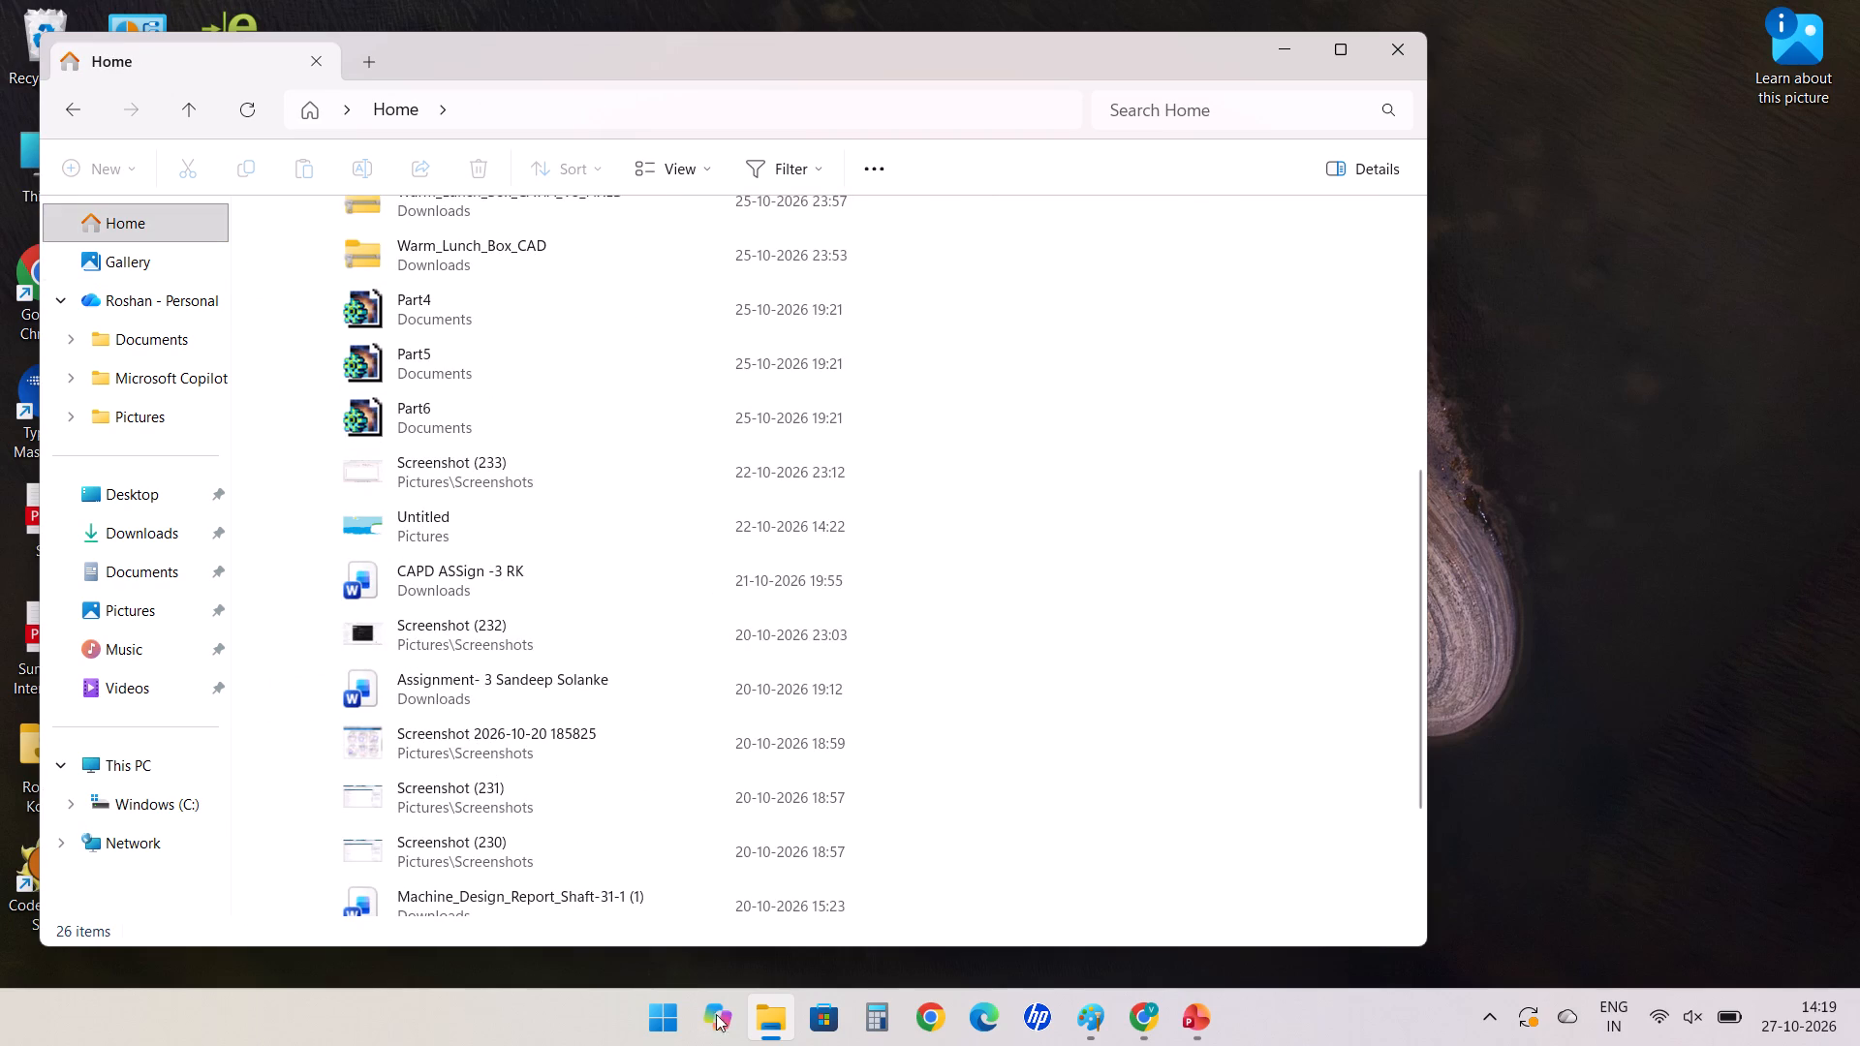
# Search the computer for "auto" and open the CATIA part Auto mobile.
pyautogui.click(668, 1016)
pyautogui.press('a')
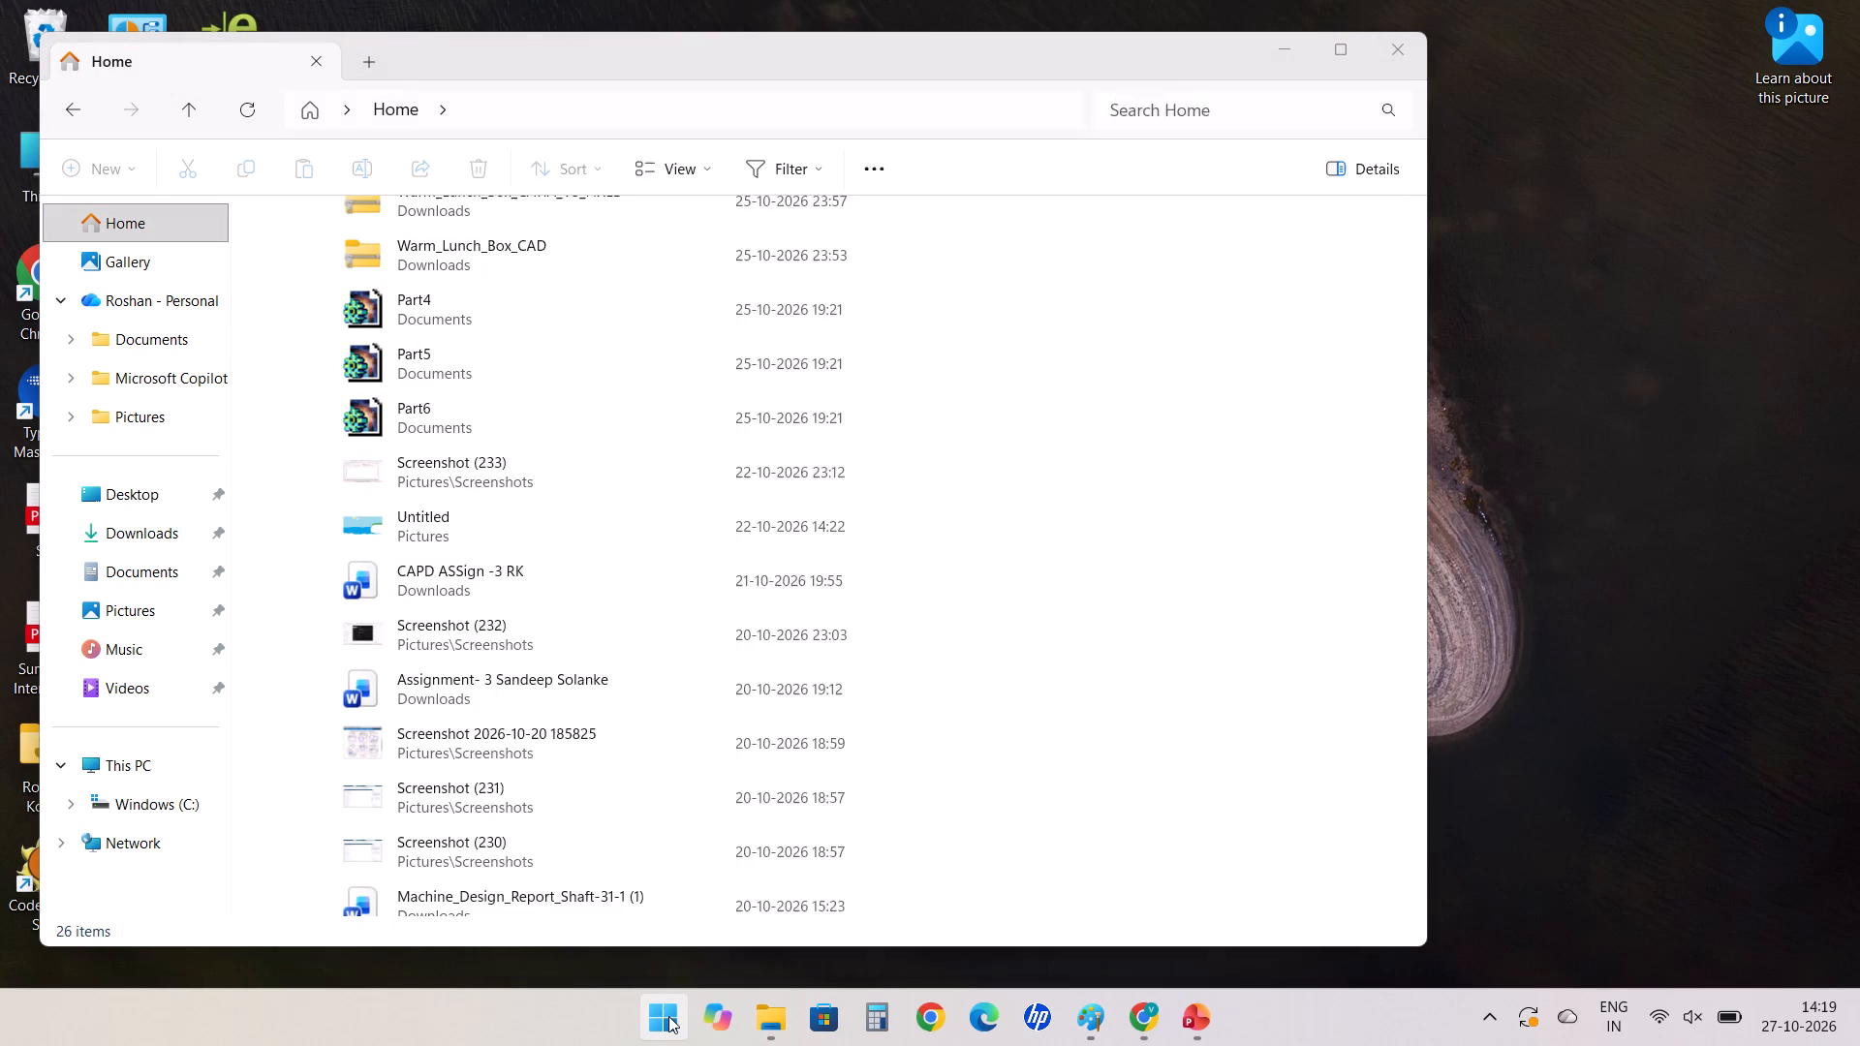
pyautogui.write('uto')
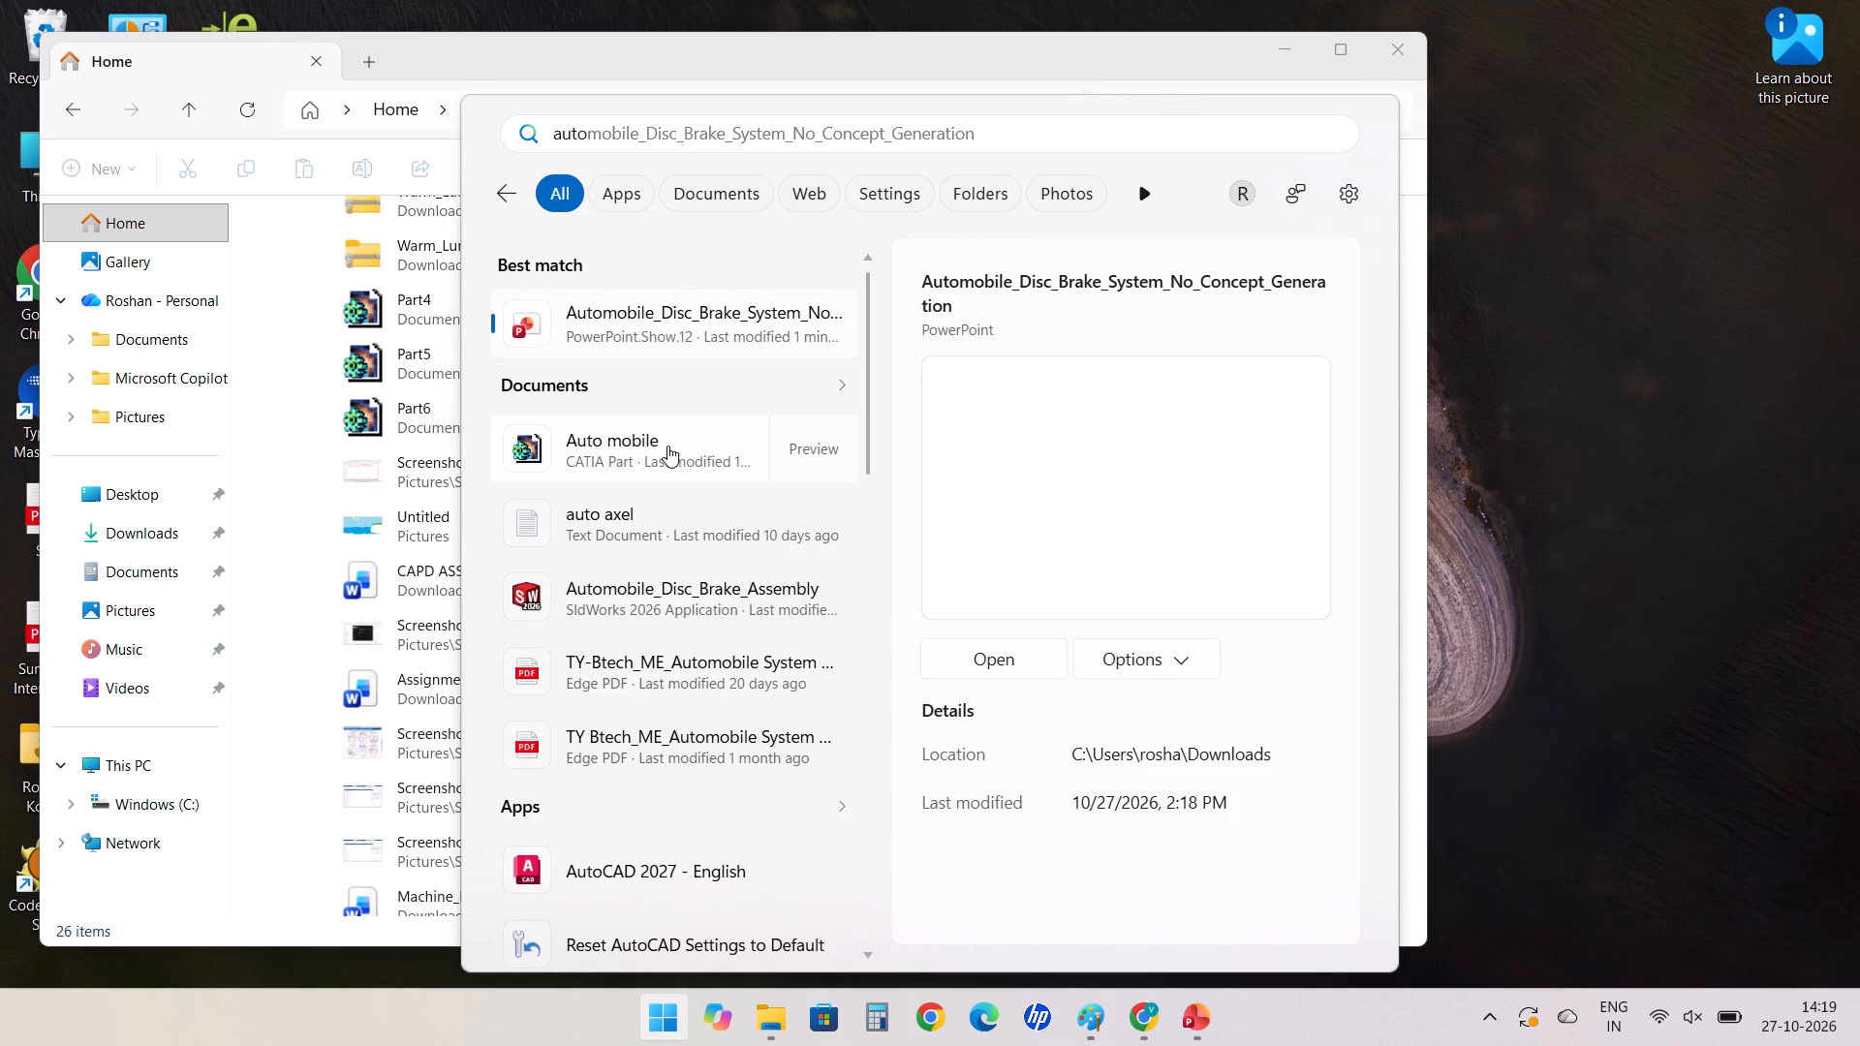
pyautogui.doubleClick(663, 446)
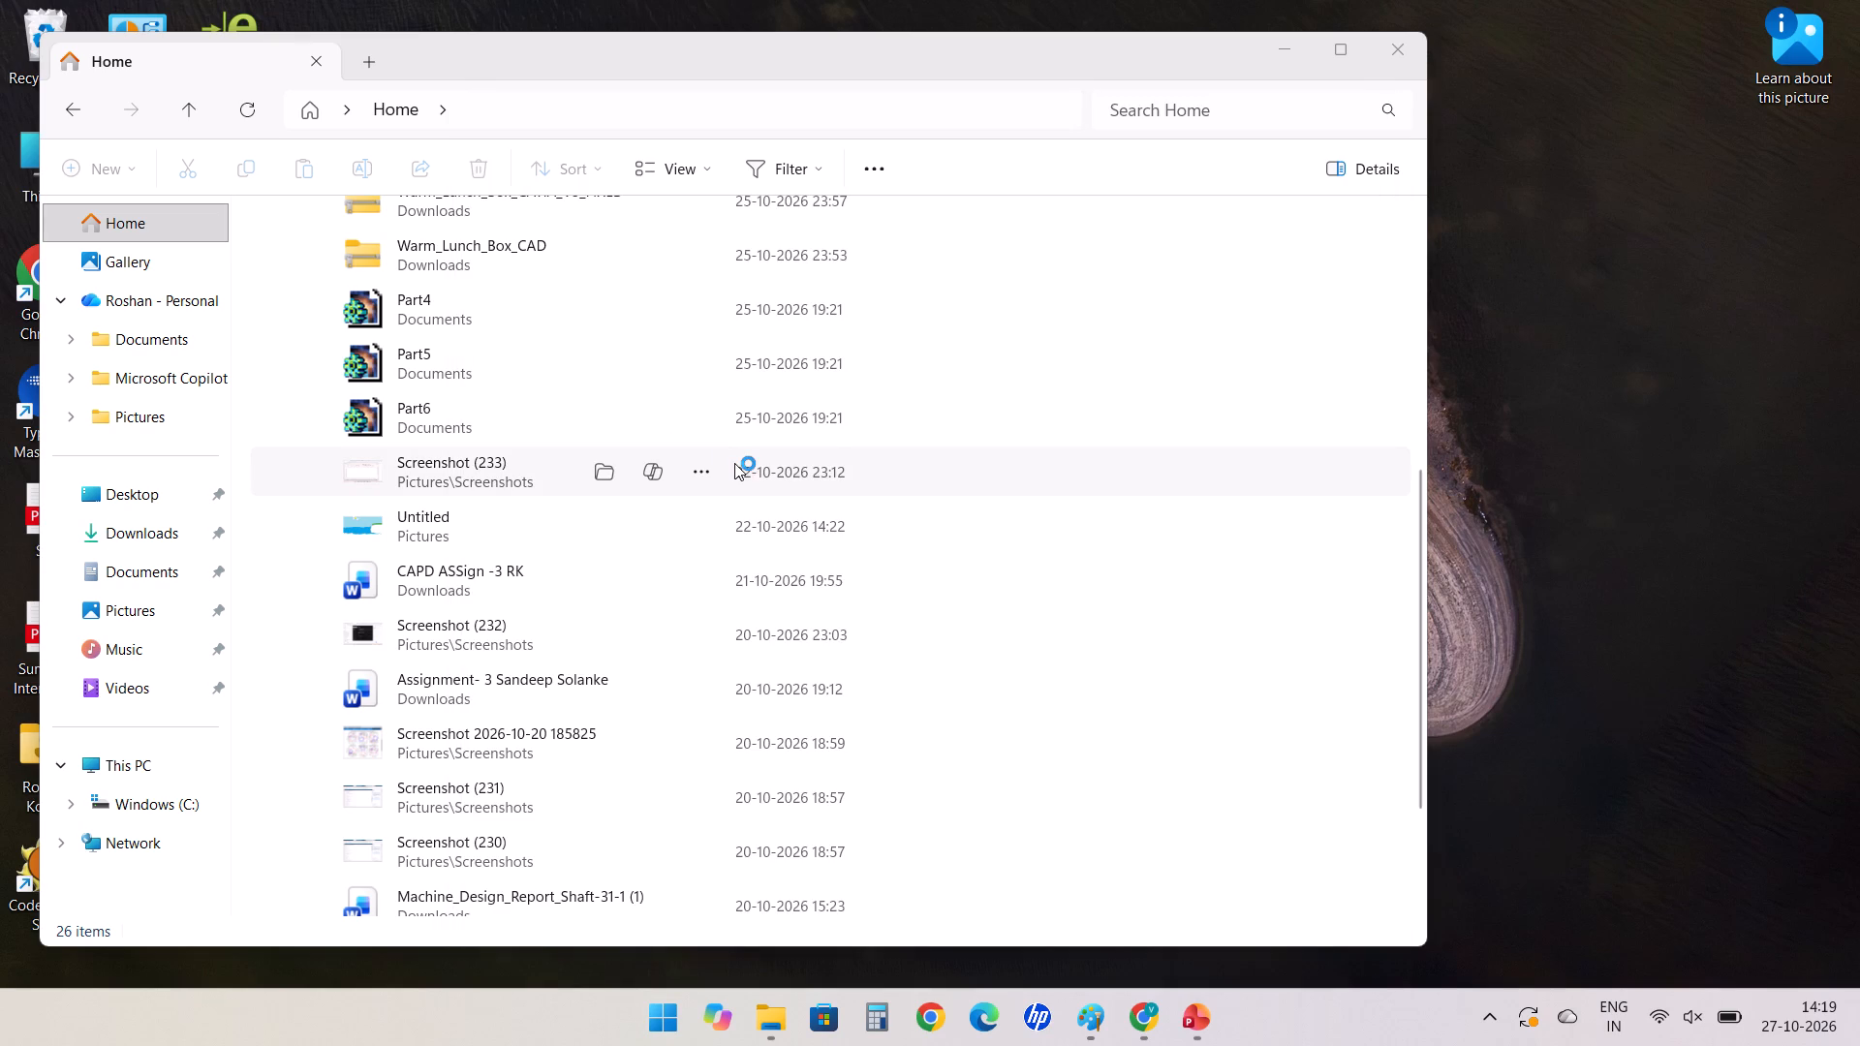
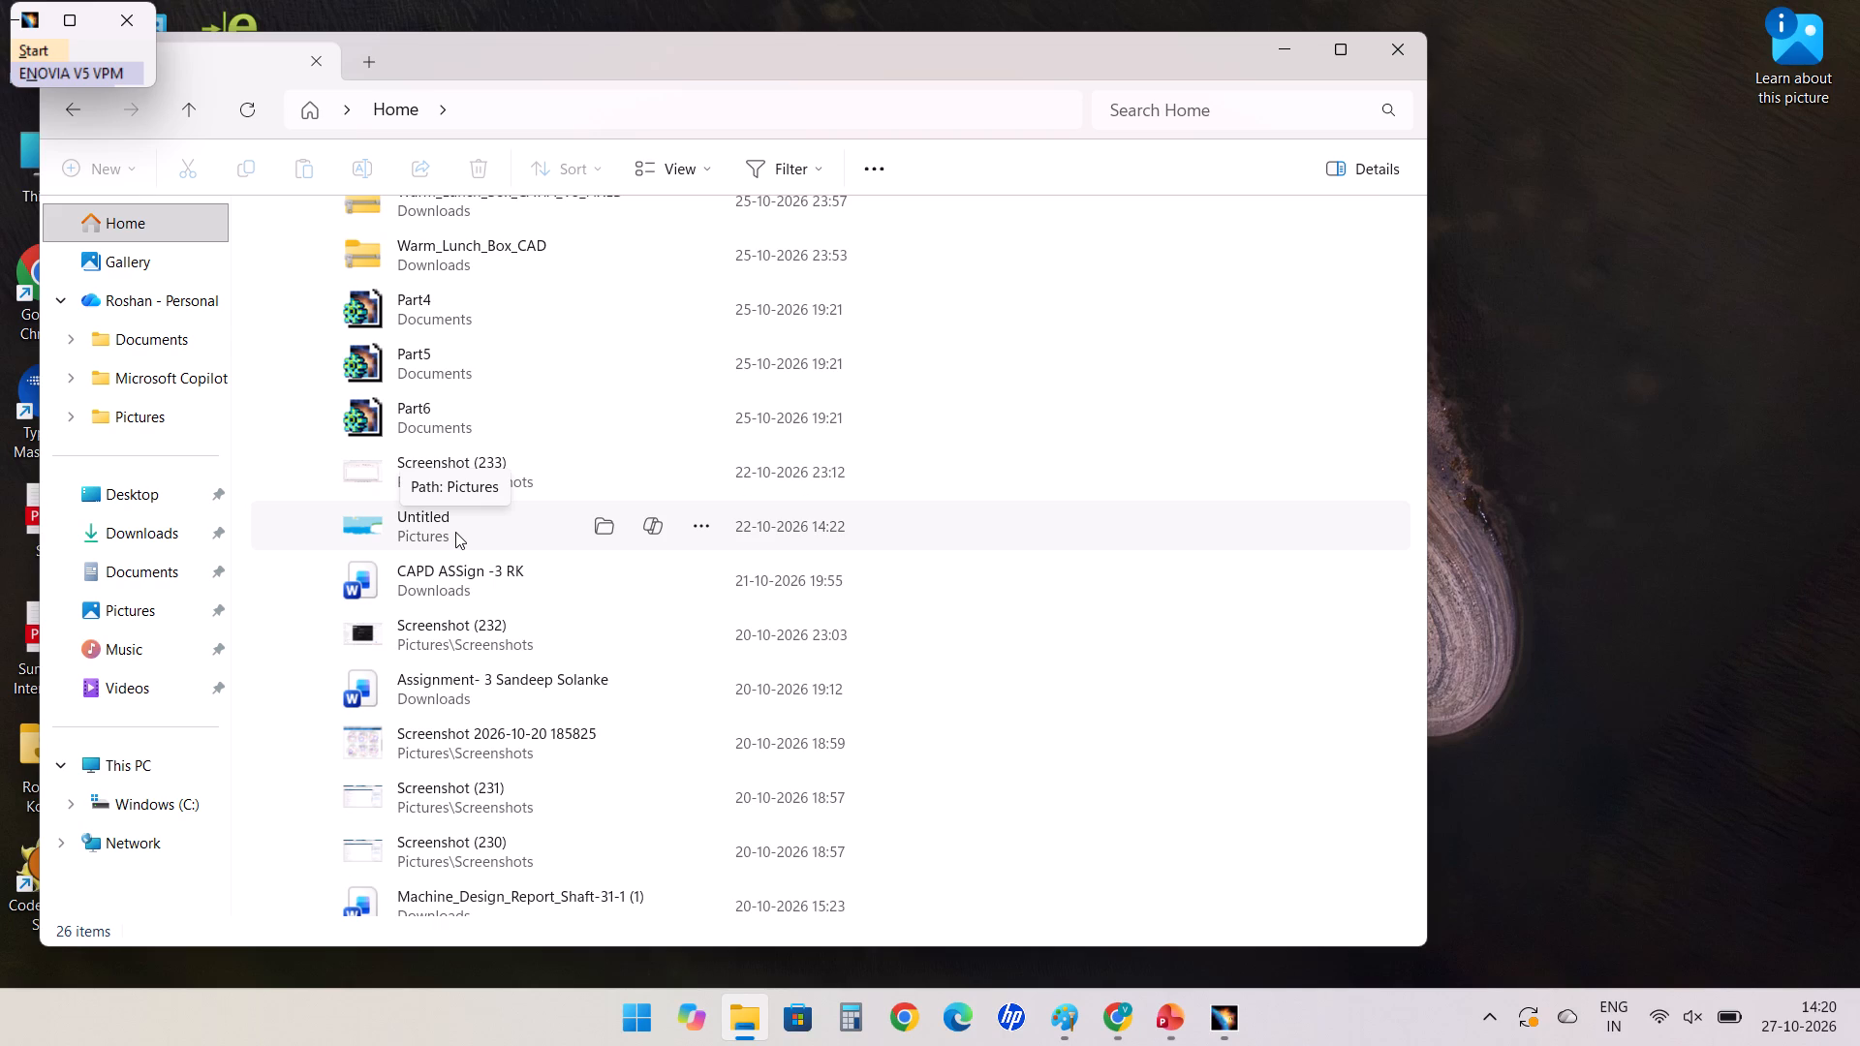
# Open the Auto mobile part from CATIA's recent files and look over its perforated disc.
pyautogui.click(70, 25)
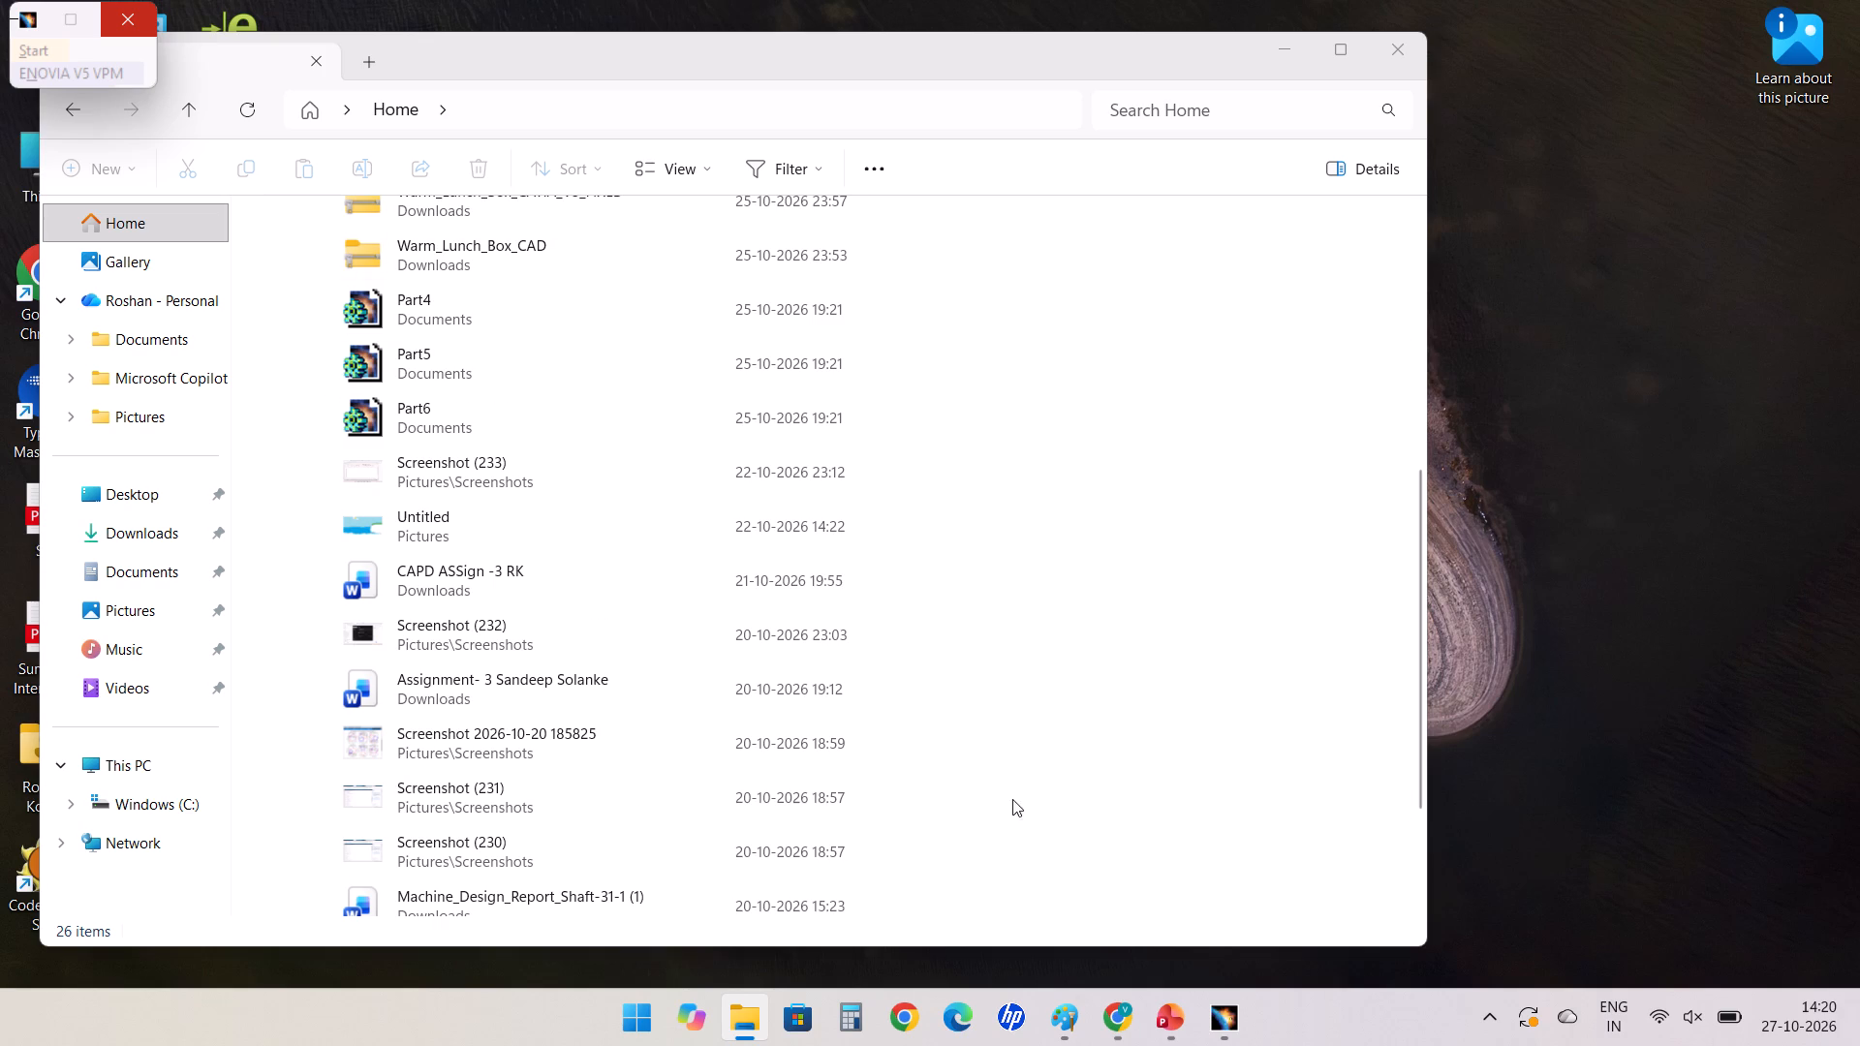
pyautogui.click(1221, 1015)
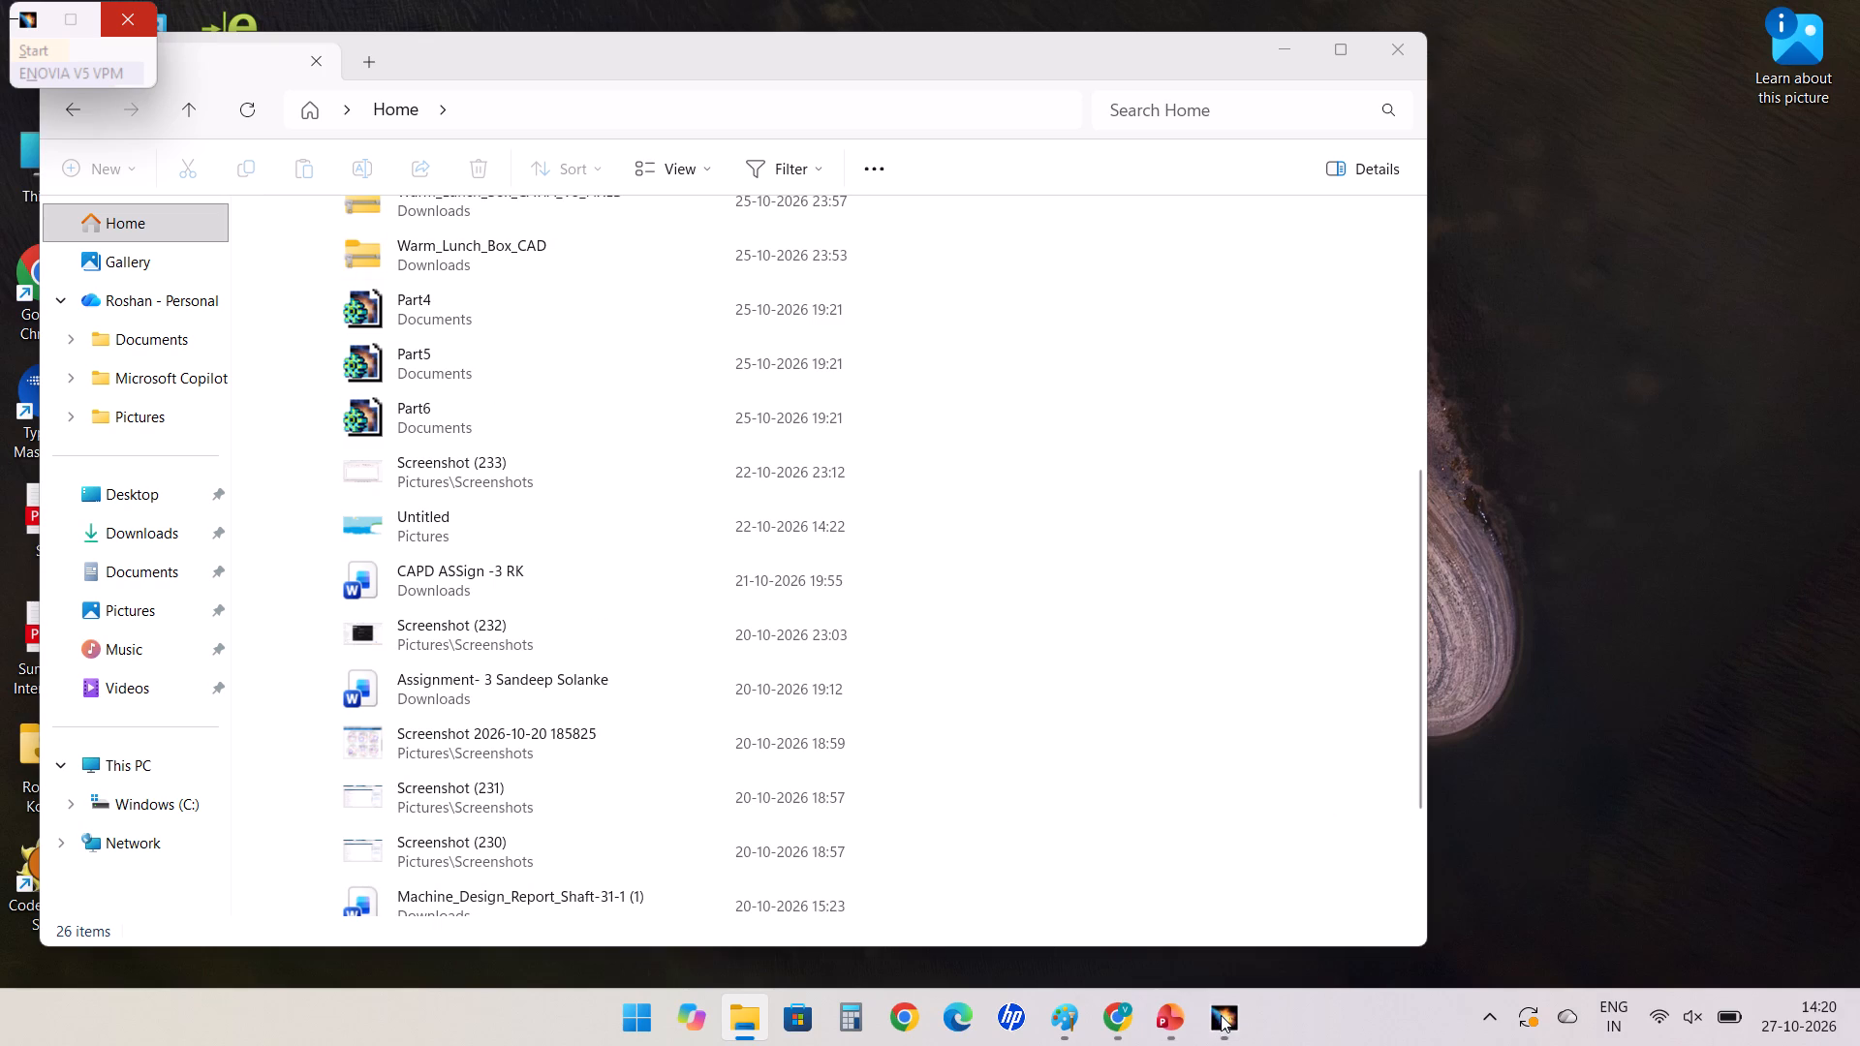
pyautogui.rightClick(1221, 1015)
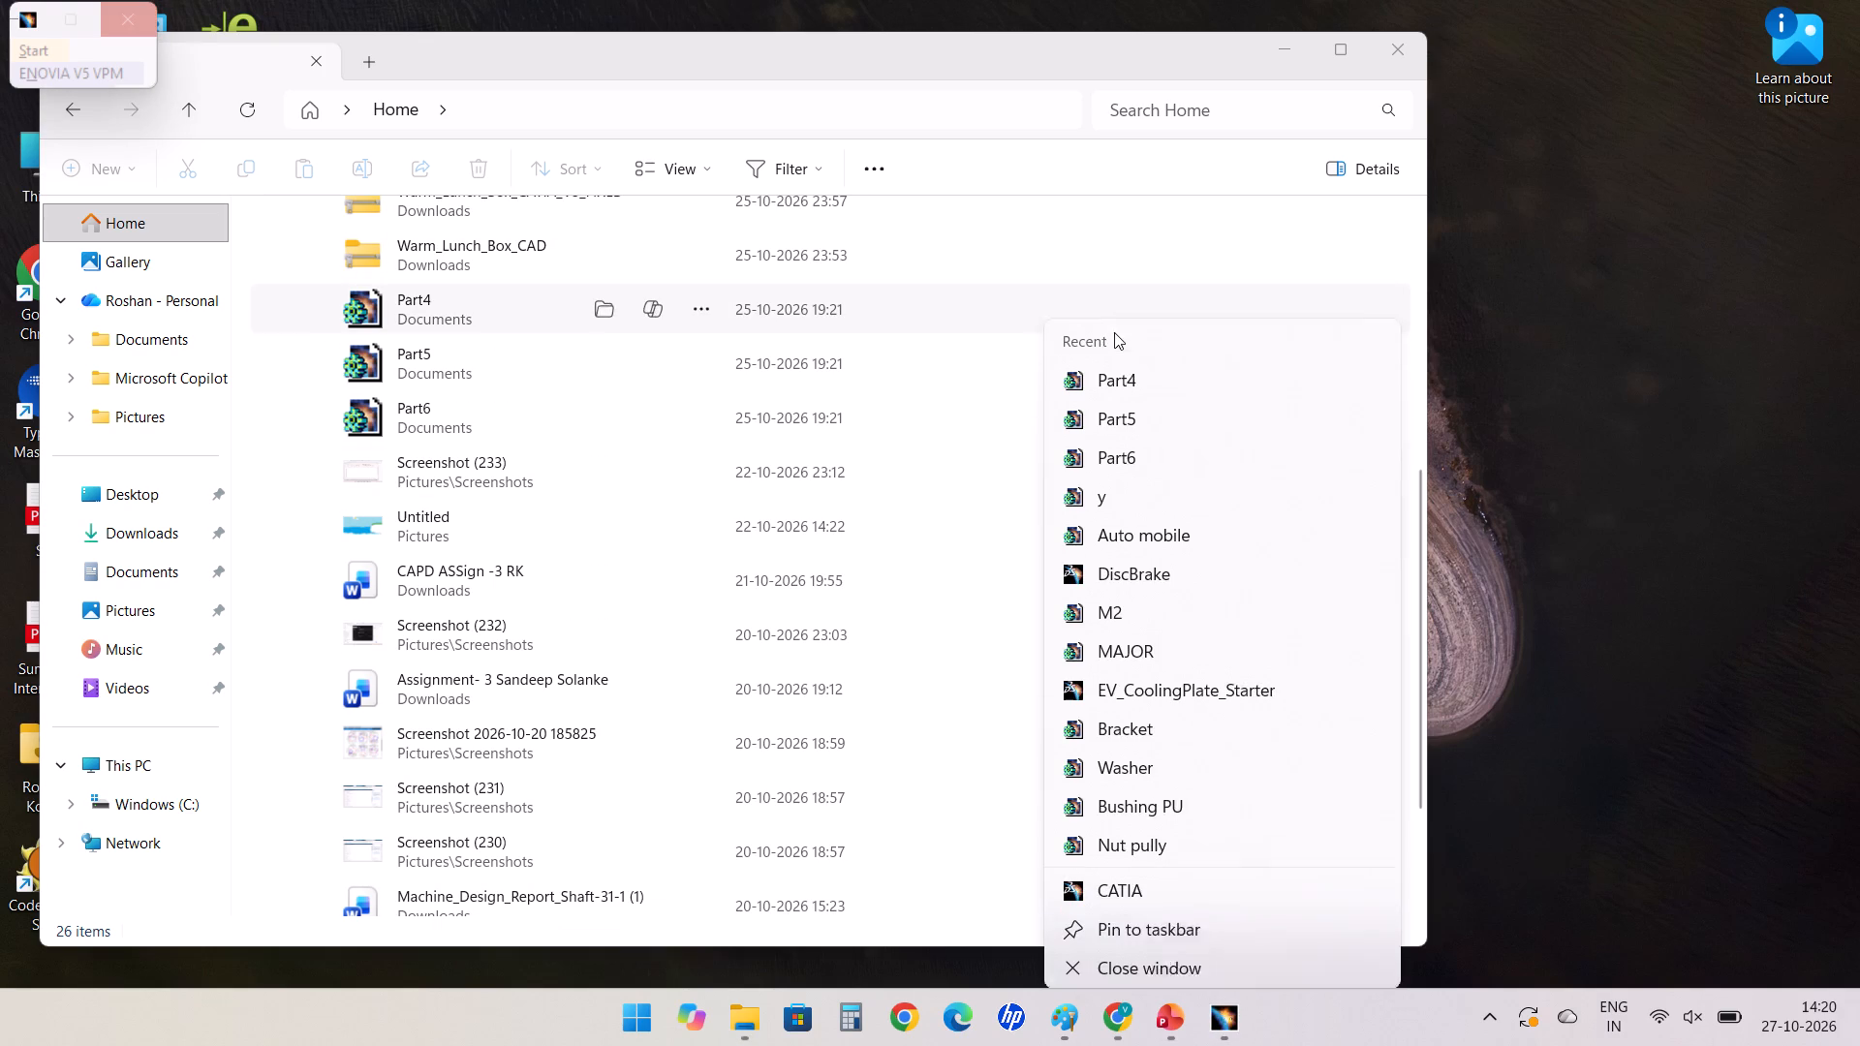
pyautogui.doubleClick(1131, 531)
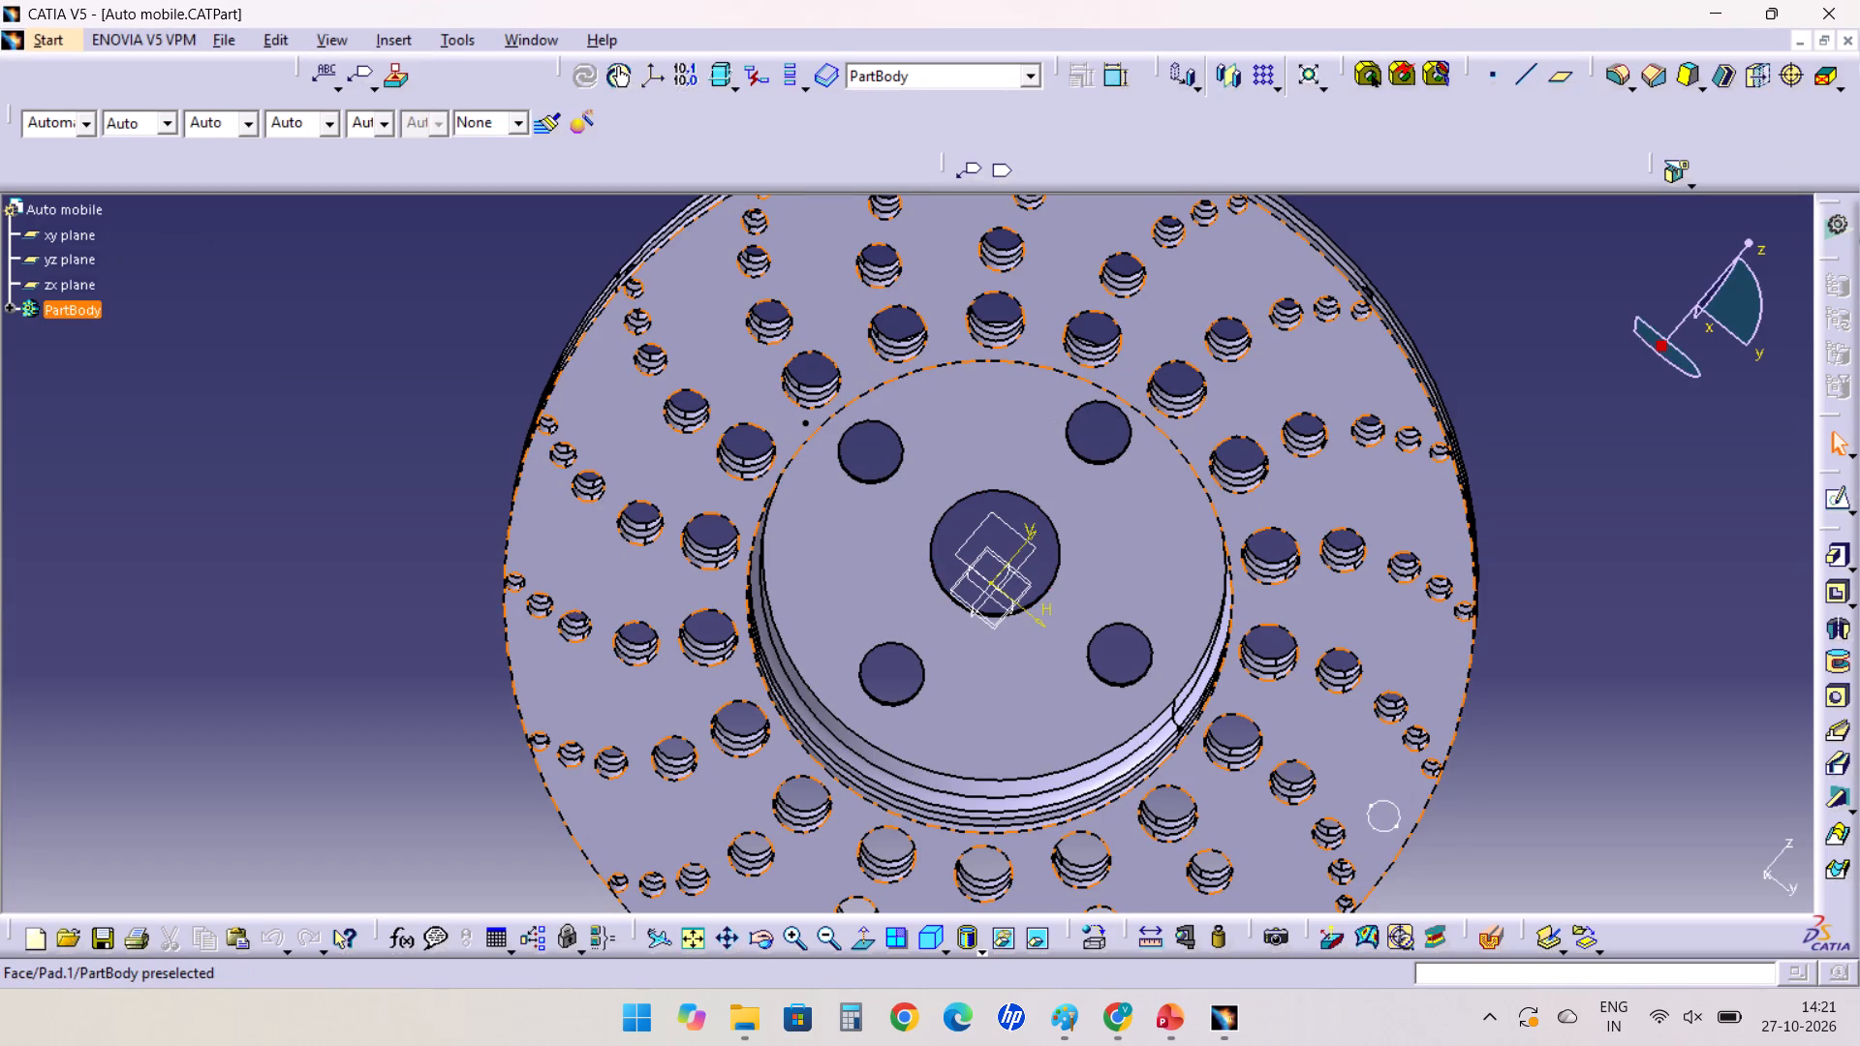
pyautogui.click(822, 935)
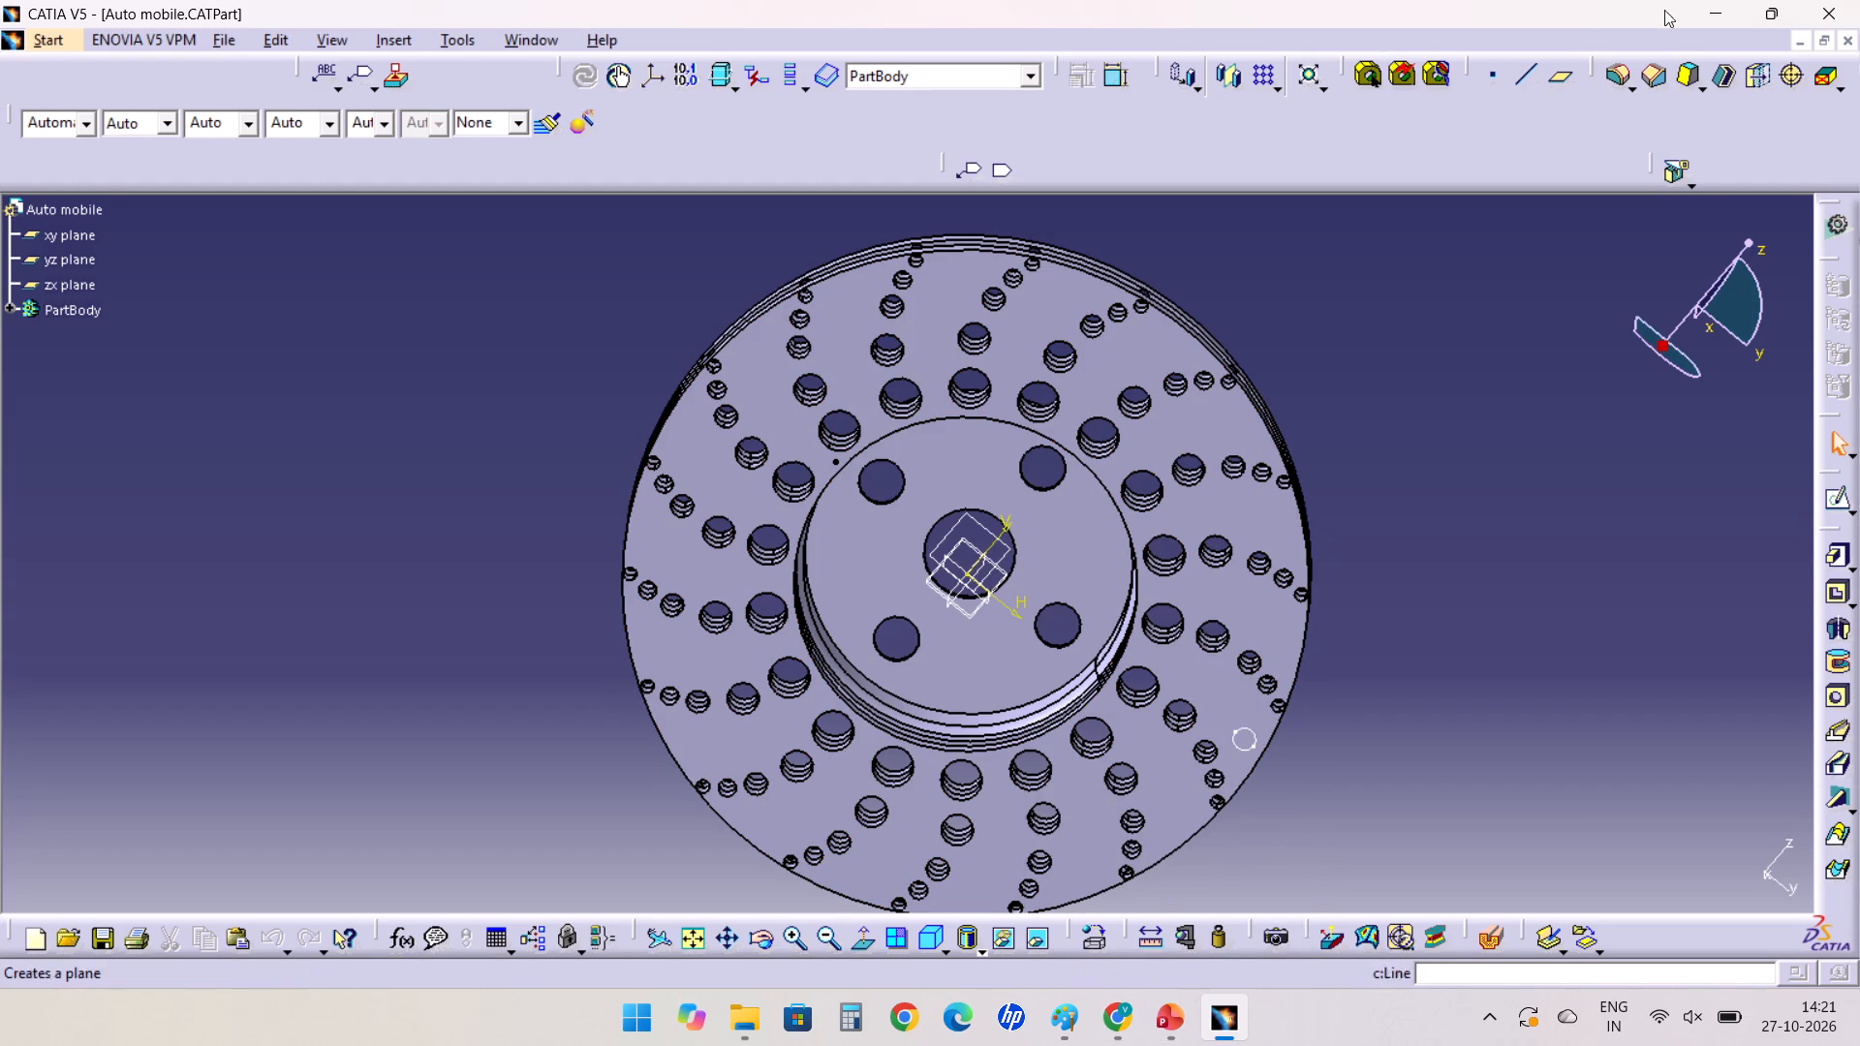
# Minimize the Auto mobile part and close CATIA.
pyautogui.click(1792, 45)
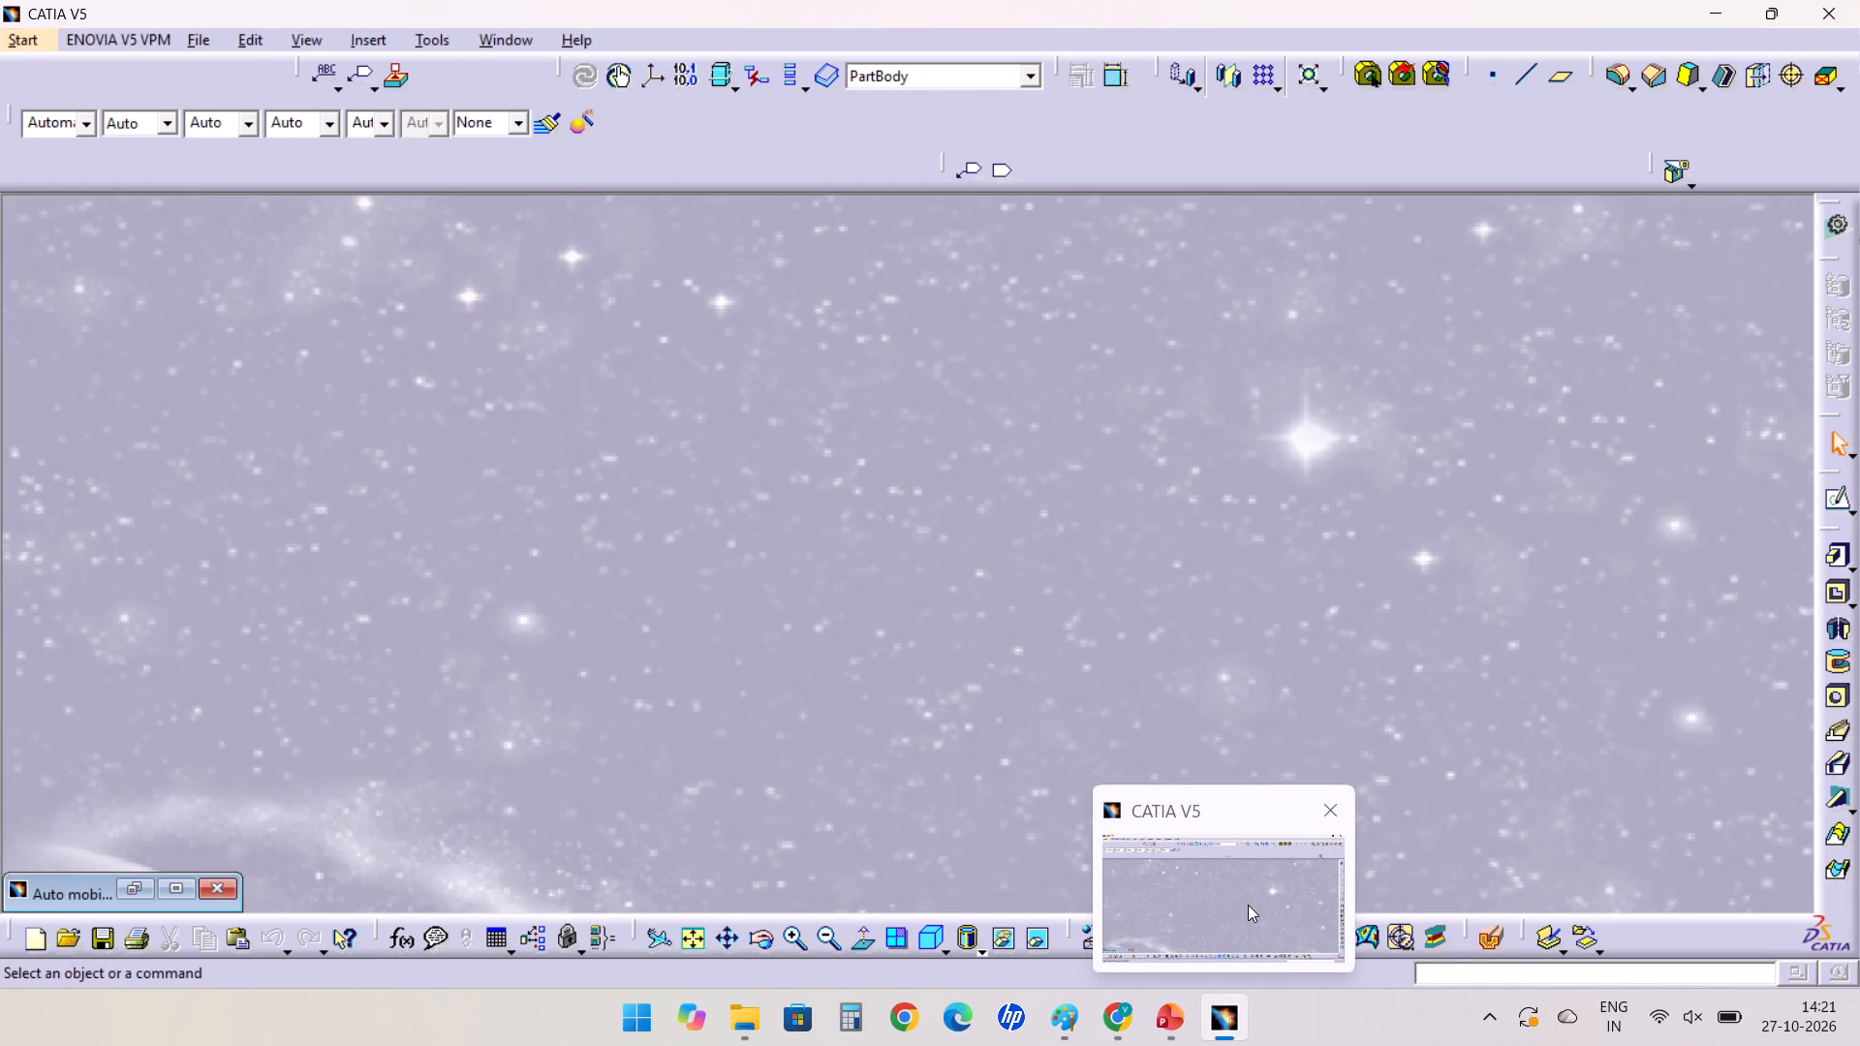
pyautogui.click(1840, 0)
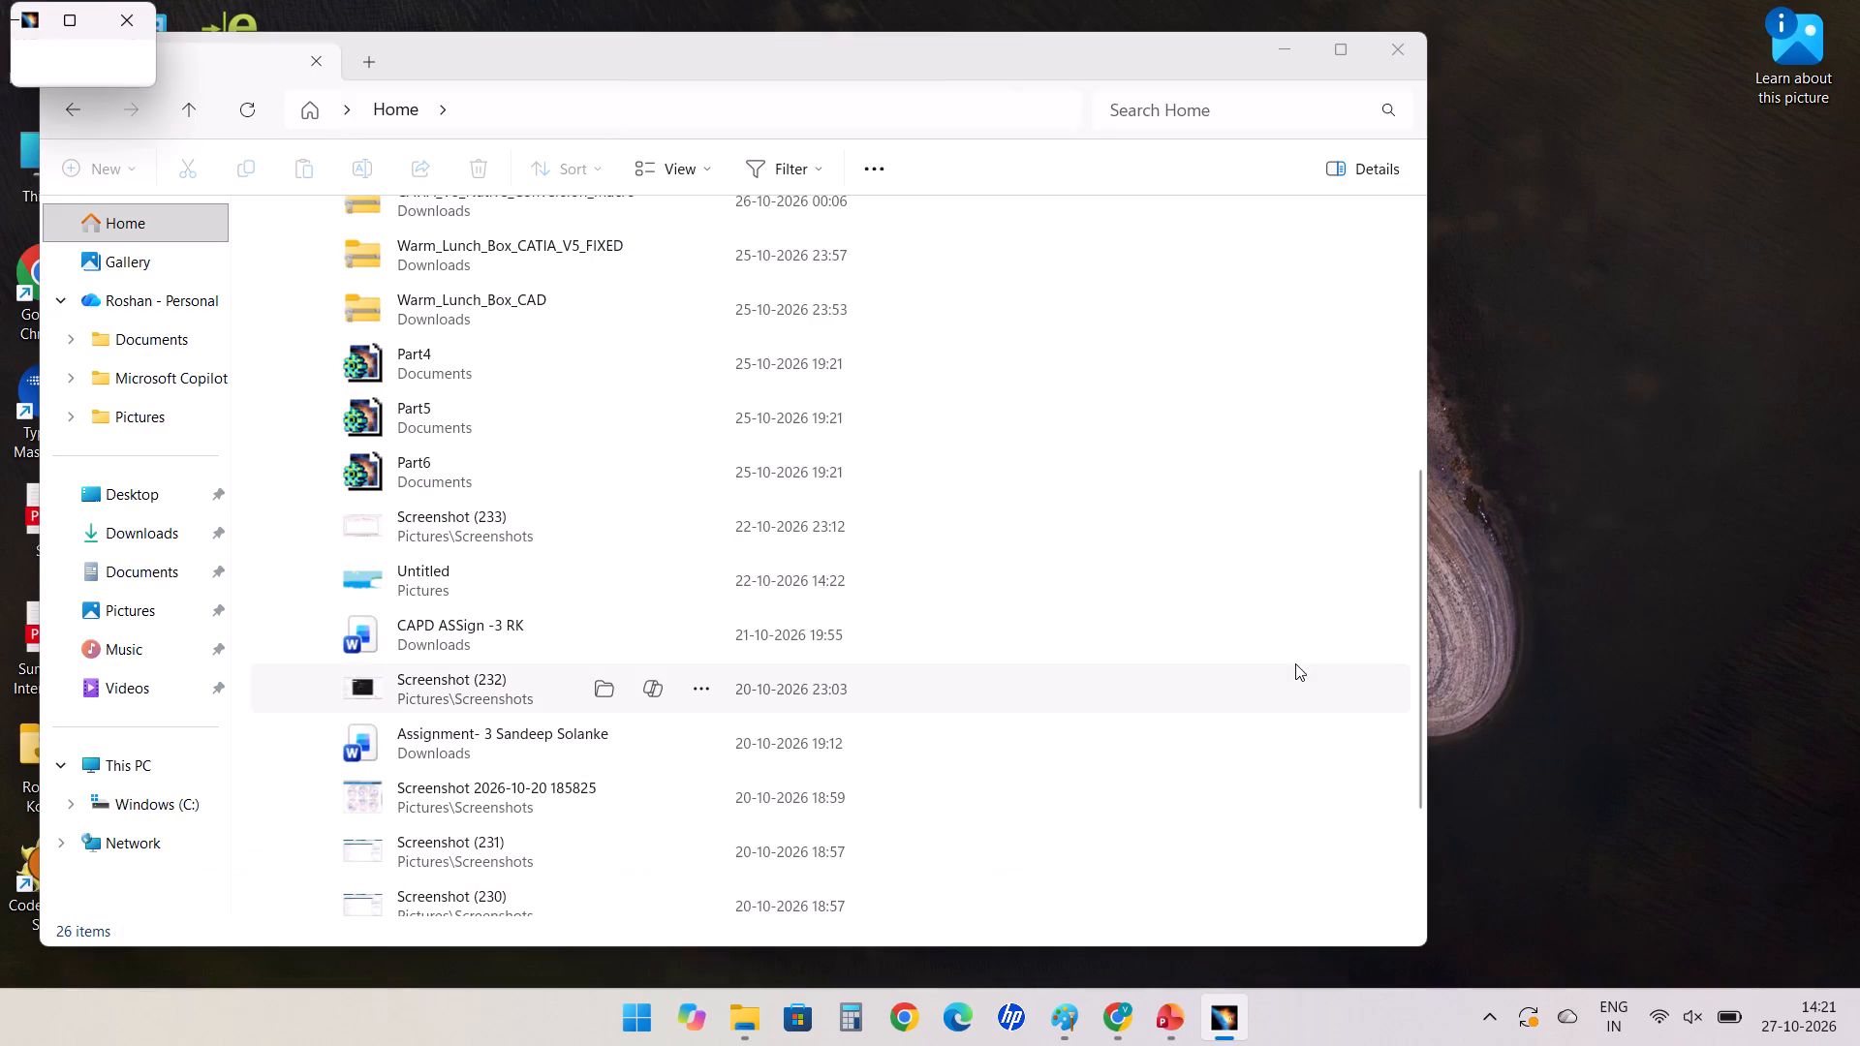
# Open the CATIA part y from the recent files on Home and maximize its document window.
pyautogui.scroll(-2, 584, 475)
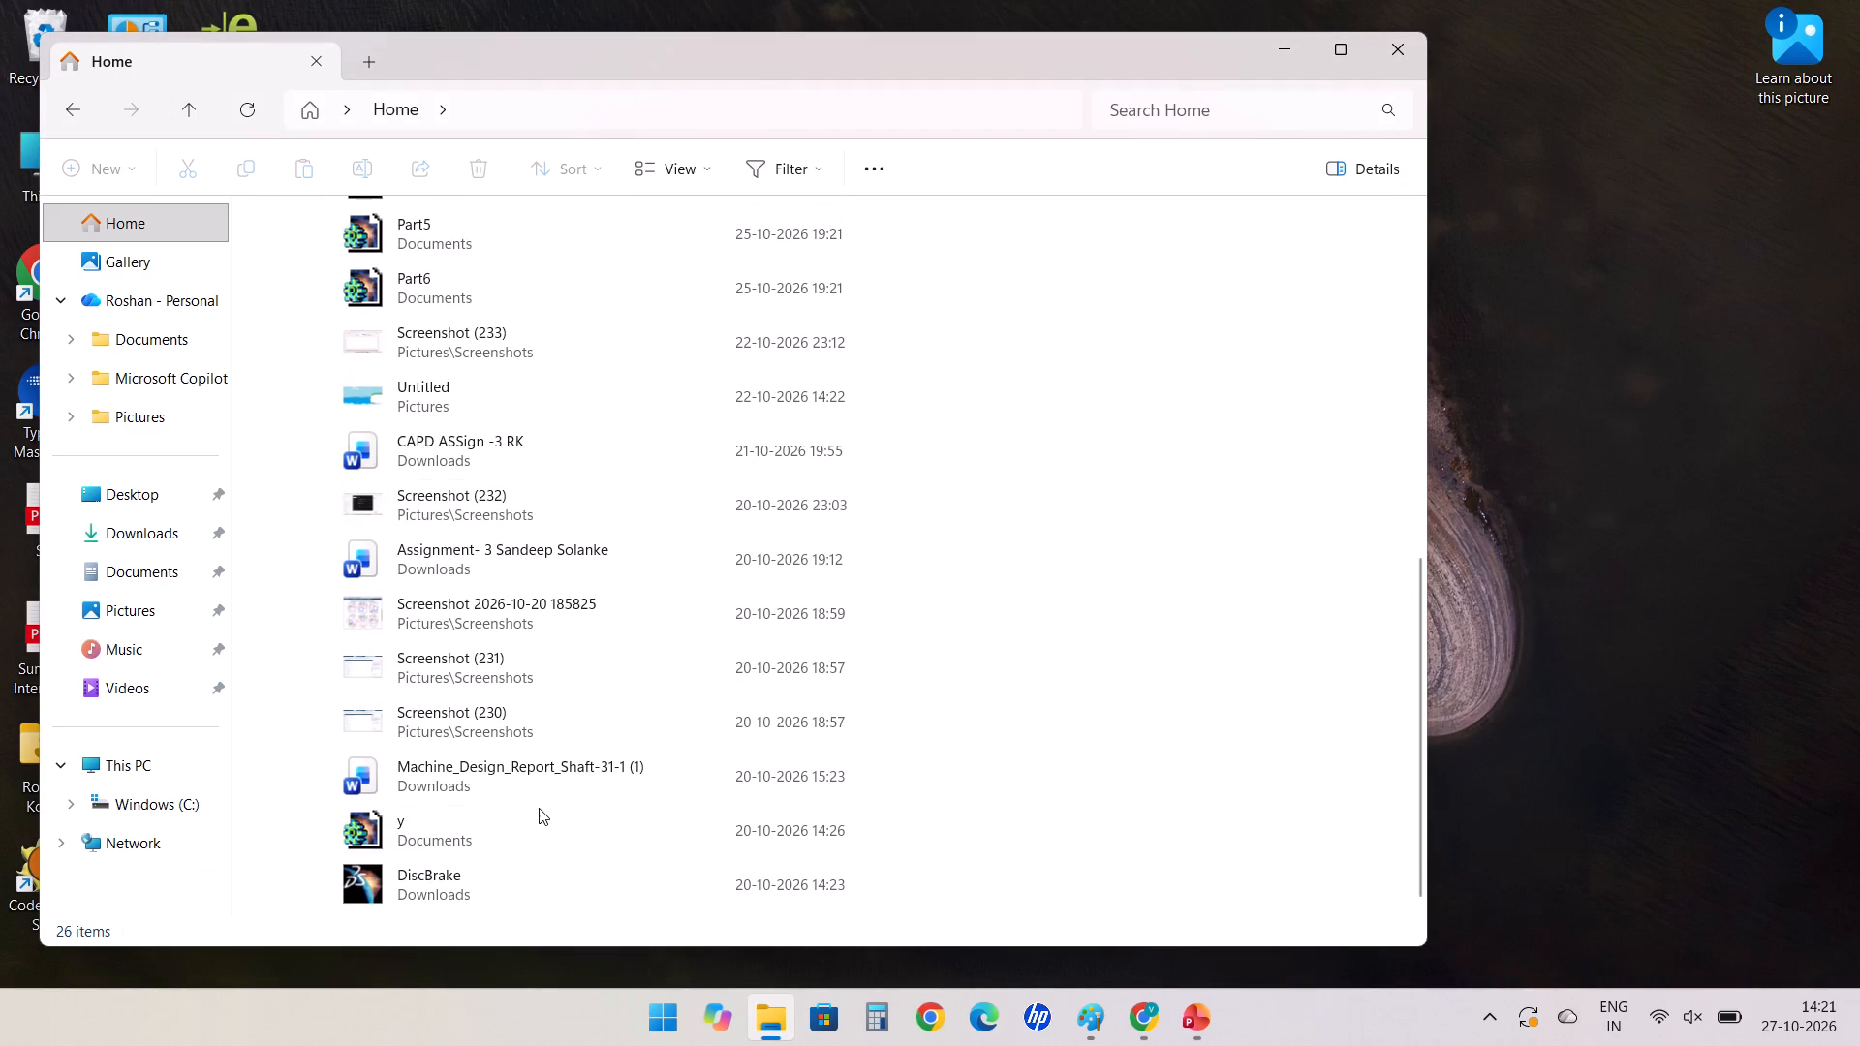
pyautogui.doubleClick(534, 816)
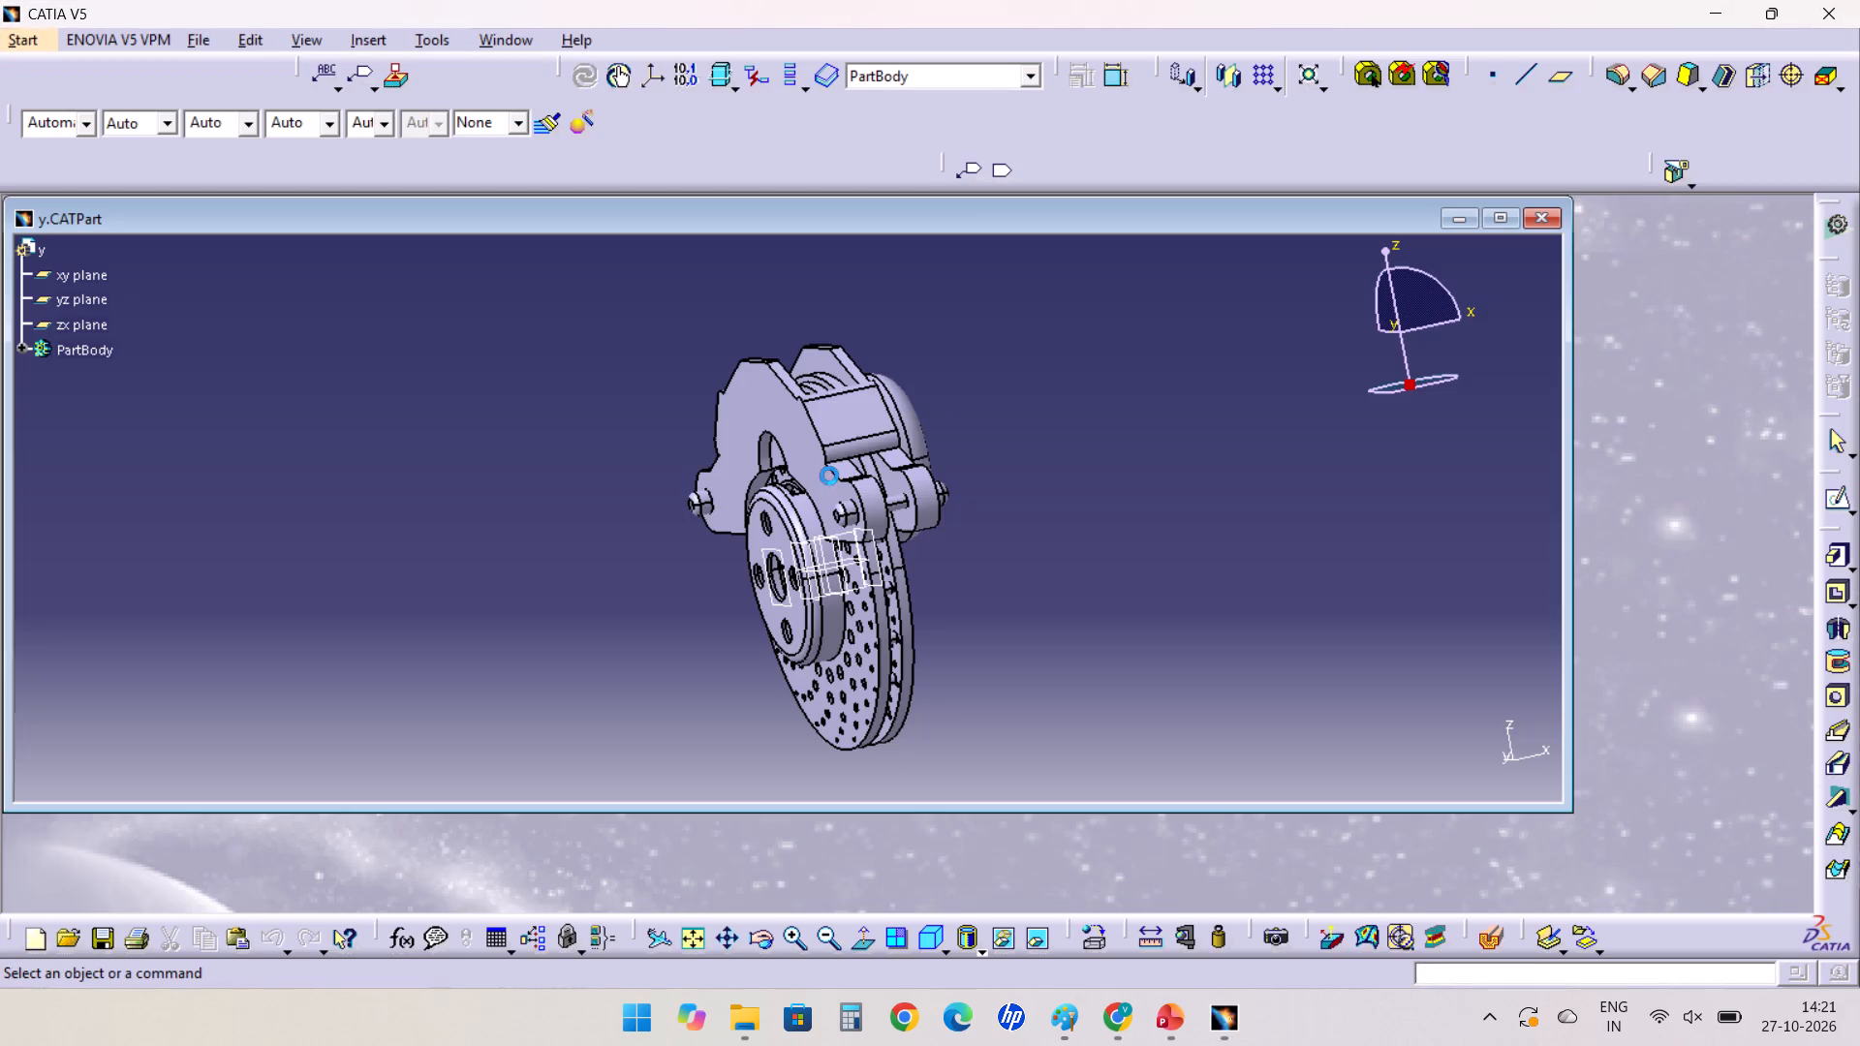
pyautogui.click(1511, 229)
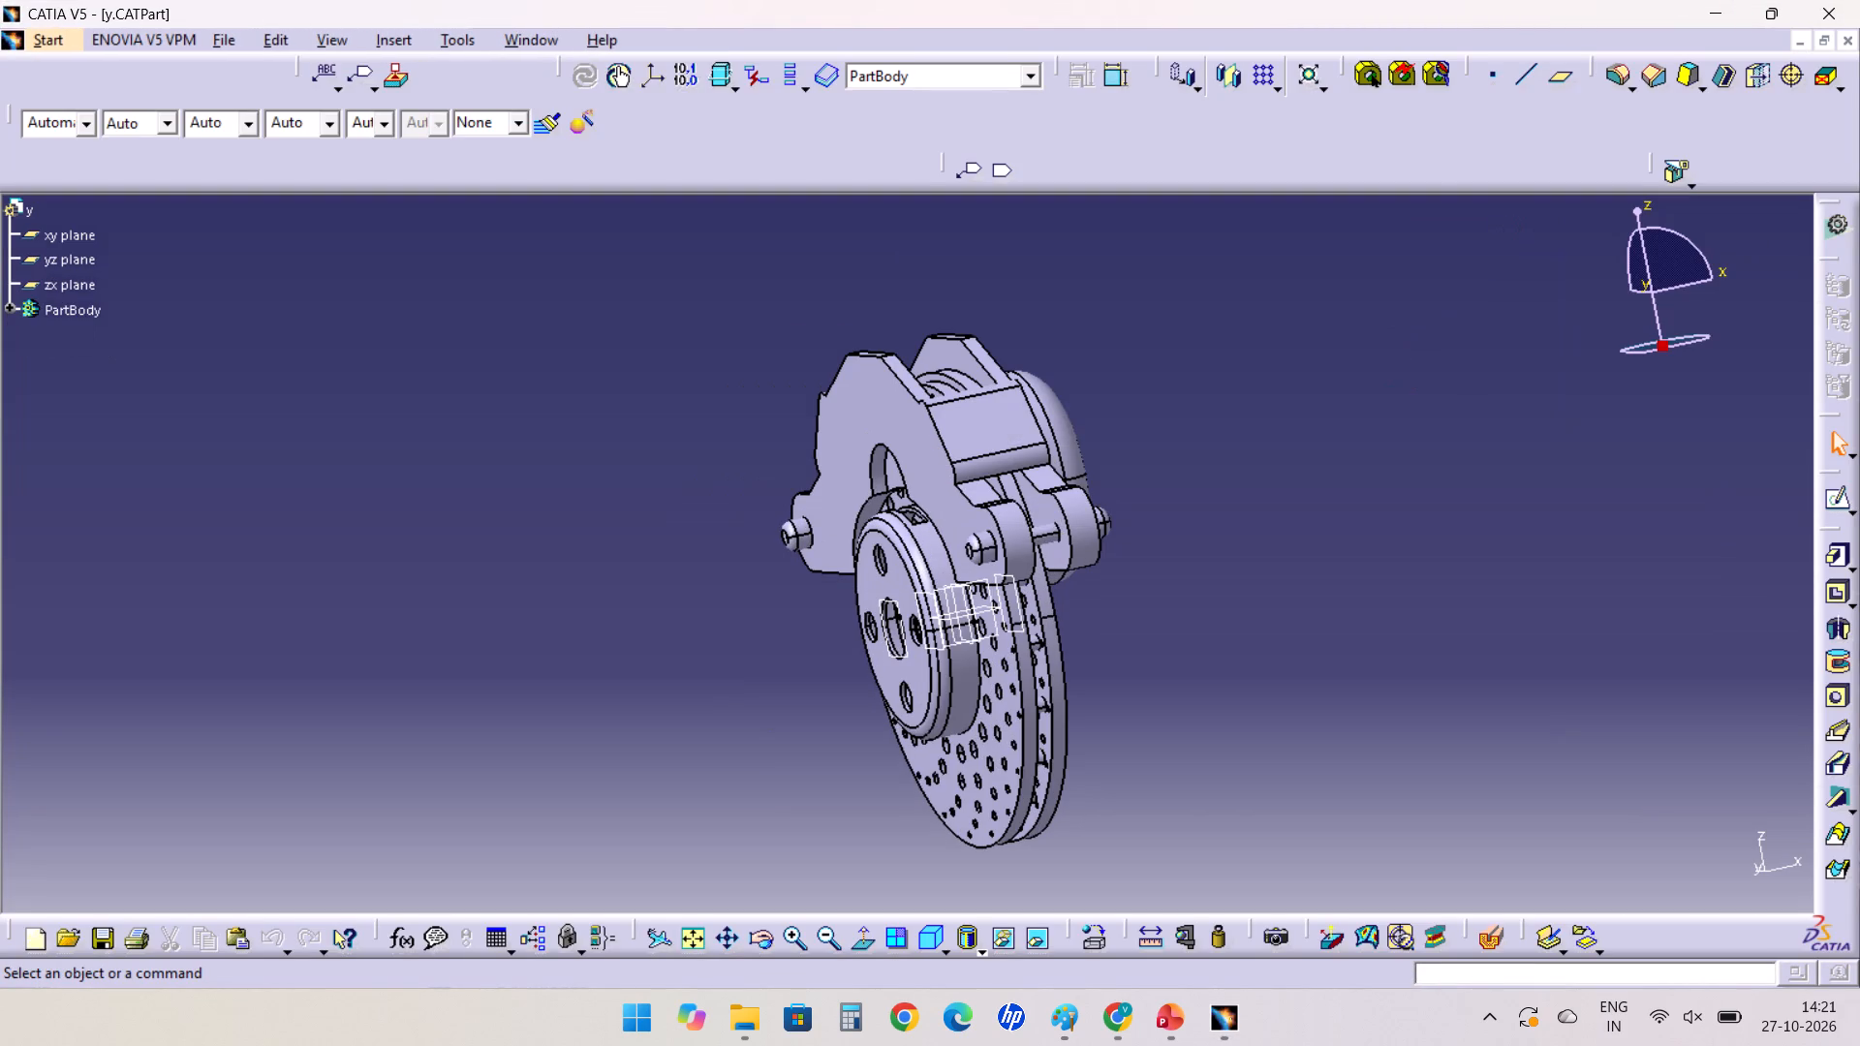
# Colour the caliper's rounded cylinder edge, outer side plate face and sloped bridge face yellow.
pyautogui.click(765, 936)
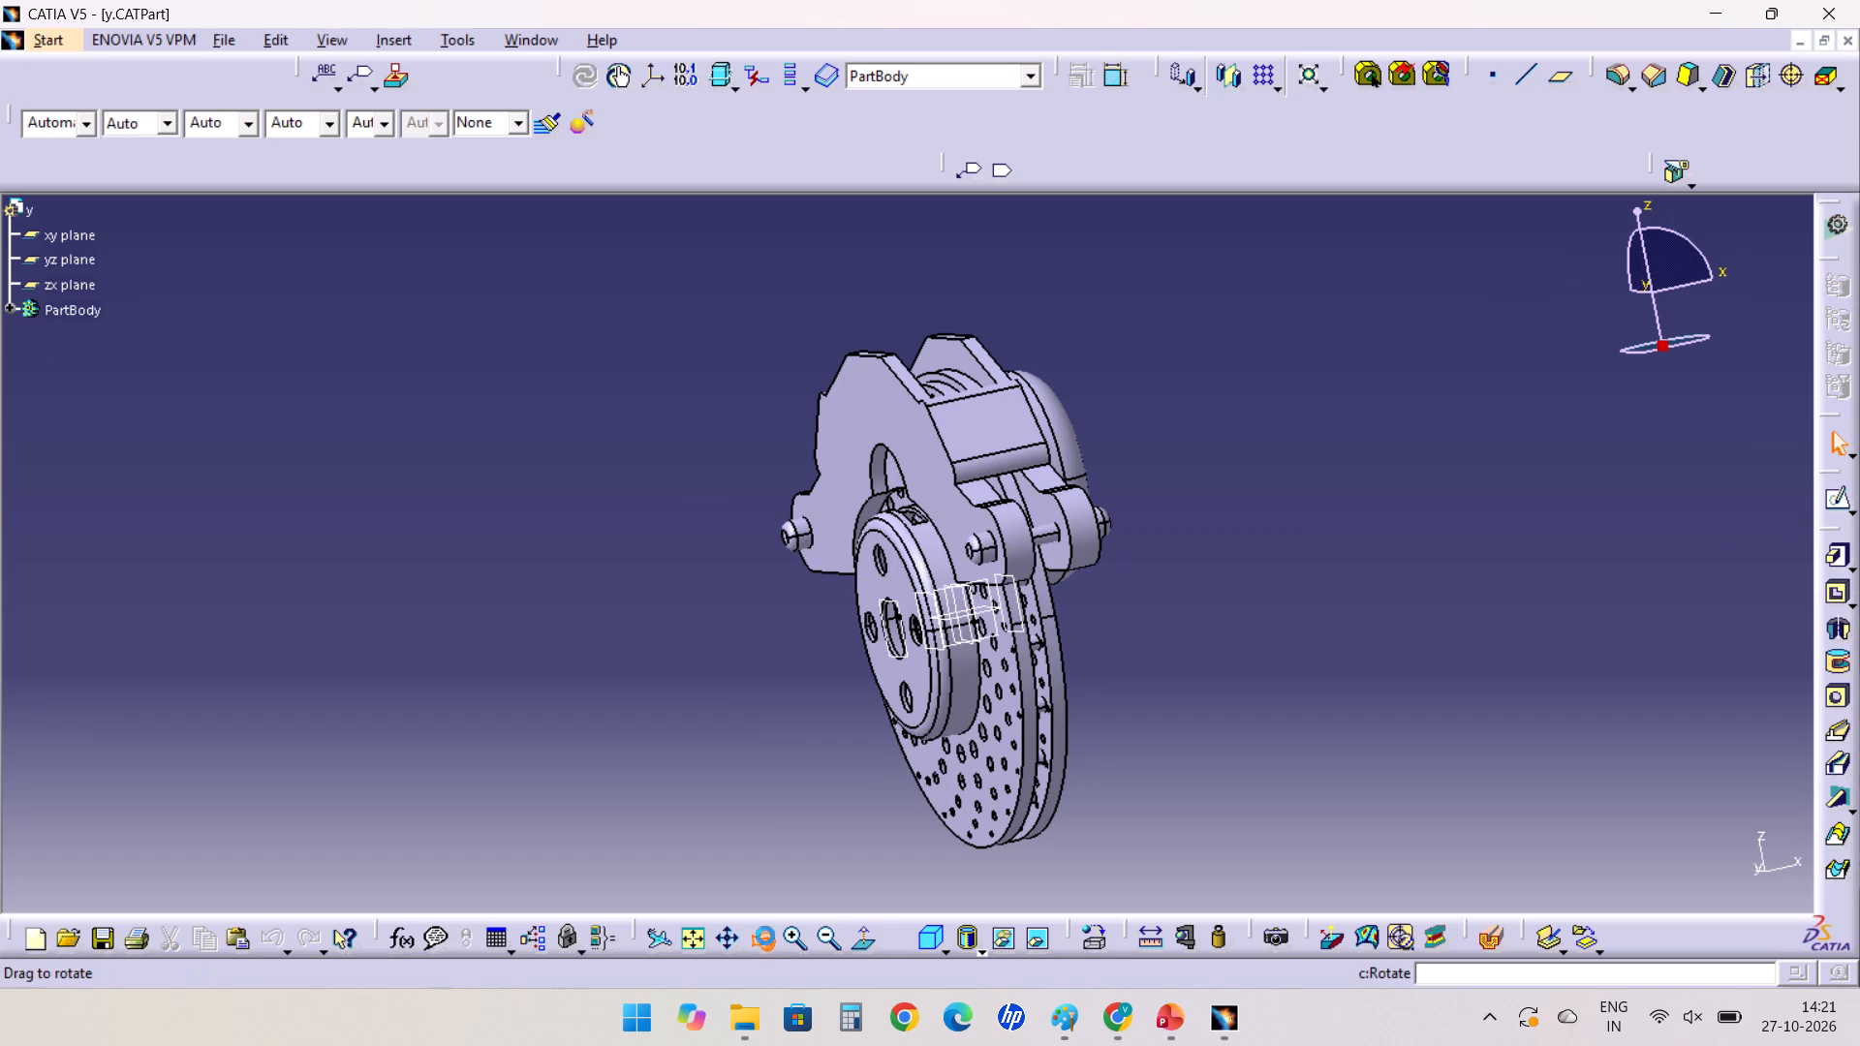
pyautogui.moveTo(1081, 784); pyautogui.dragTo(770, 817)
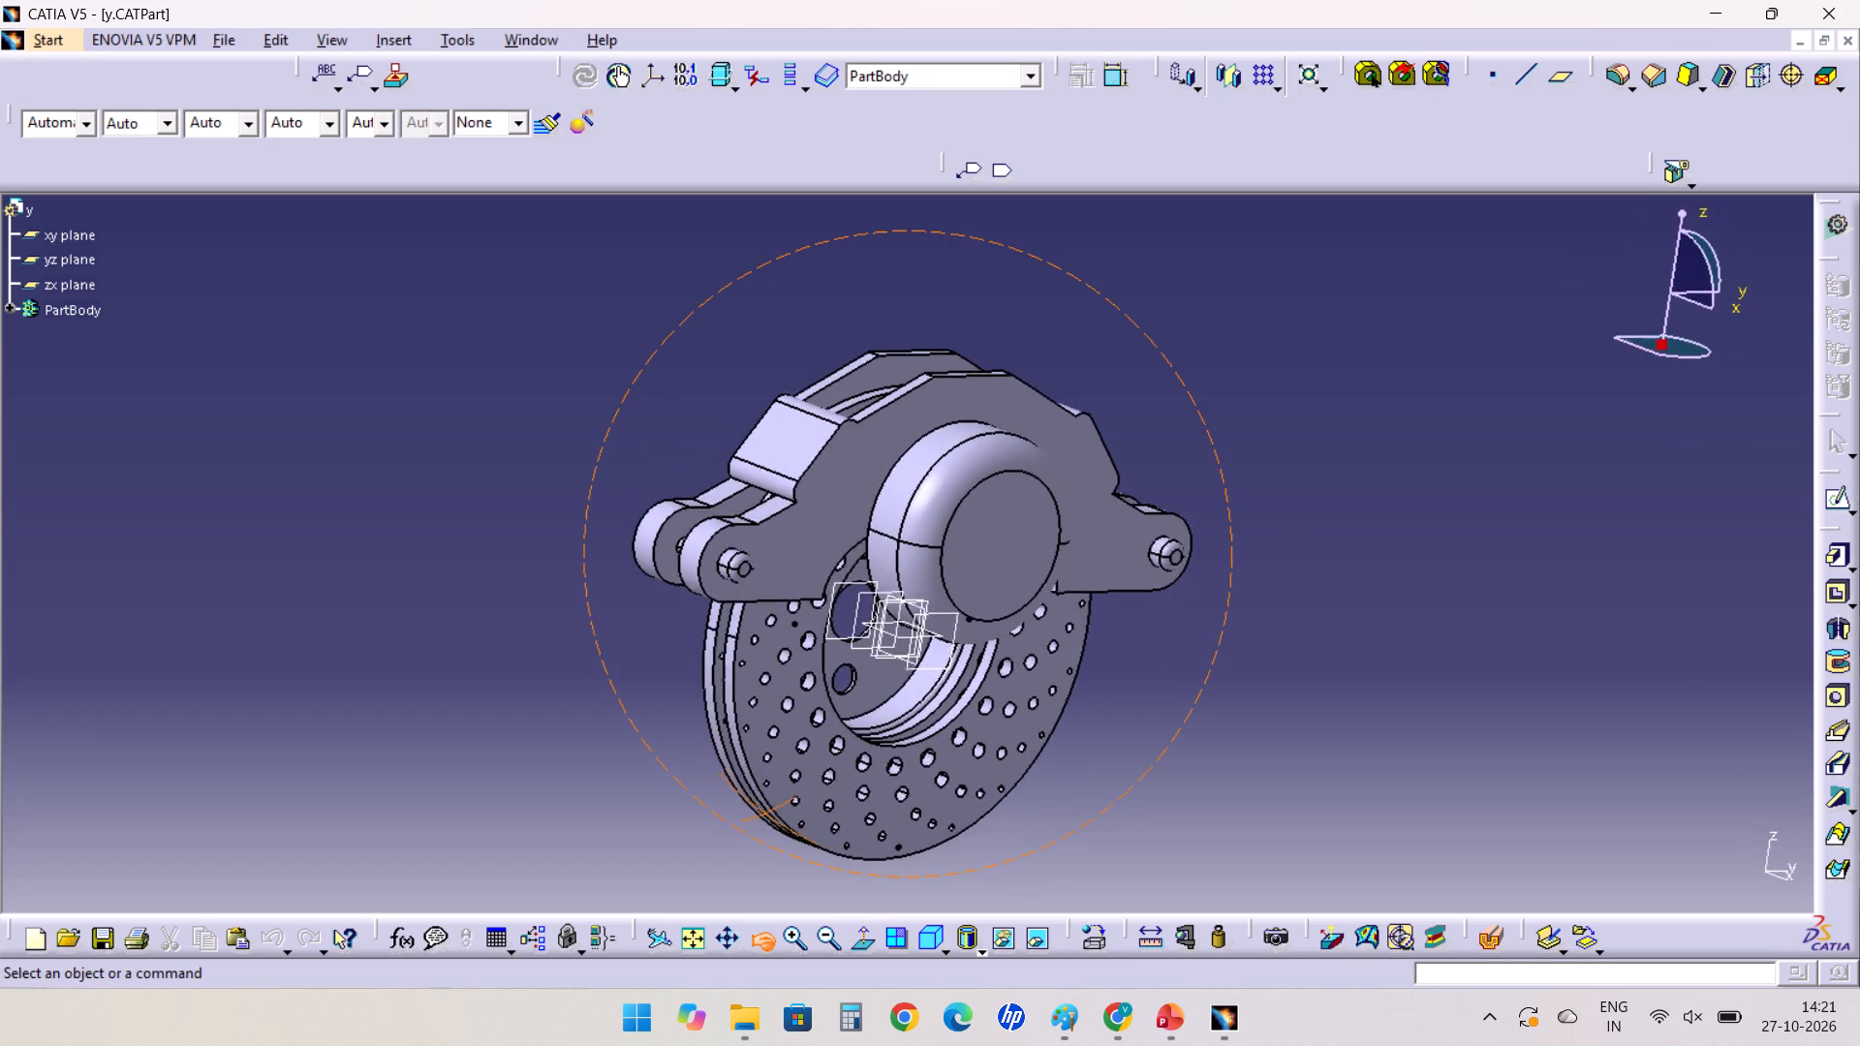
pyautogui.moveTo(770, 817); pyautogui.dragTo(771, 818)
pyautogui.click(920, 512)
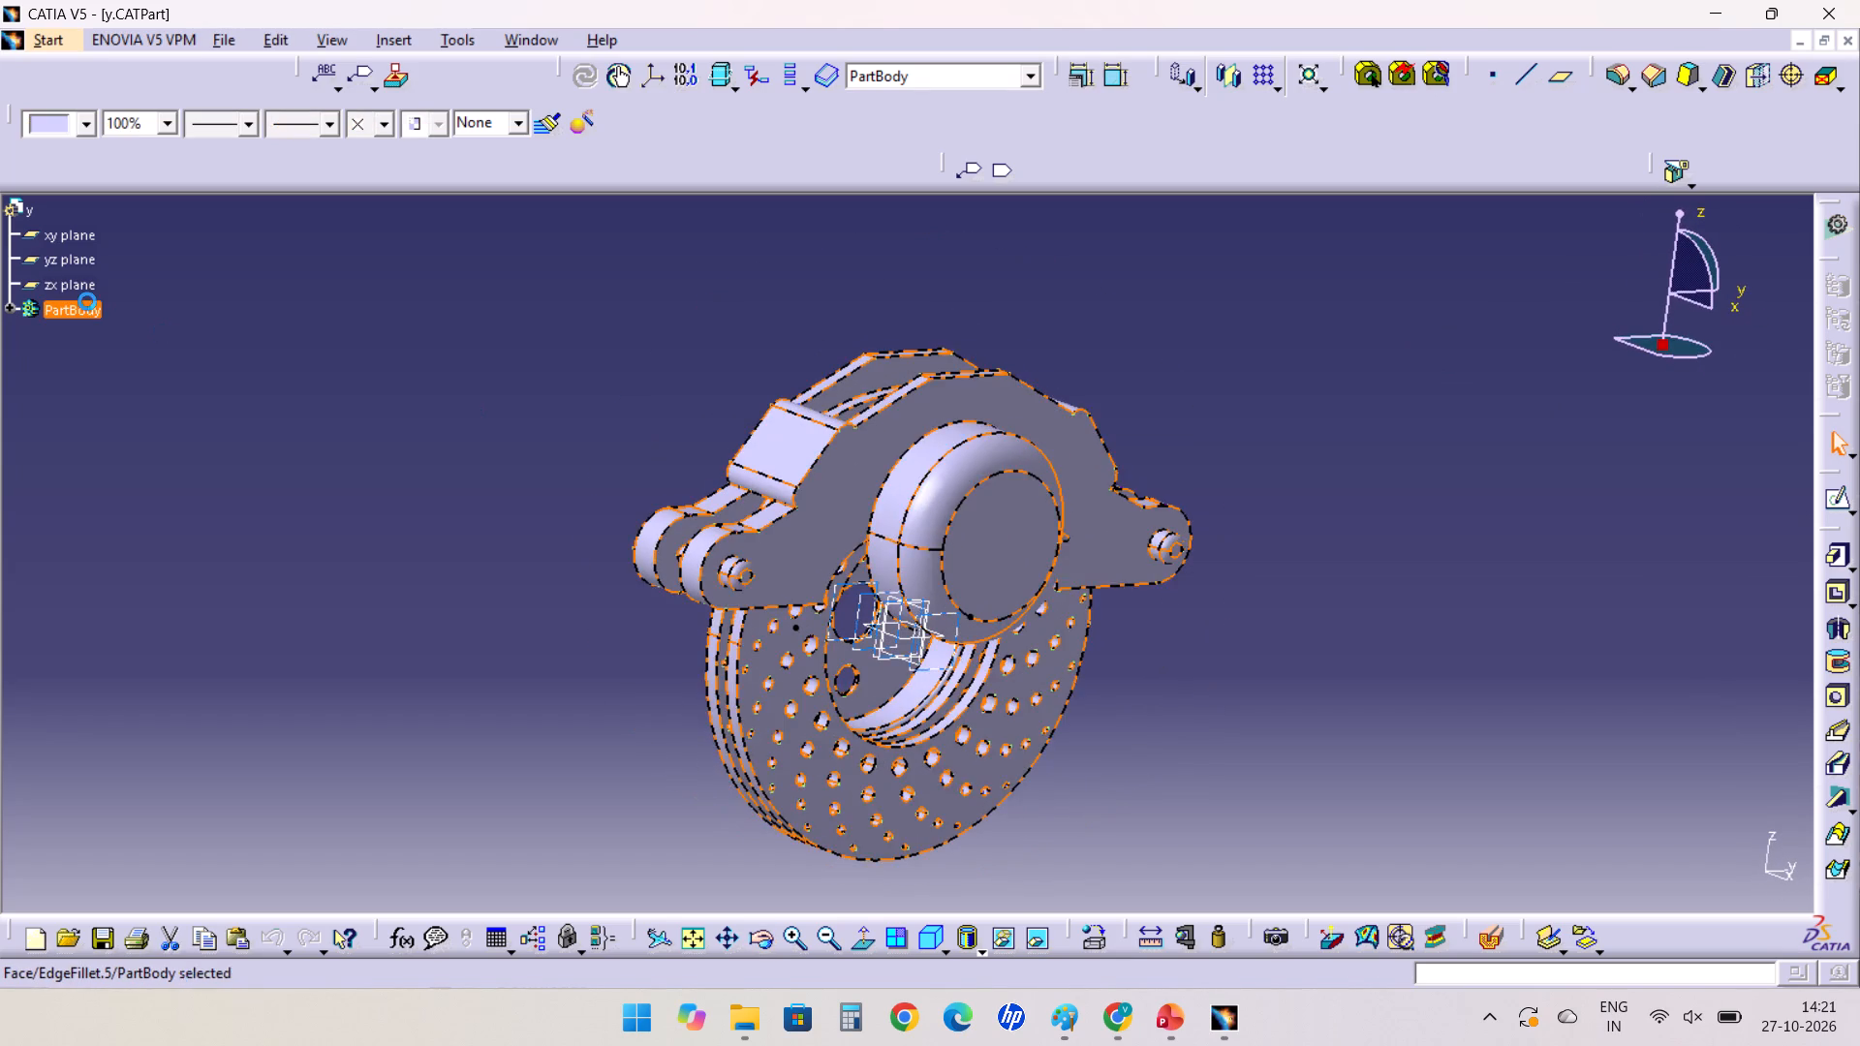
pyautogui.click(86, 126)
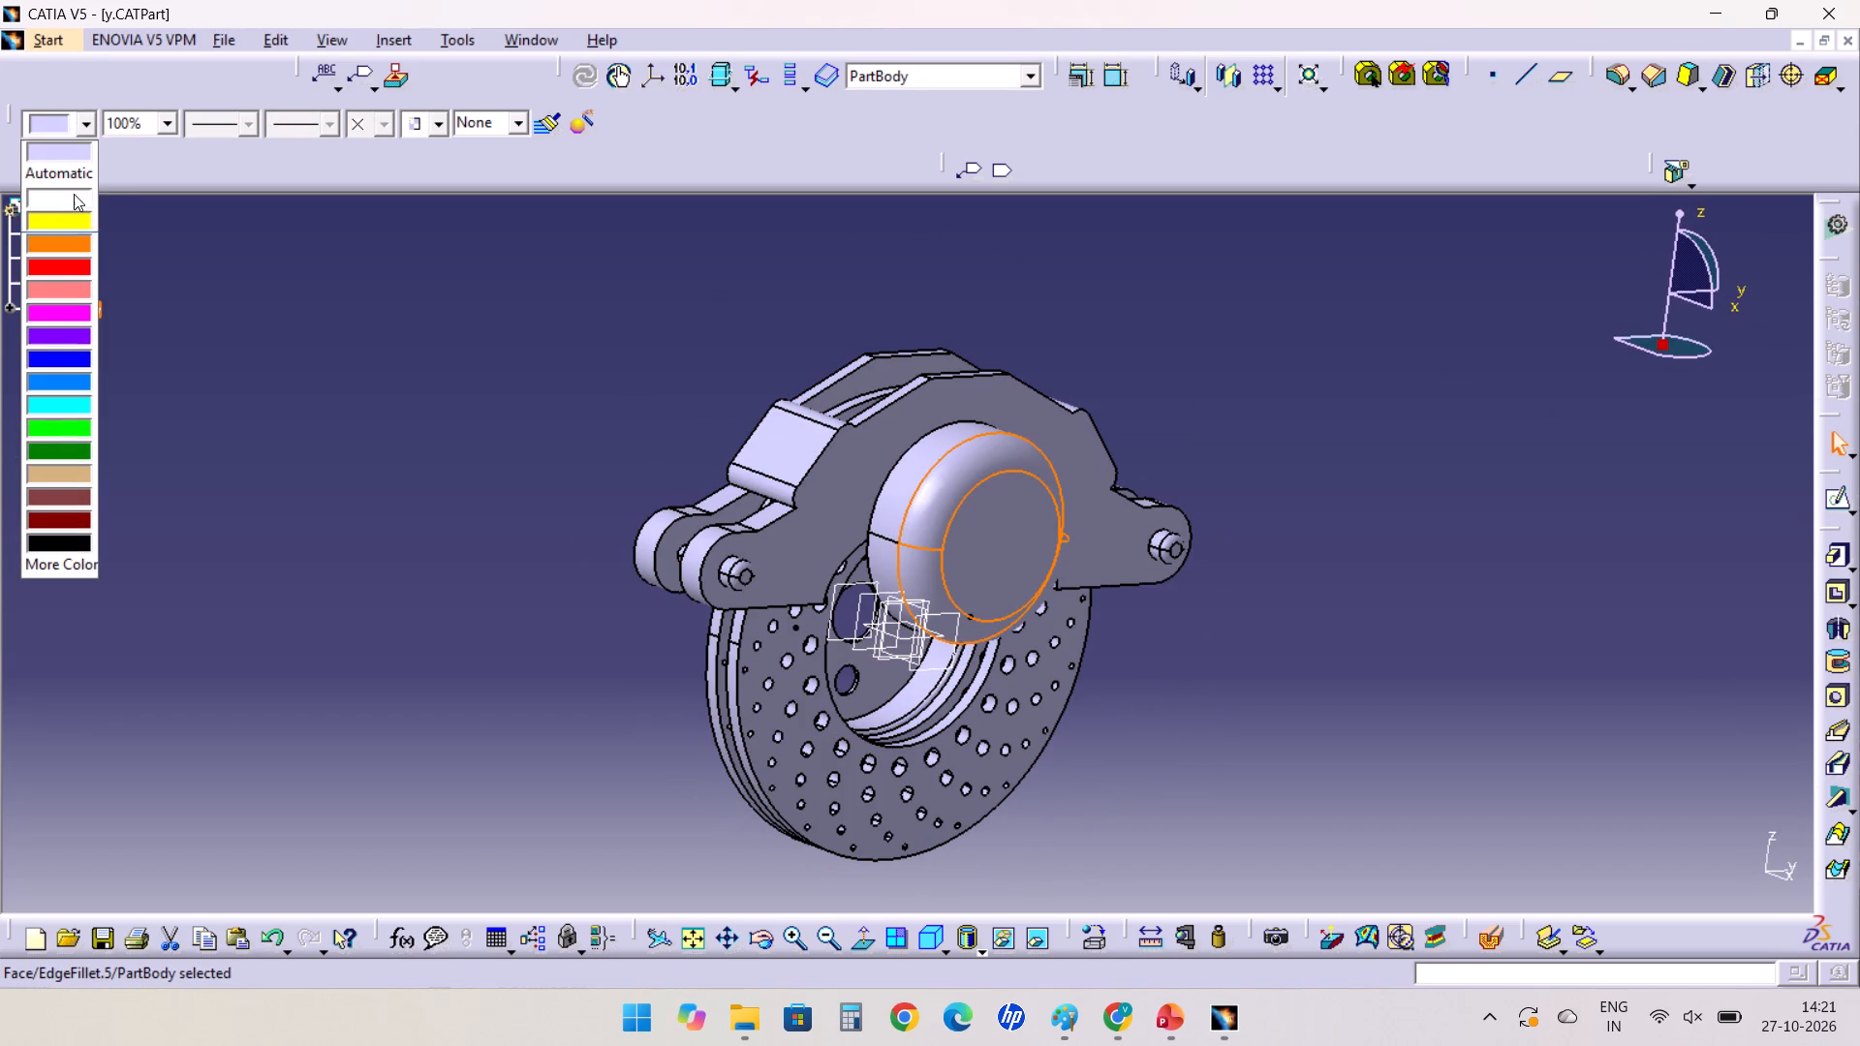
pyautogui.click(75, 222)
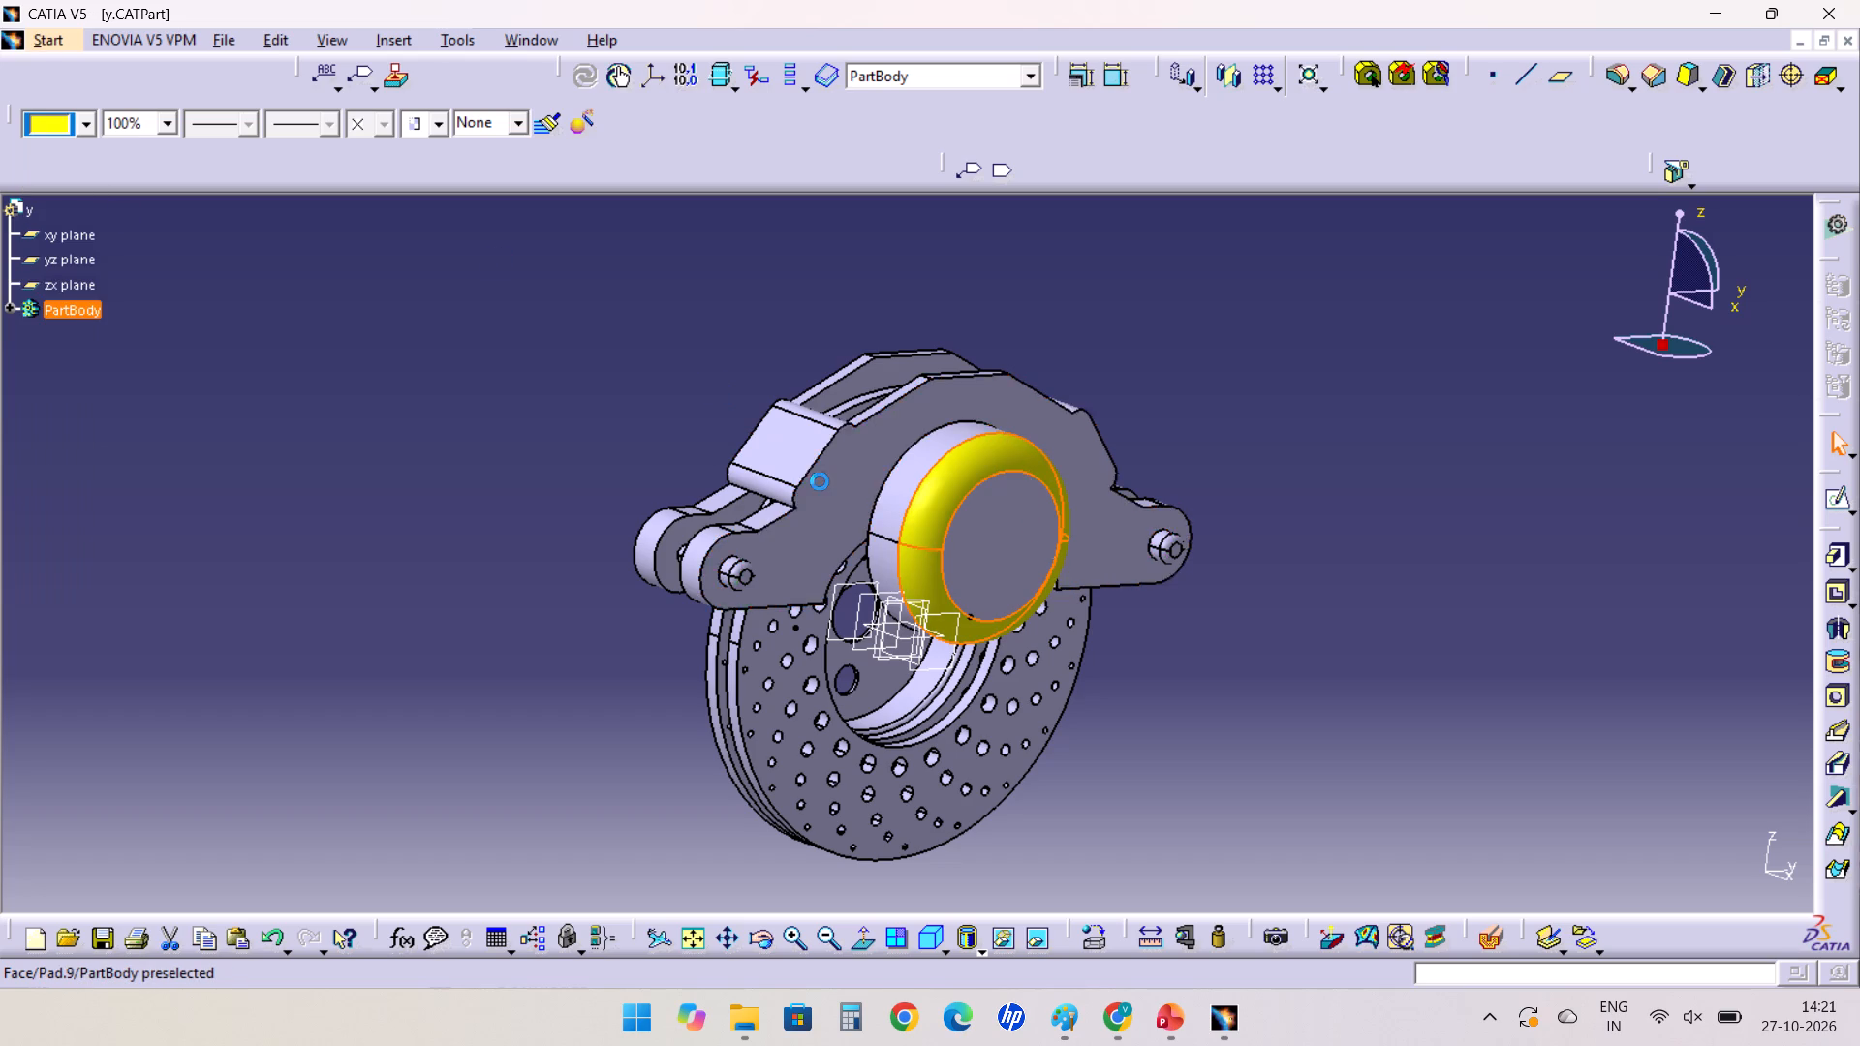
pyautogui.click(820, 481)
pyautogui.click(94, 118)
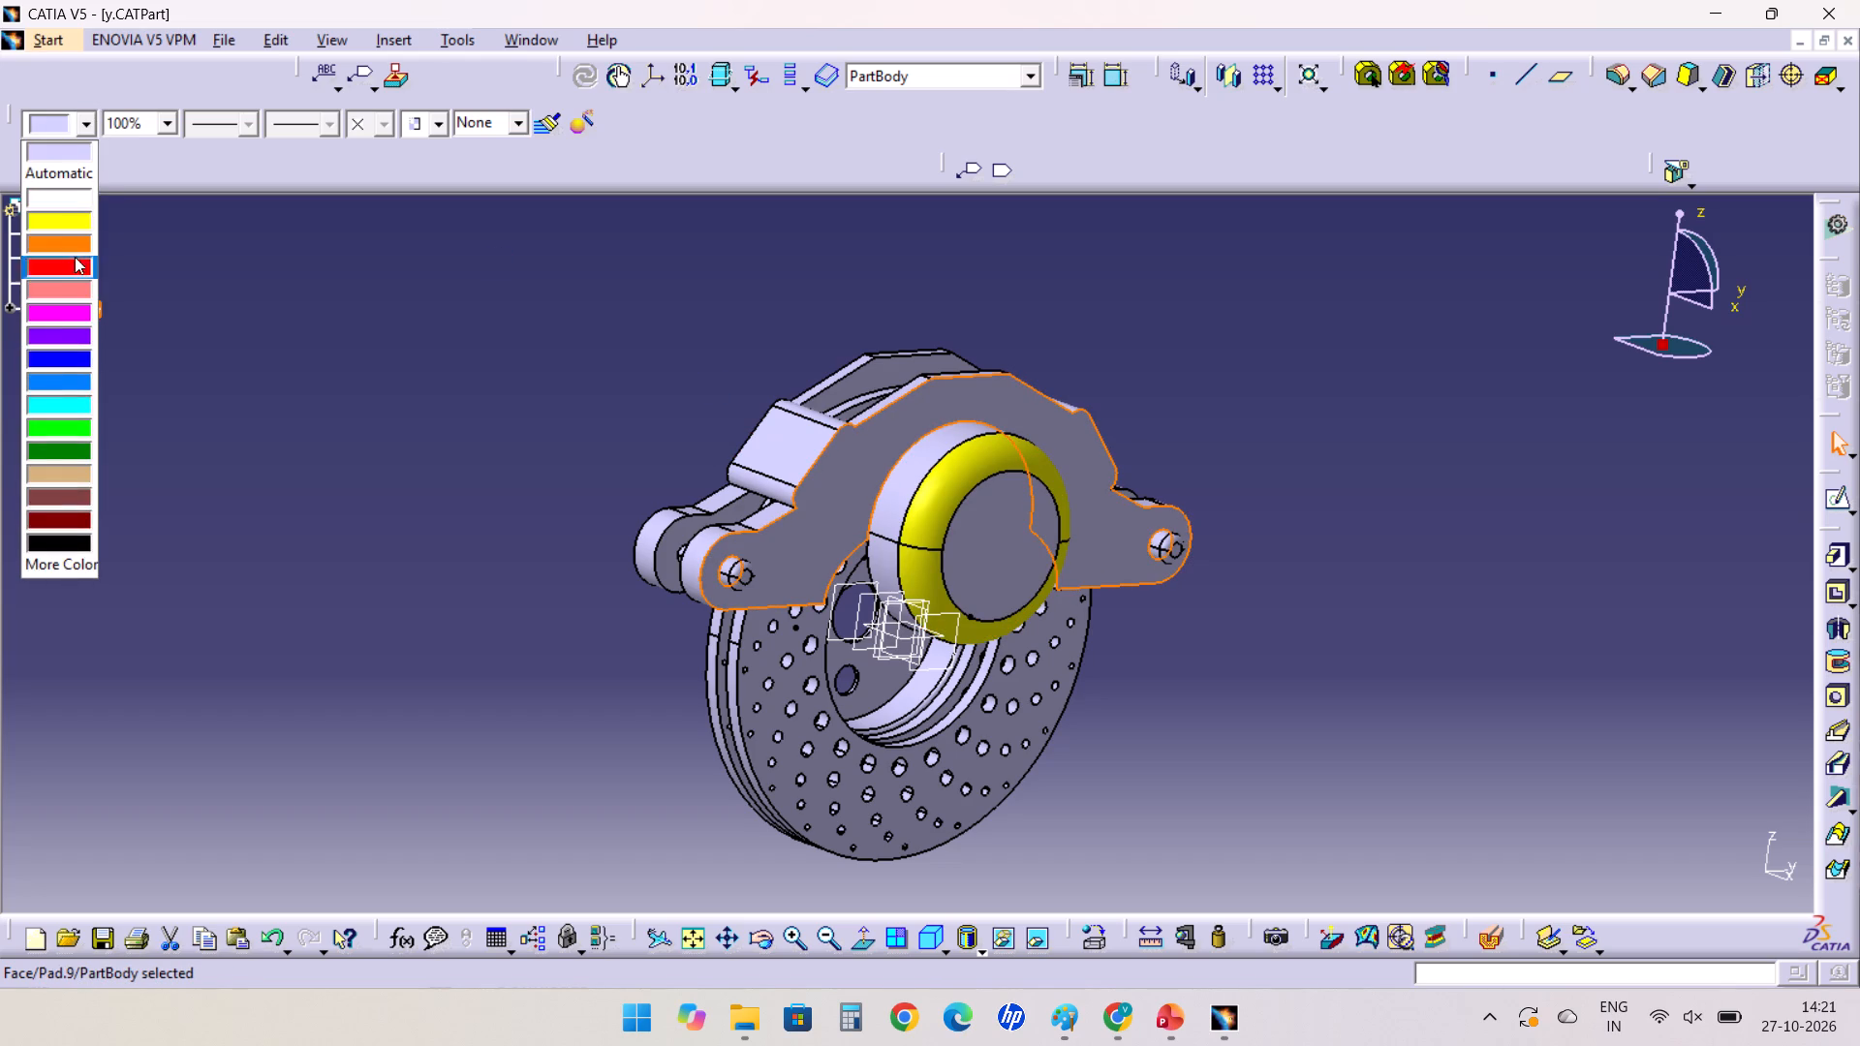
pyautogui.click(77, 220)
pyautogui.click(790, 446)
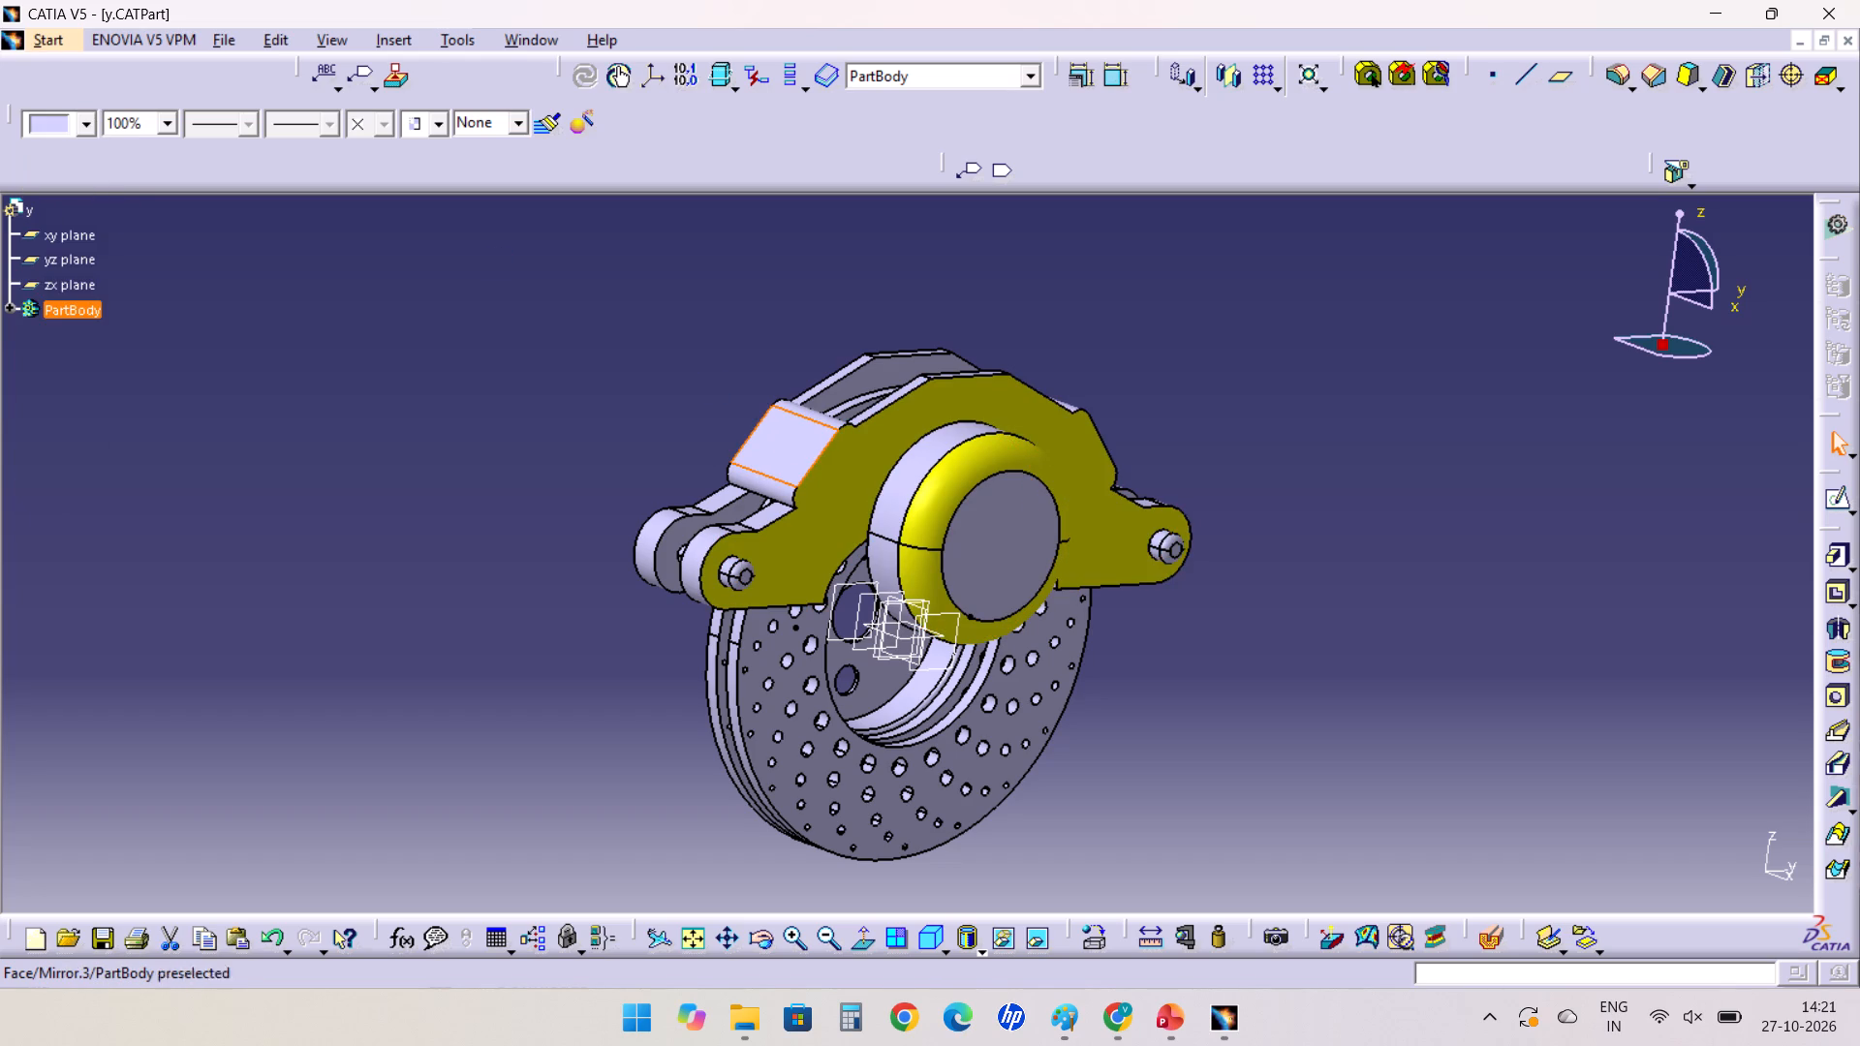
pyautogui.click(86, 121)
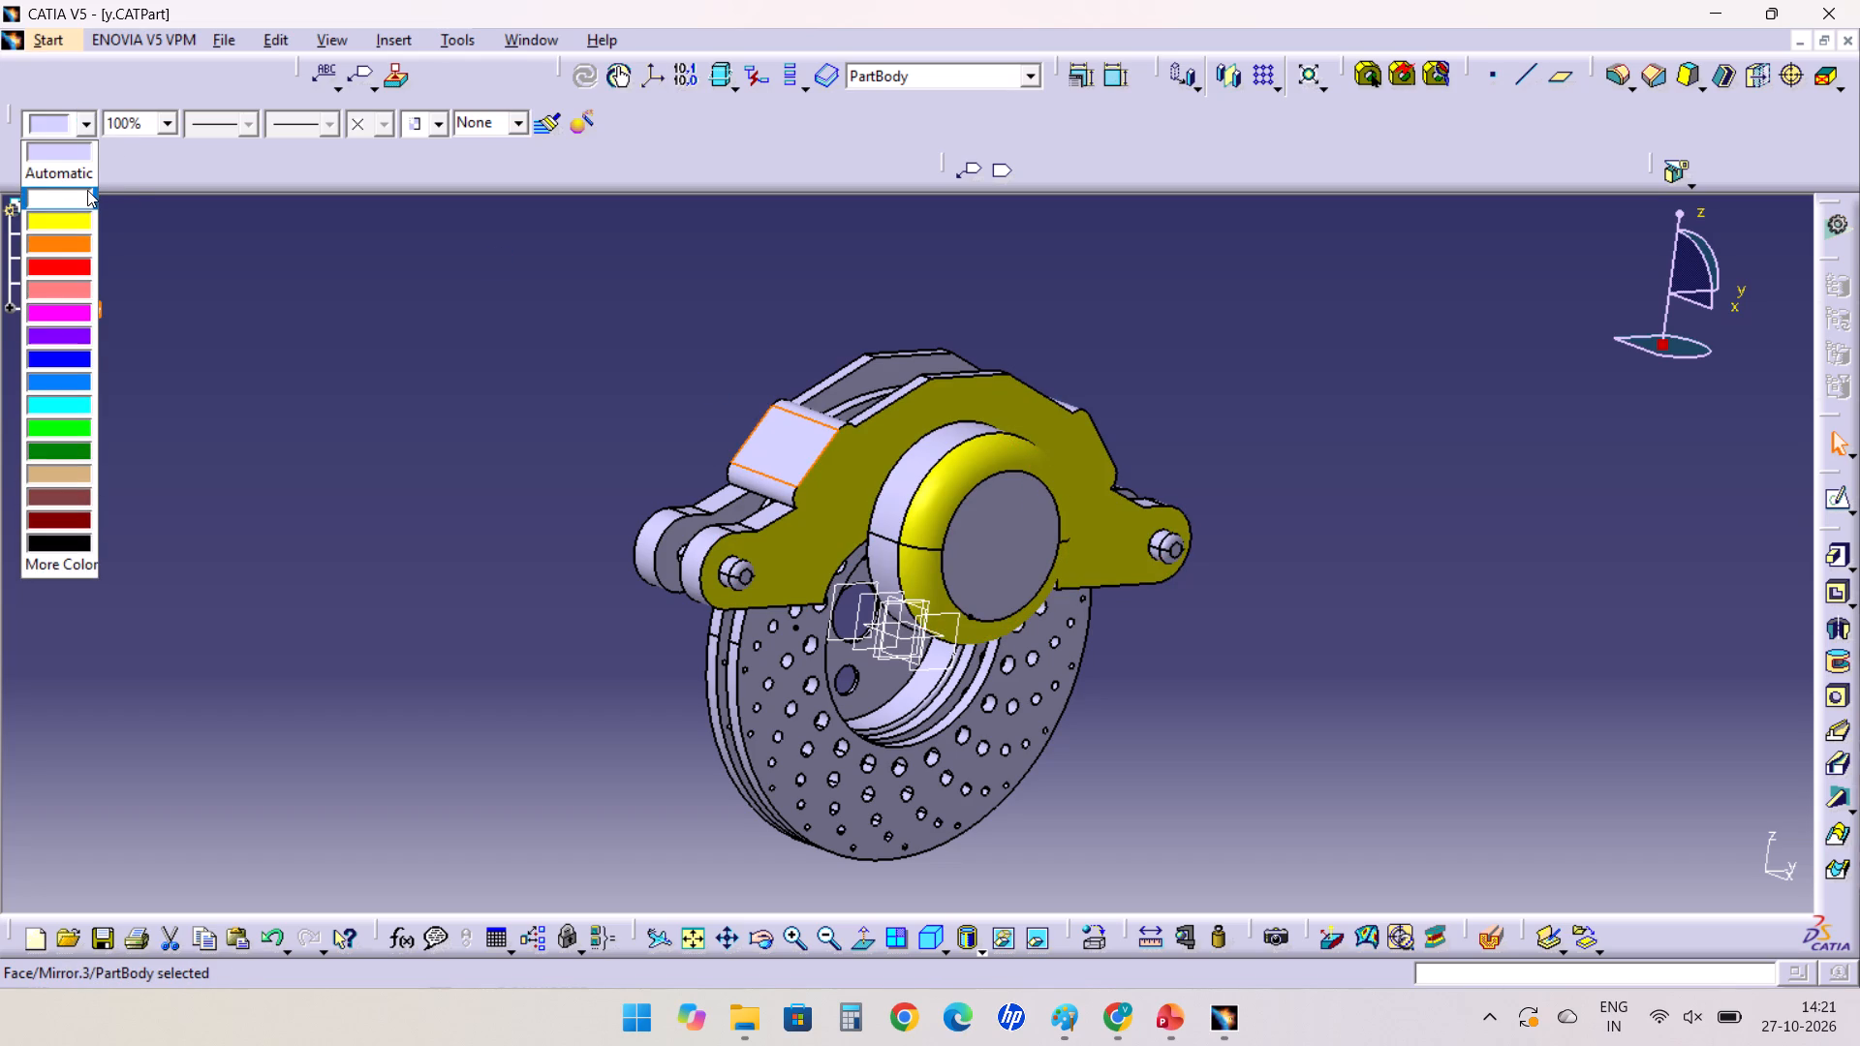
pyautogui.click(76, 222)
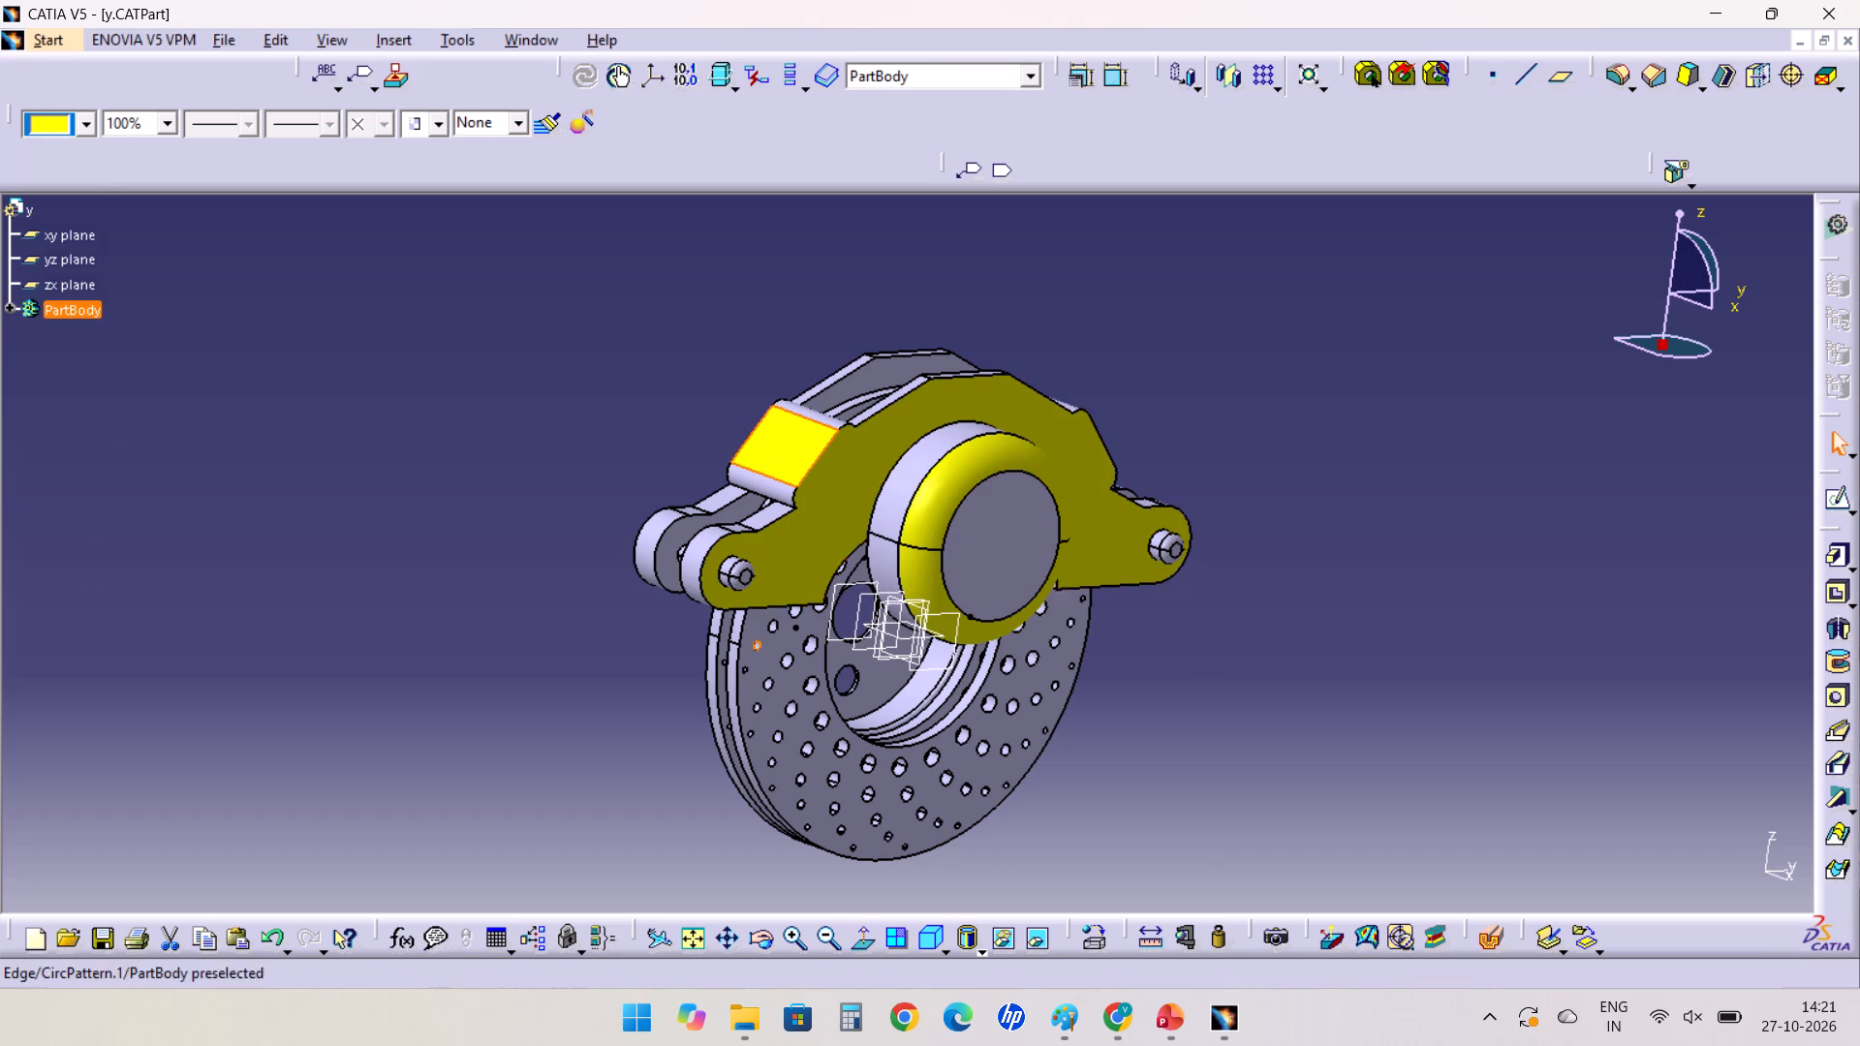
# Colour the perforated brake disc's face on the cylinder side black.
pyautogui.click(768, 675)
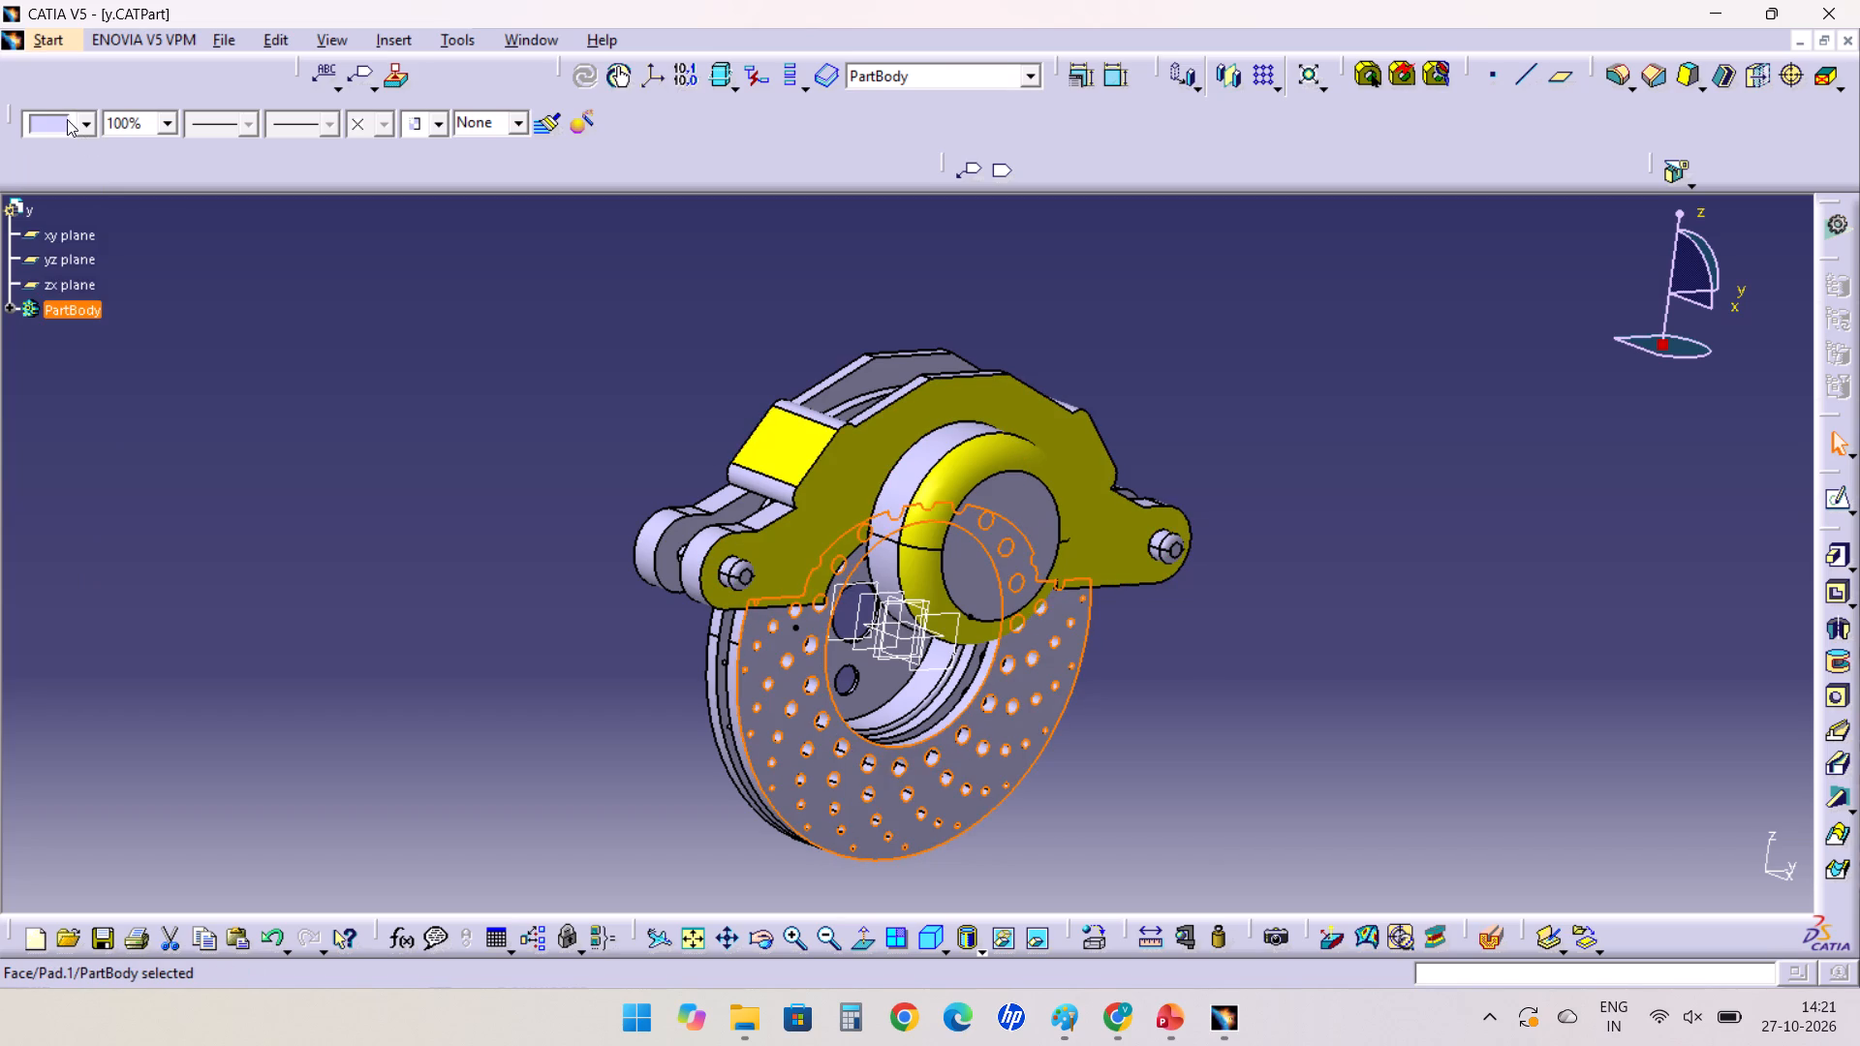
pyautogui.click(67, 119)
pyautogui.click(77, 538)
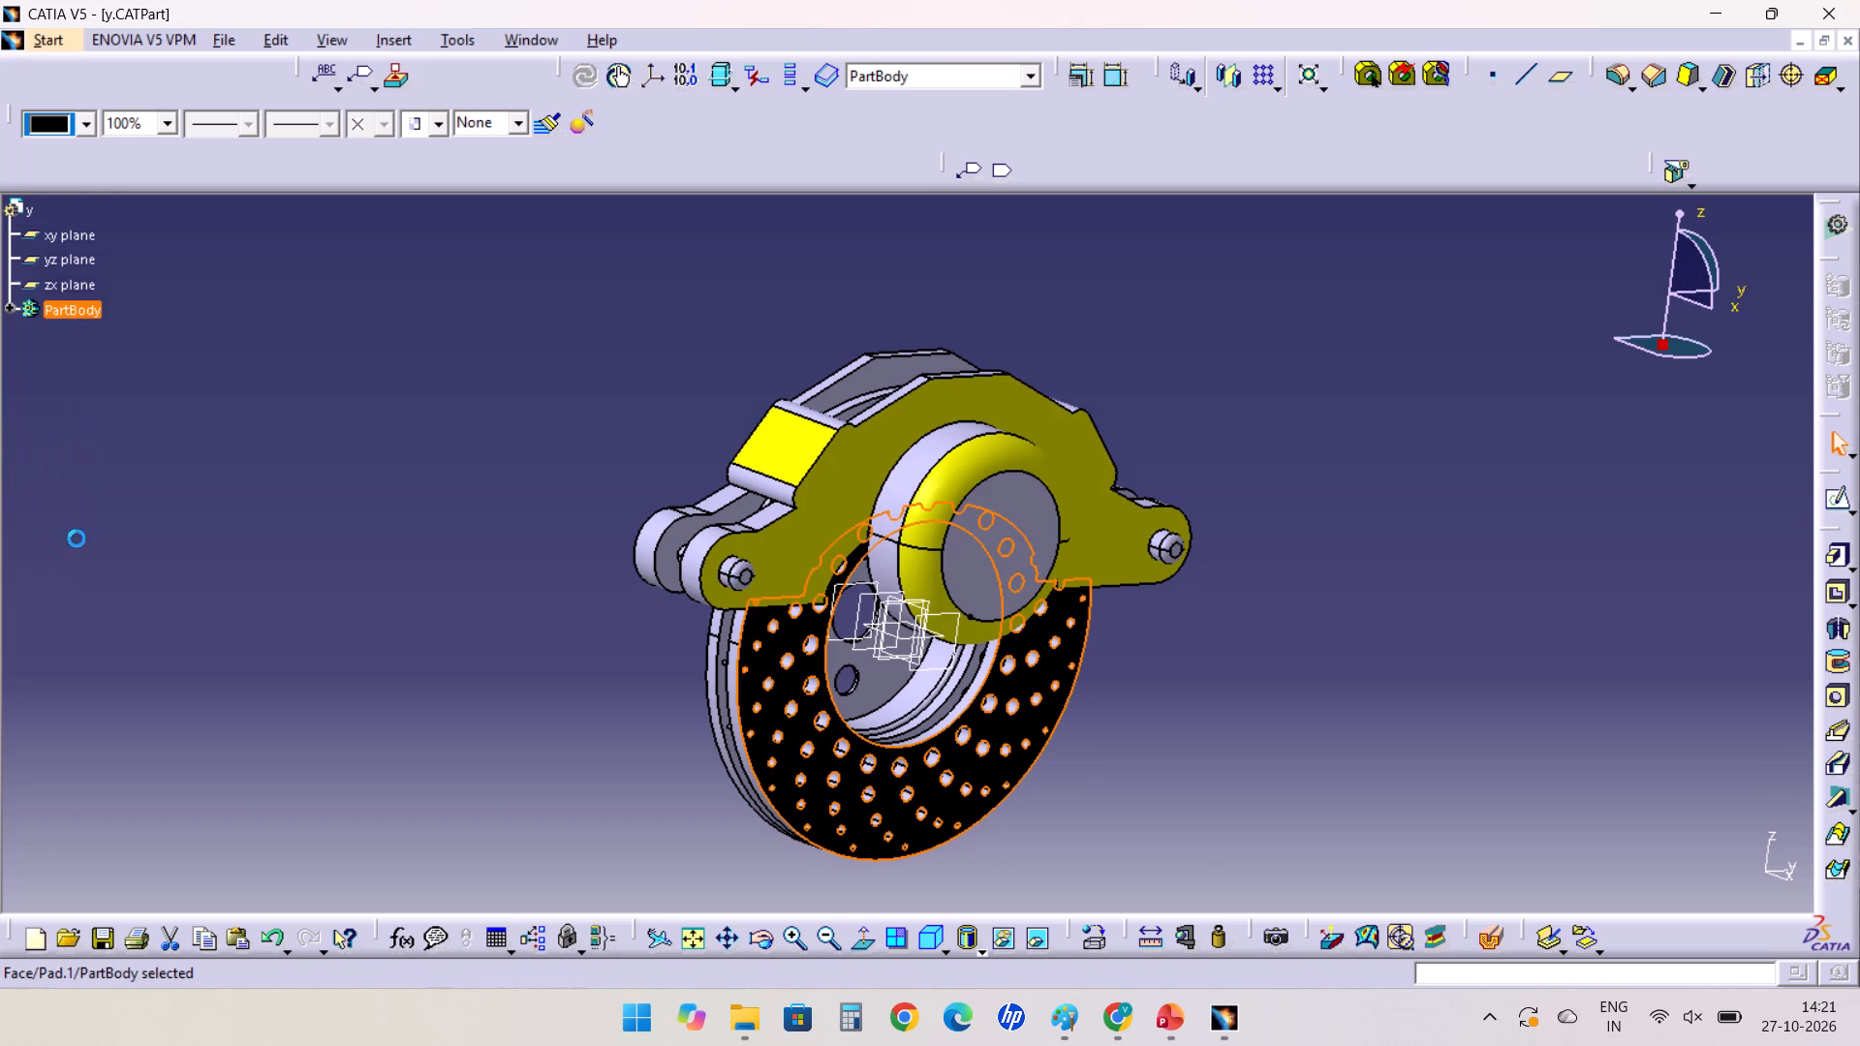
pyautogui.click(526, 668)
# Colour the flat end face and the outer cylindrical face of the caliper's piston housing yellow.
pyautogui.click(1021, 547)
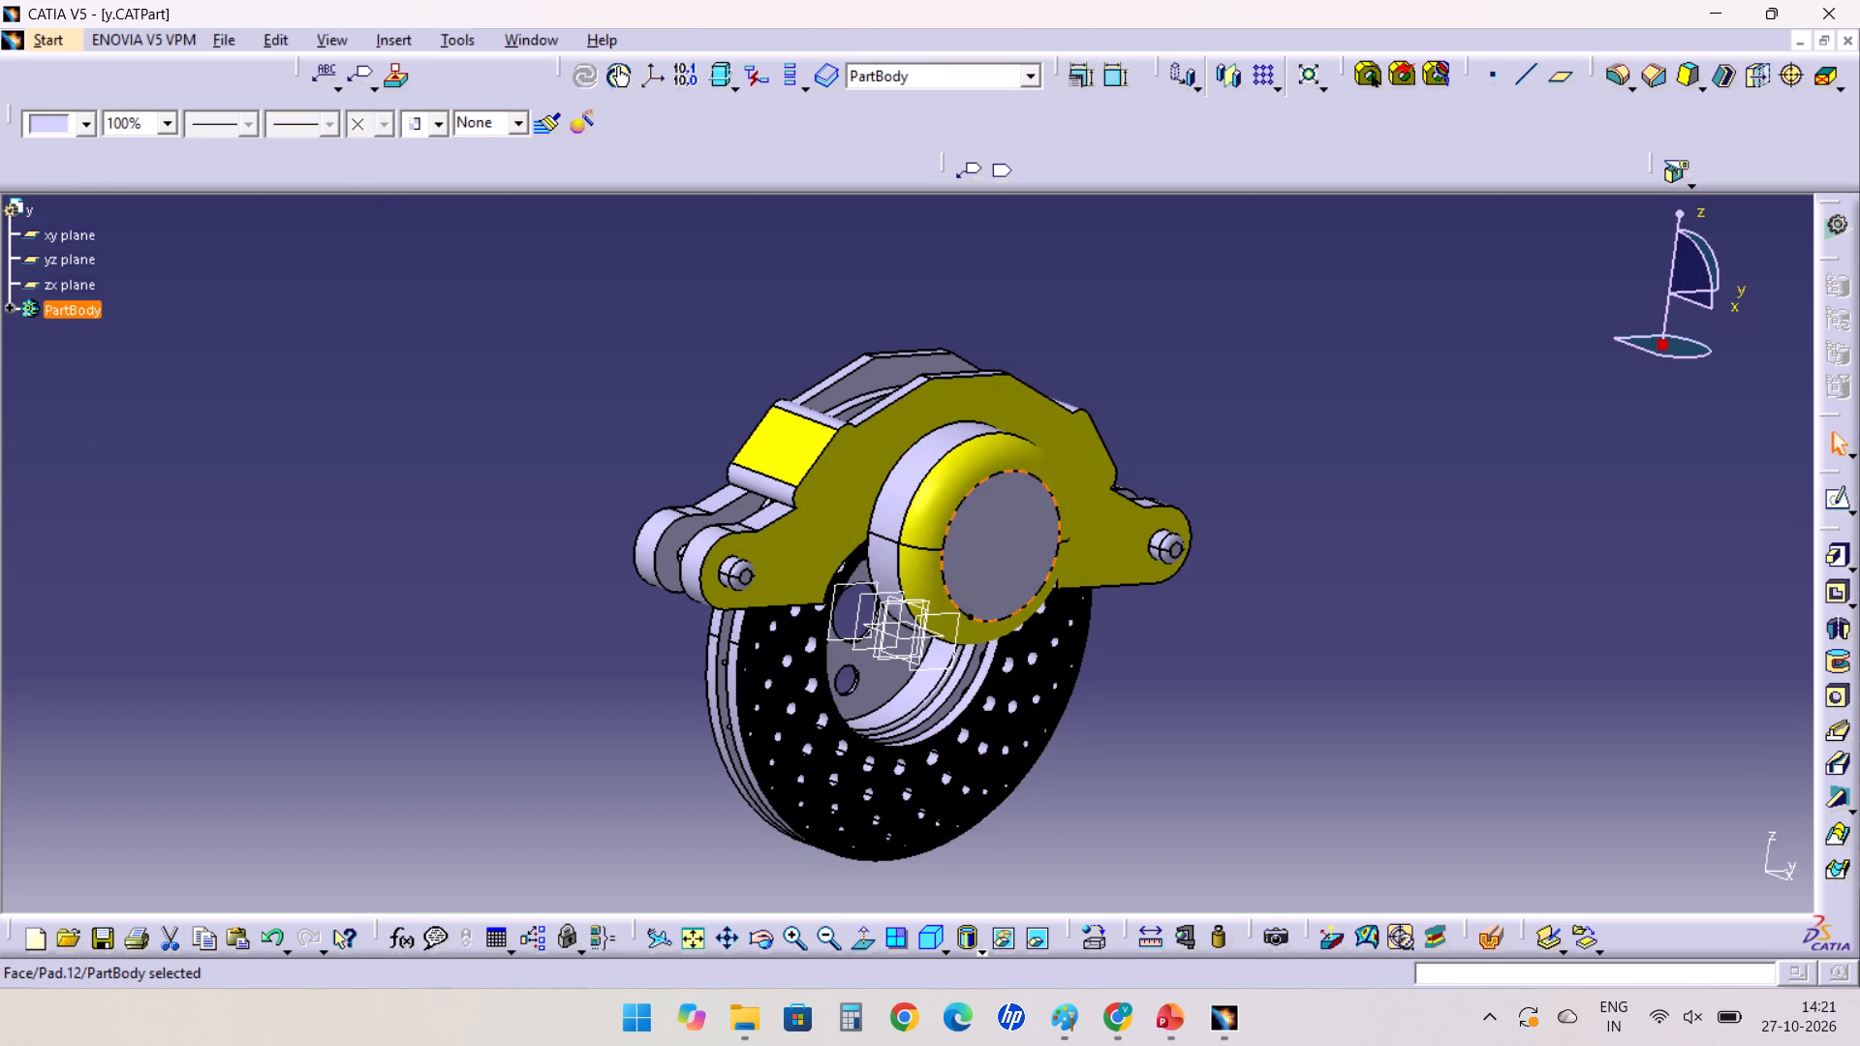
pyautogui.click(82, 115)
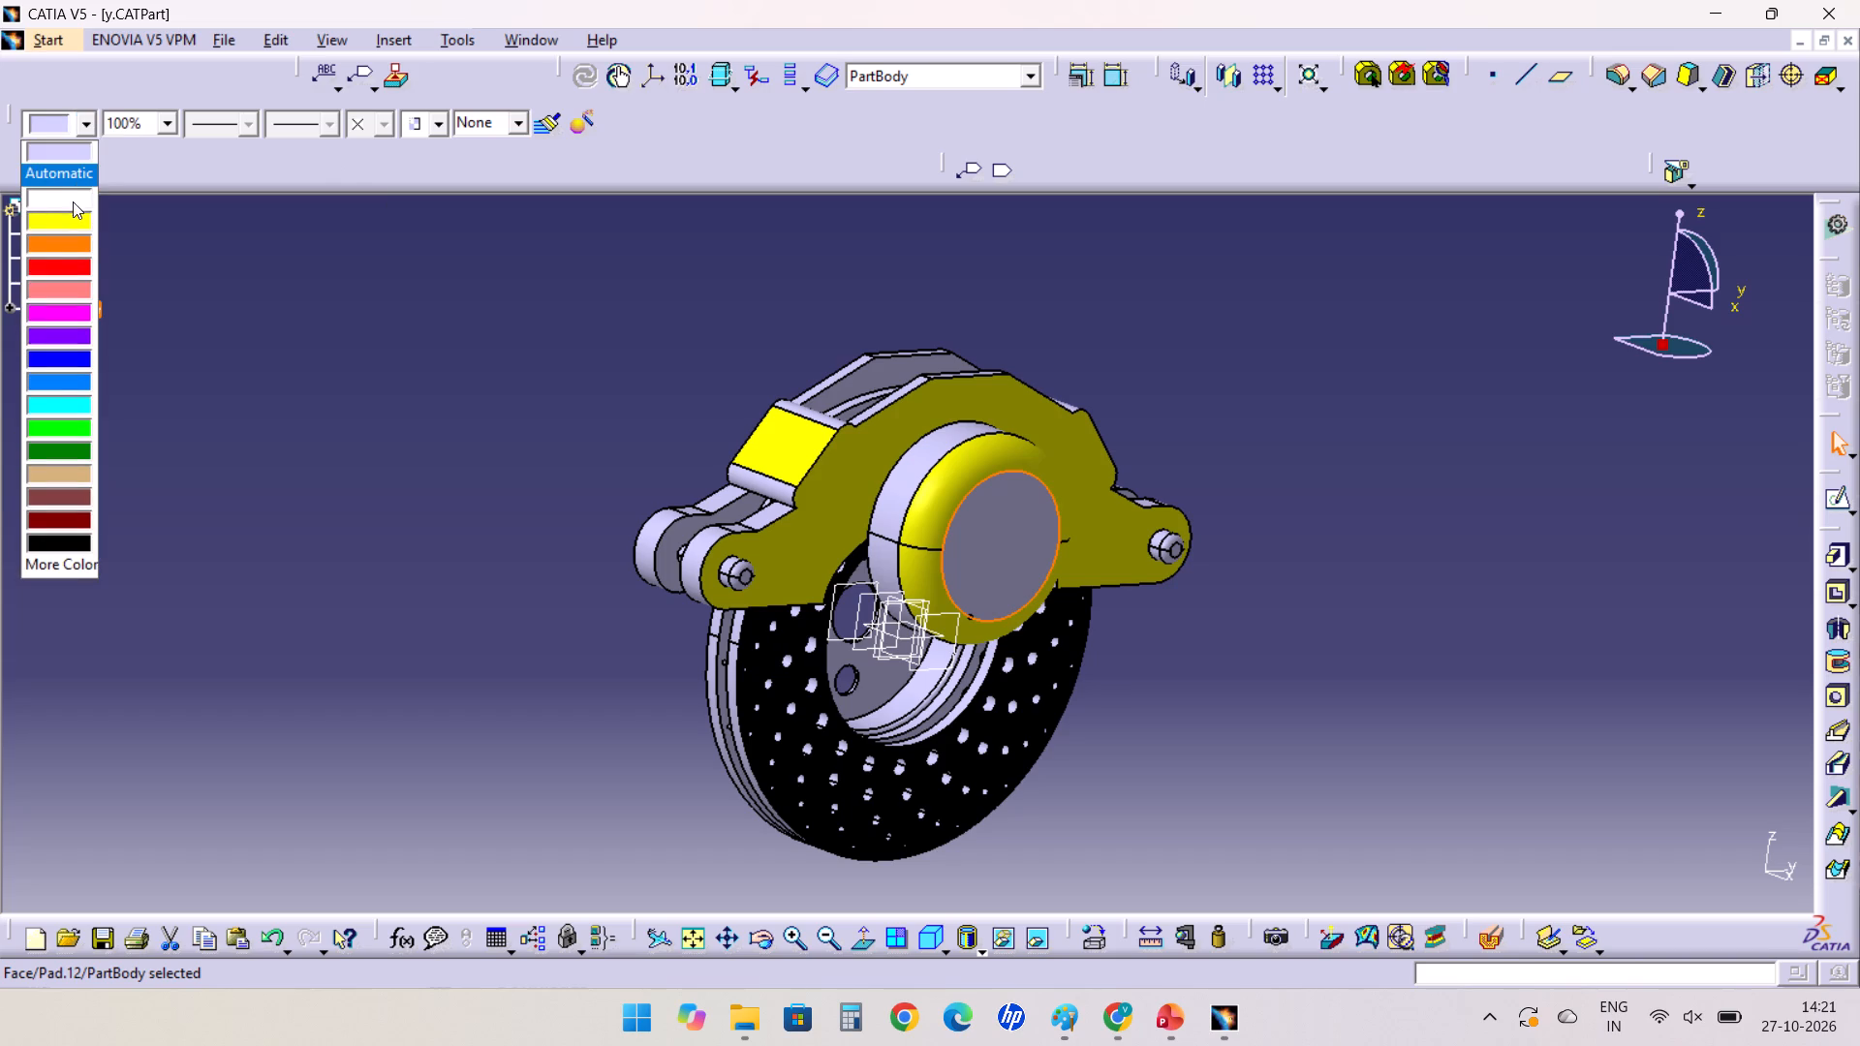
pyautogui.click(76, 212)
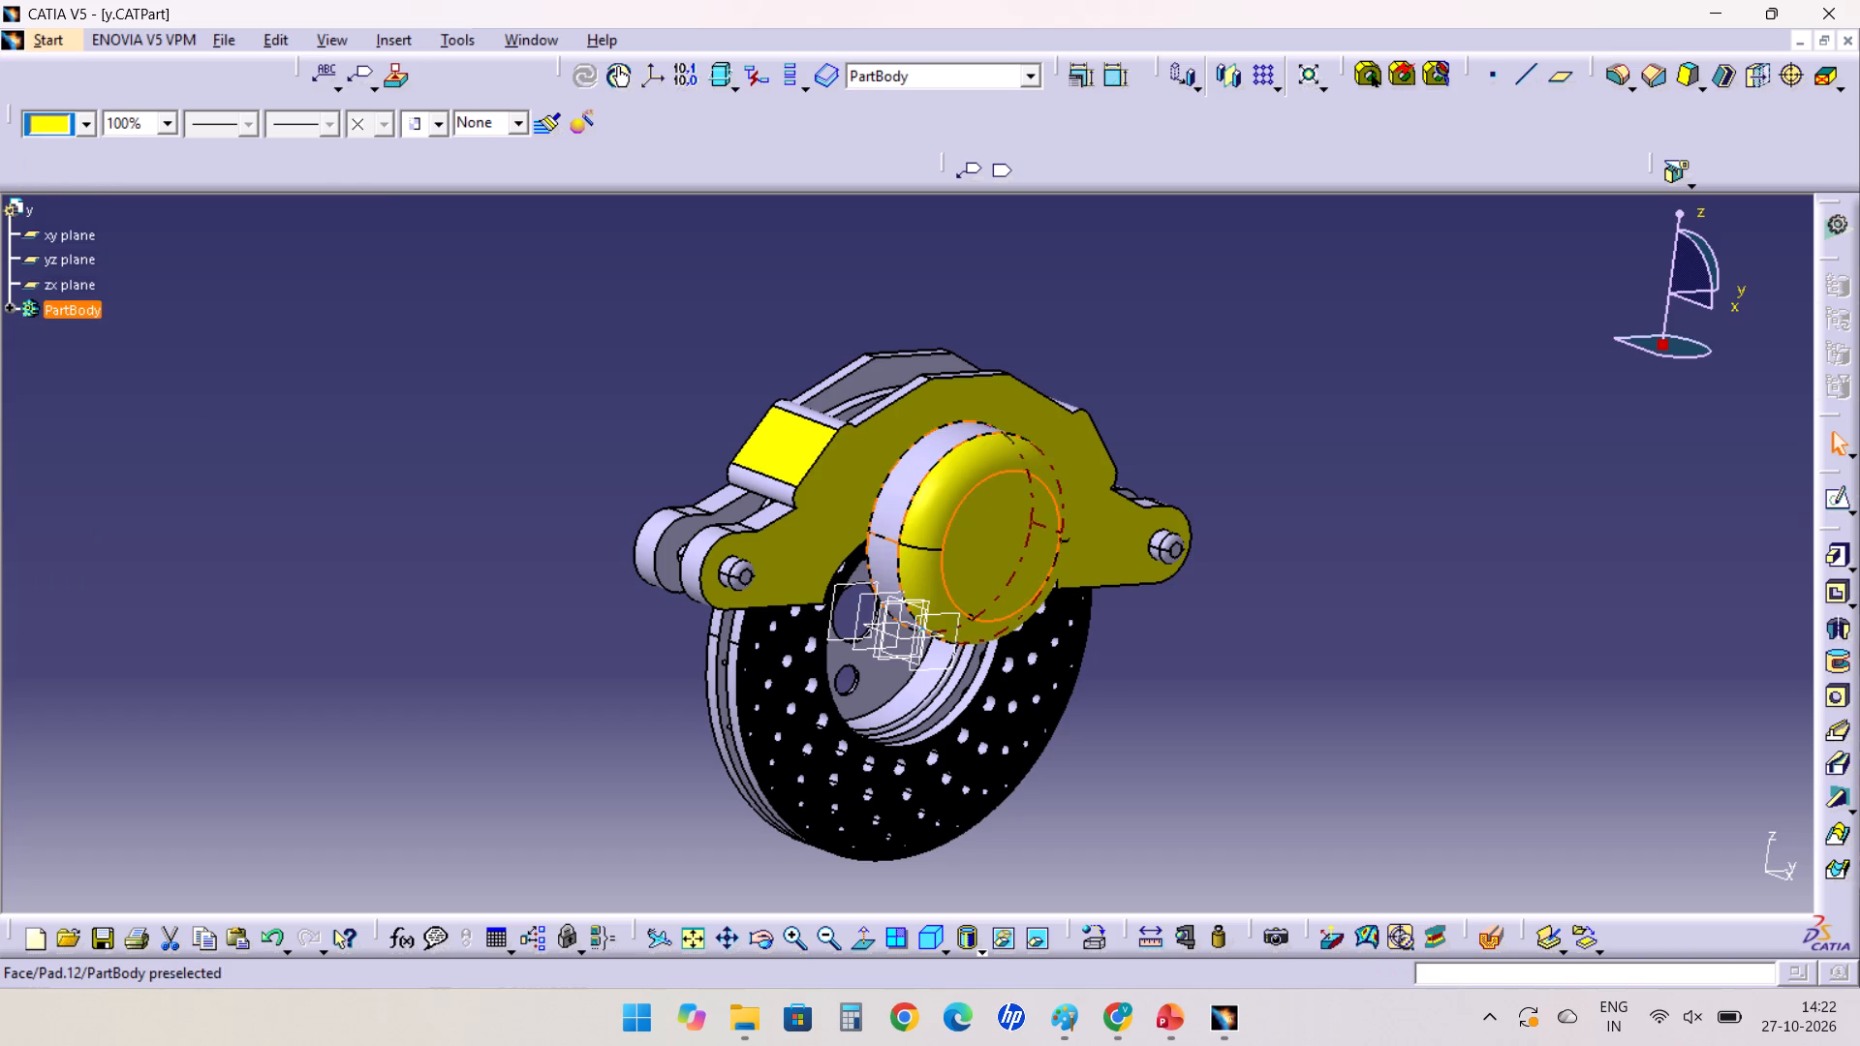
pyautogui.click(928, 452)
pyautogui.click(77, 124)
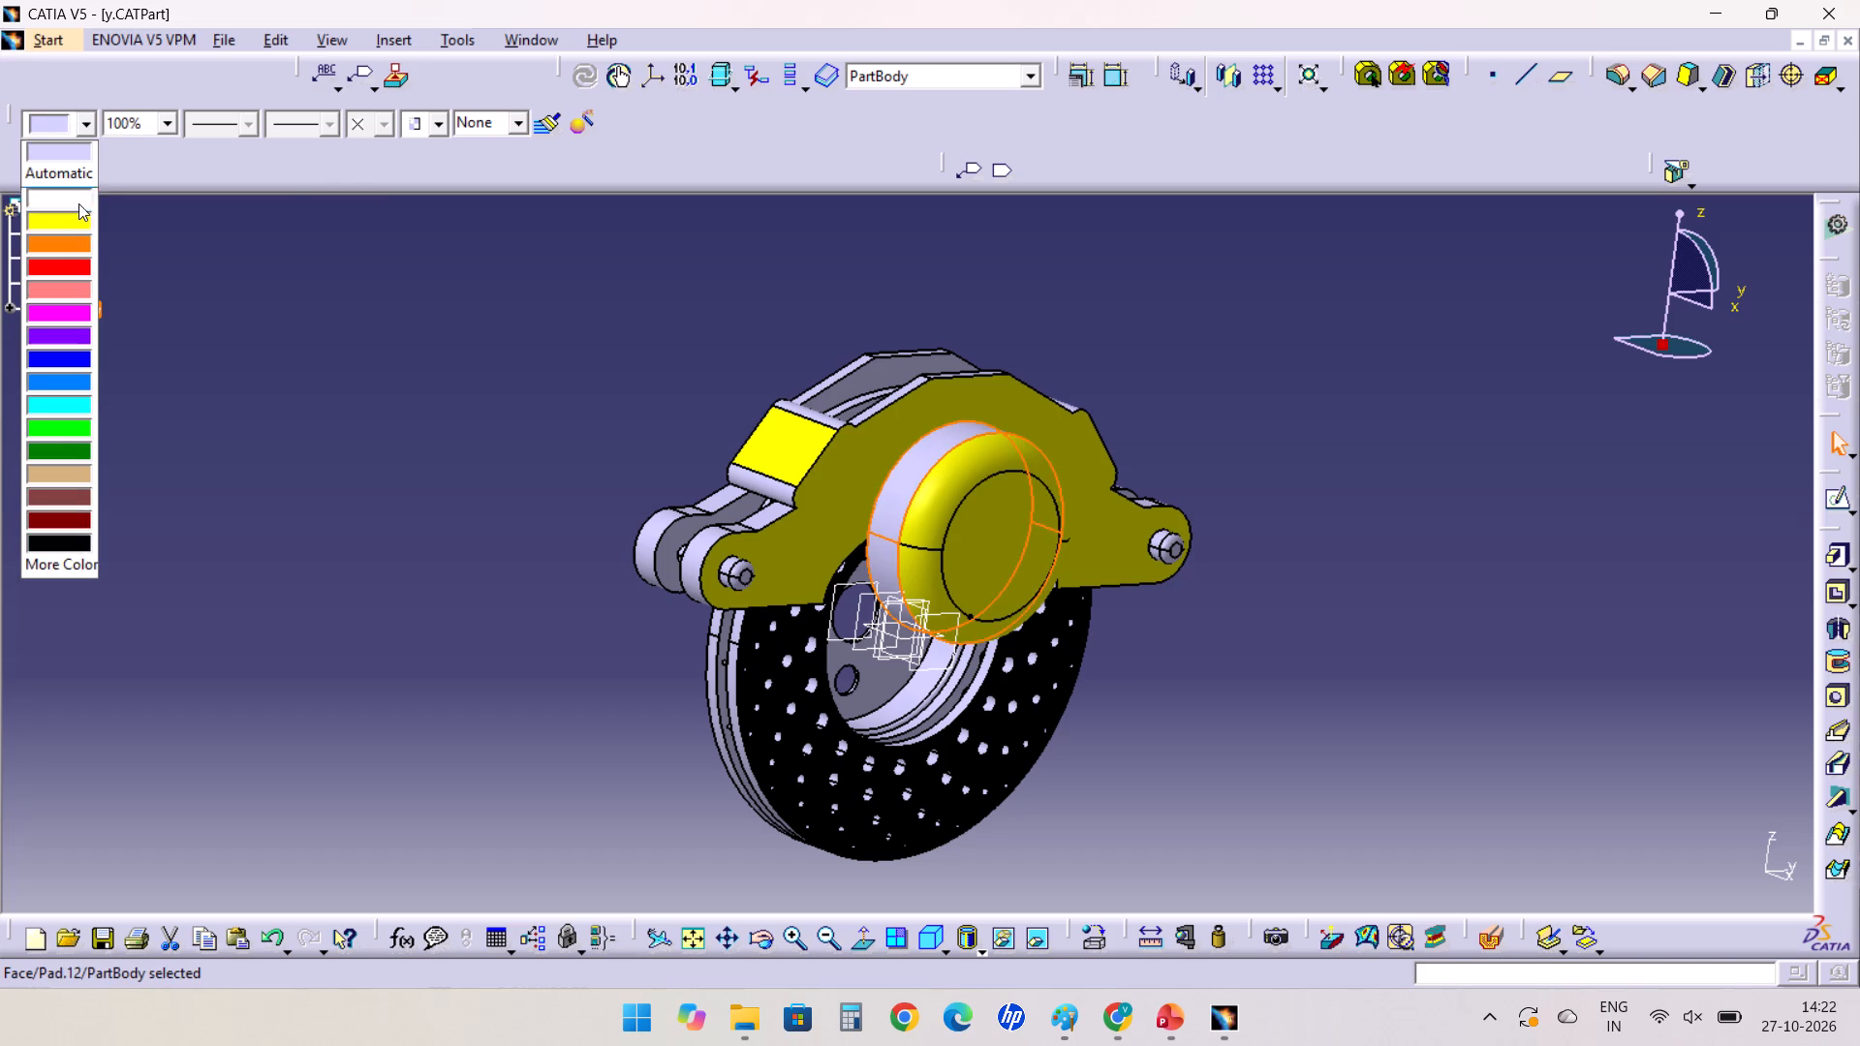
pyautogui.click(75, 219)
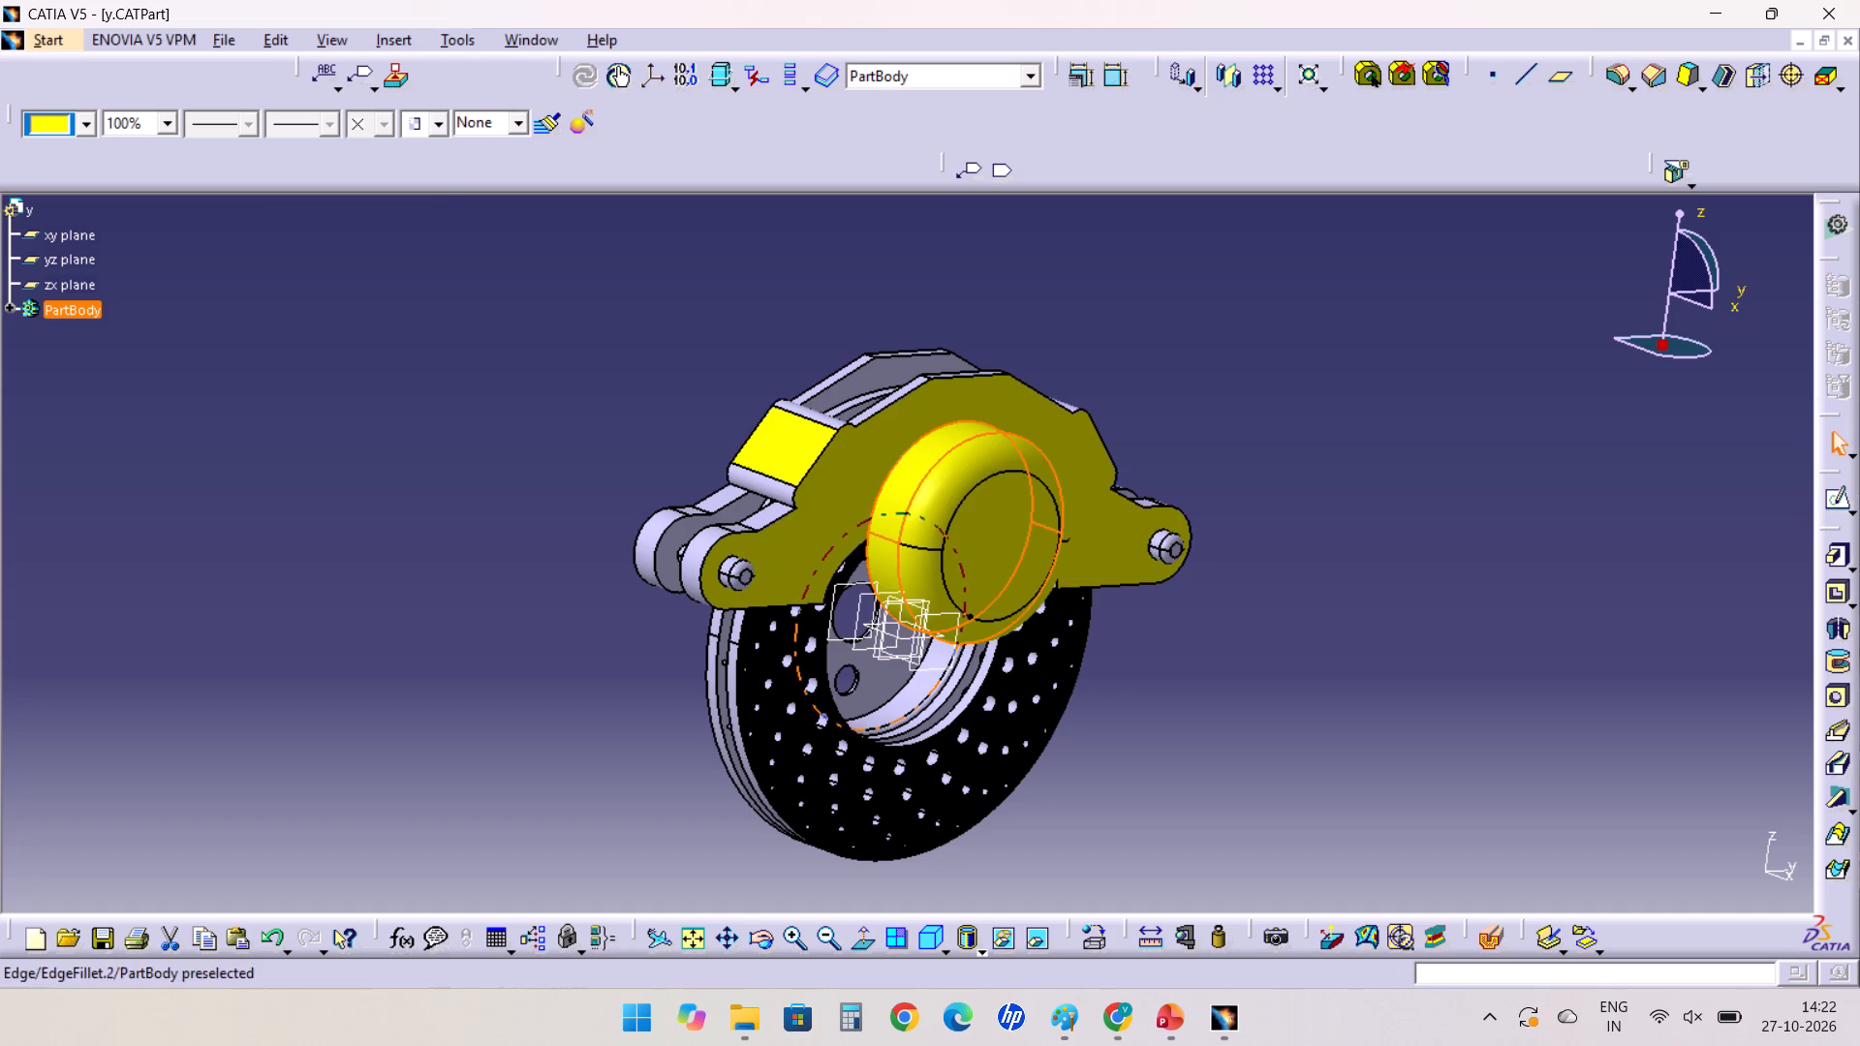
# Capture a full-screen screenshot of the brake model in an angled view from the yellow piston housing side, with the black disc face visible.
pyautogui.click(931, 940)
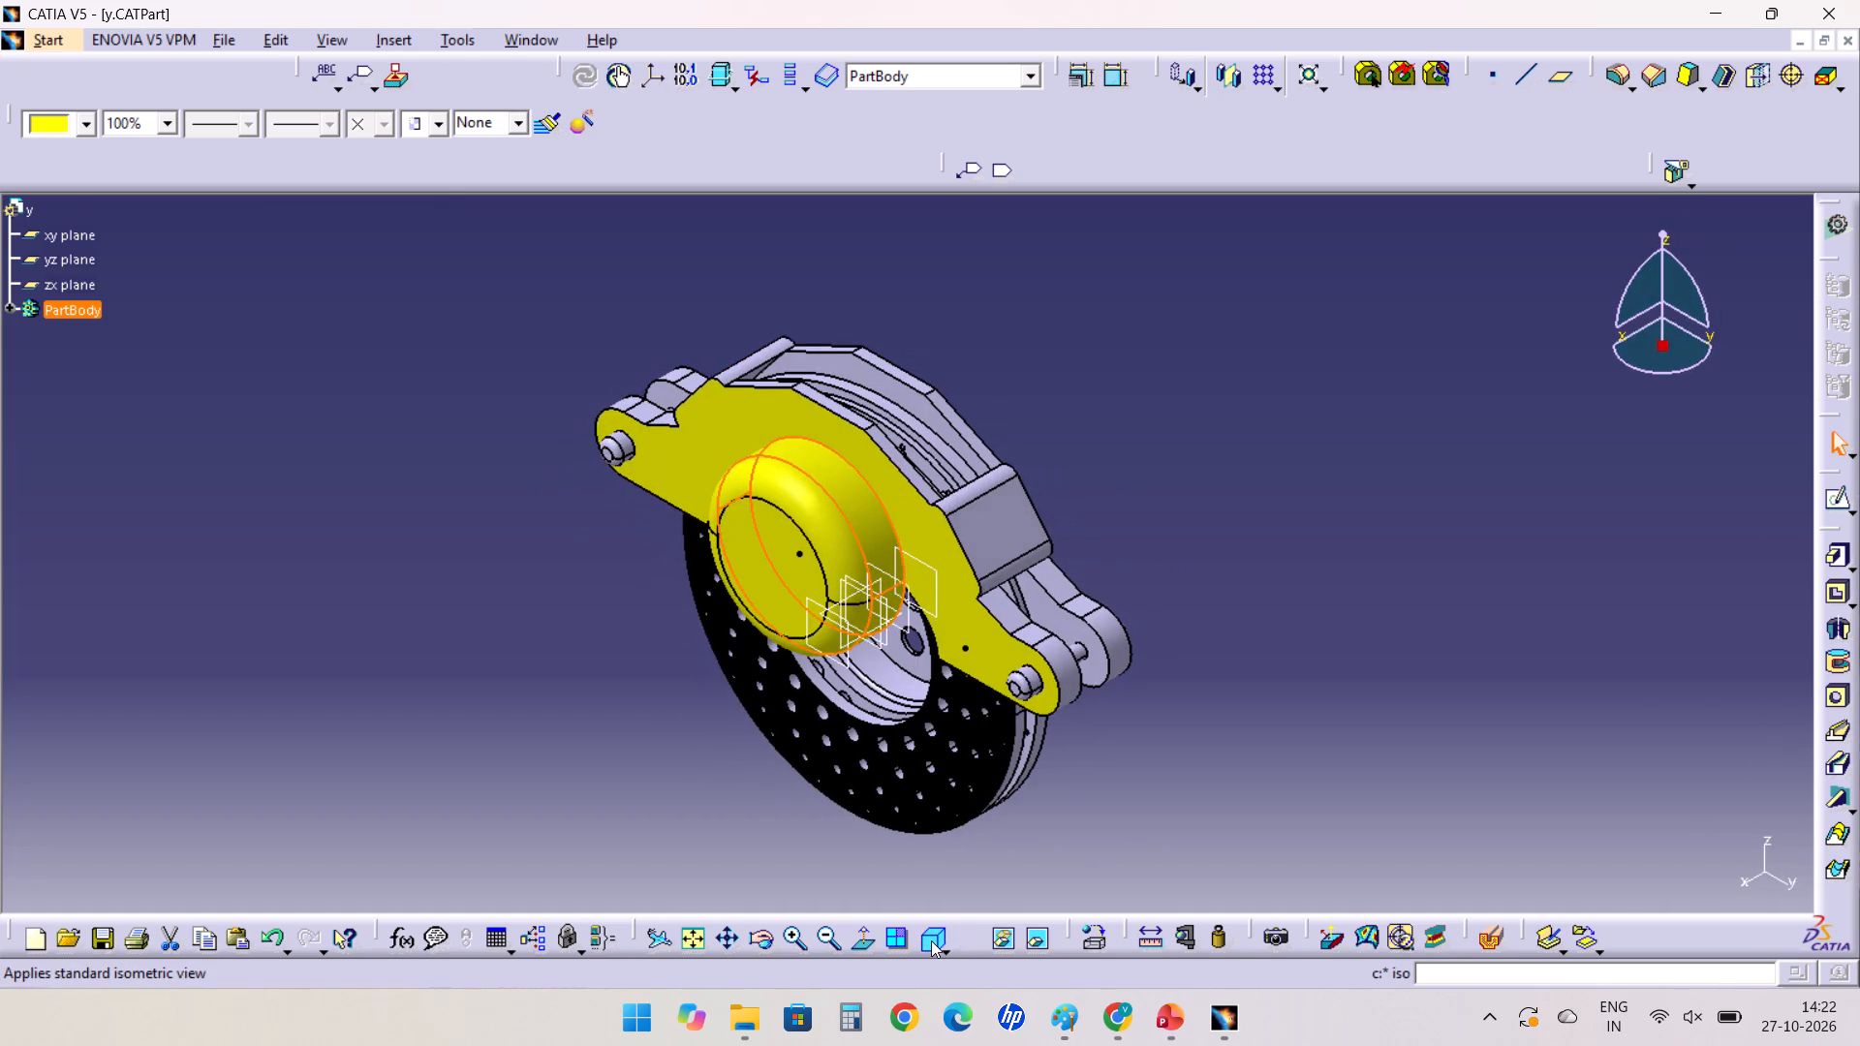
pyautogui.click(766, 936)
pyautogui.moveTo(770, 848); pyautogui.dragTo(709, 807)
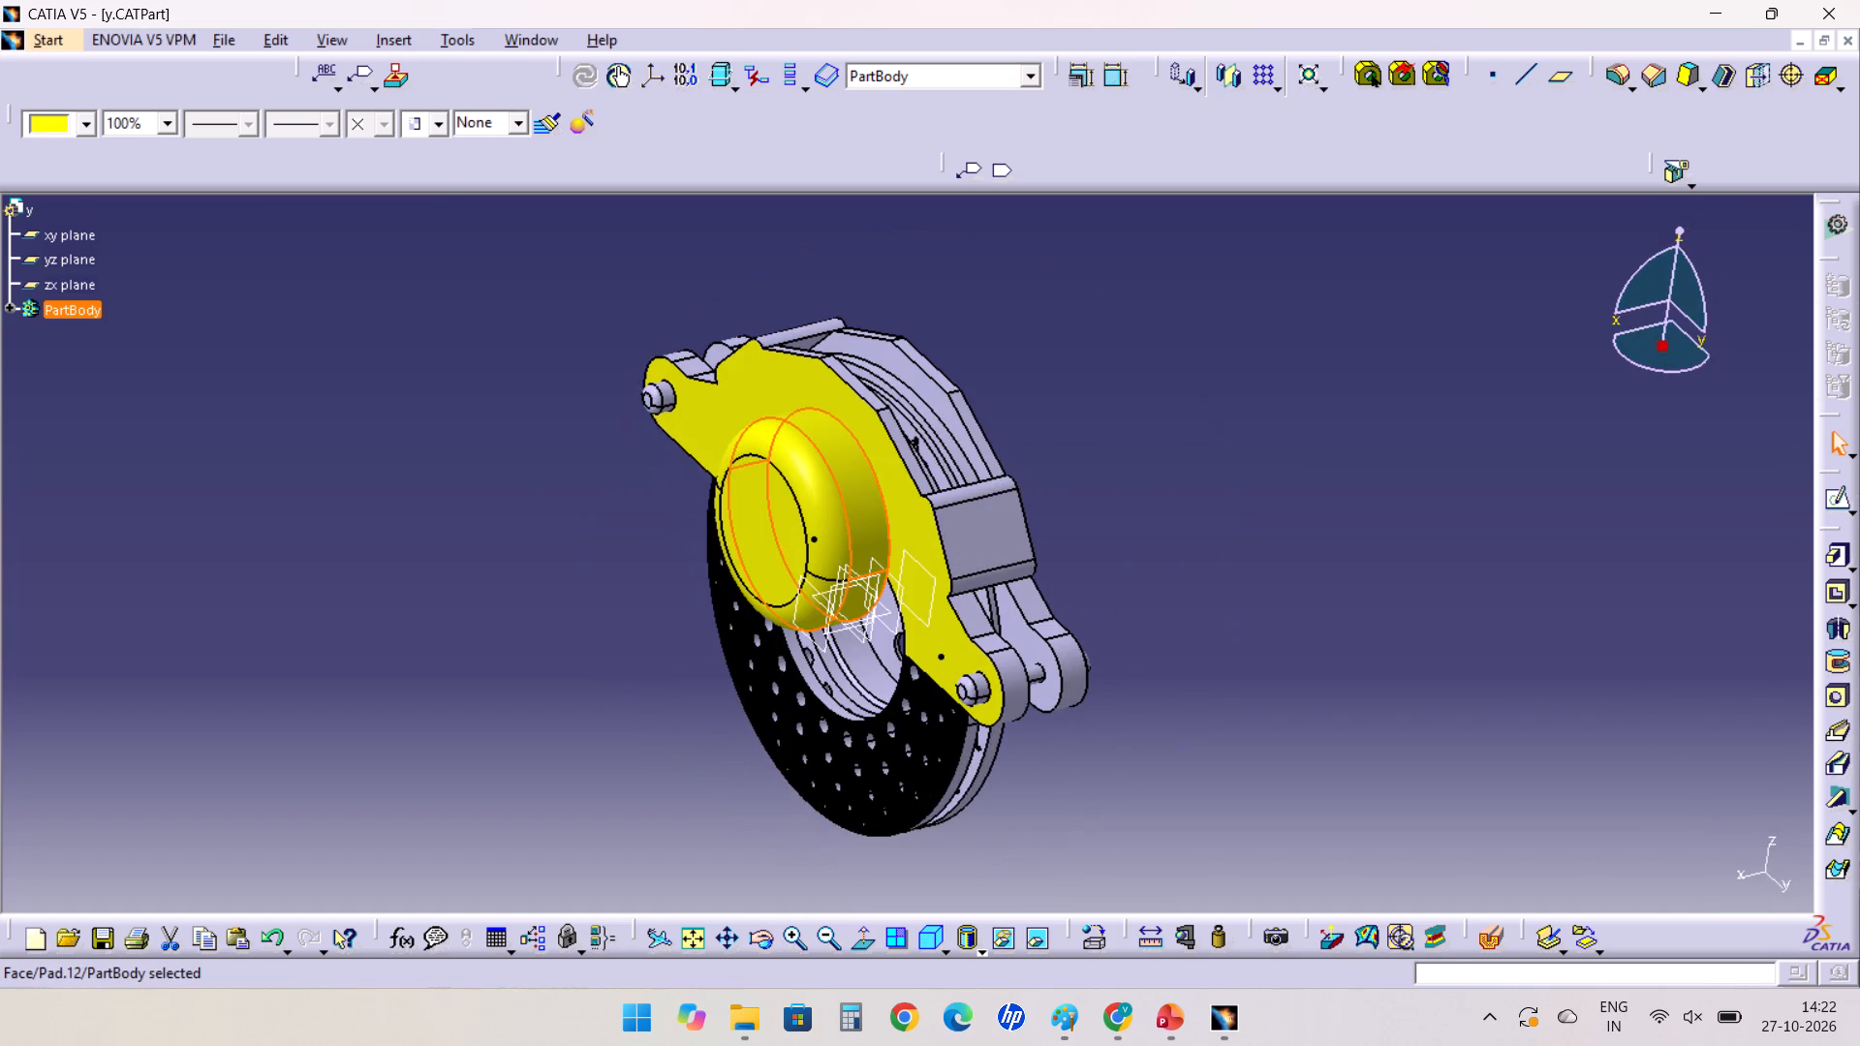
pyautogui.moveTo(540, 799); pyautogui.dragTo(594, 799)
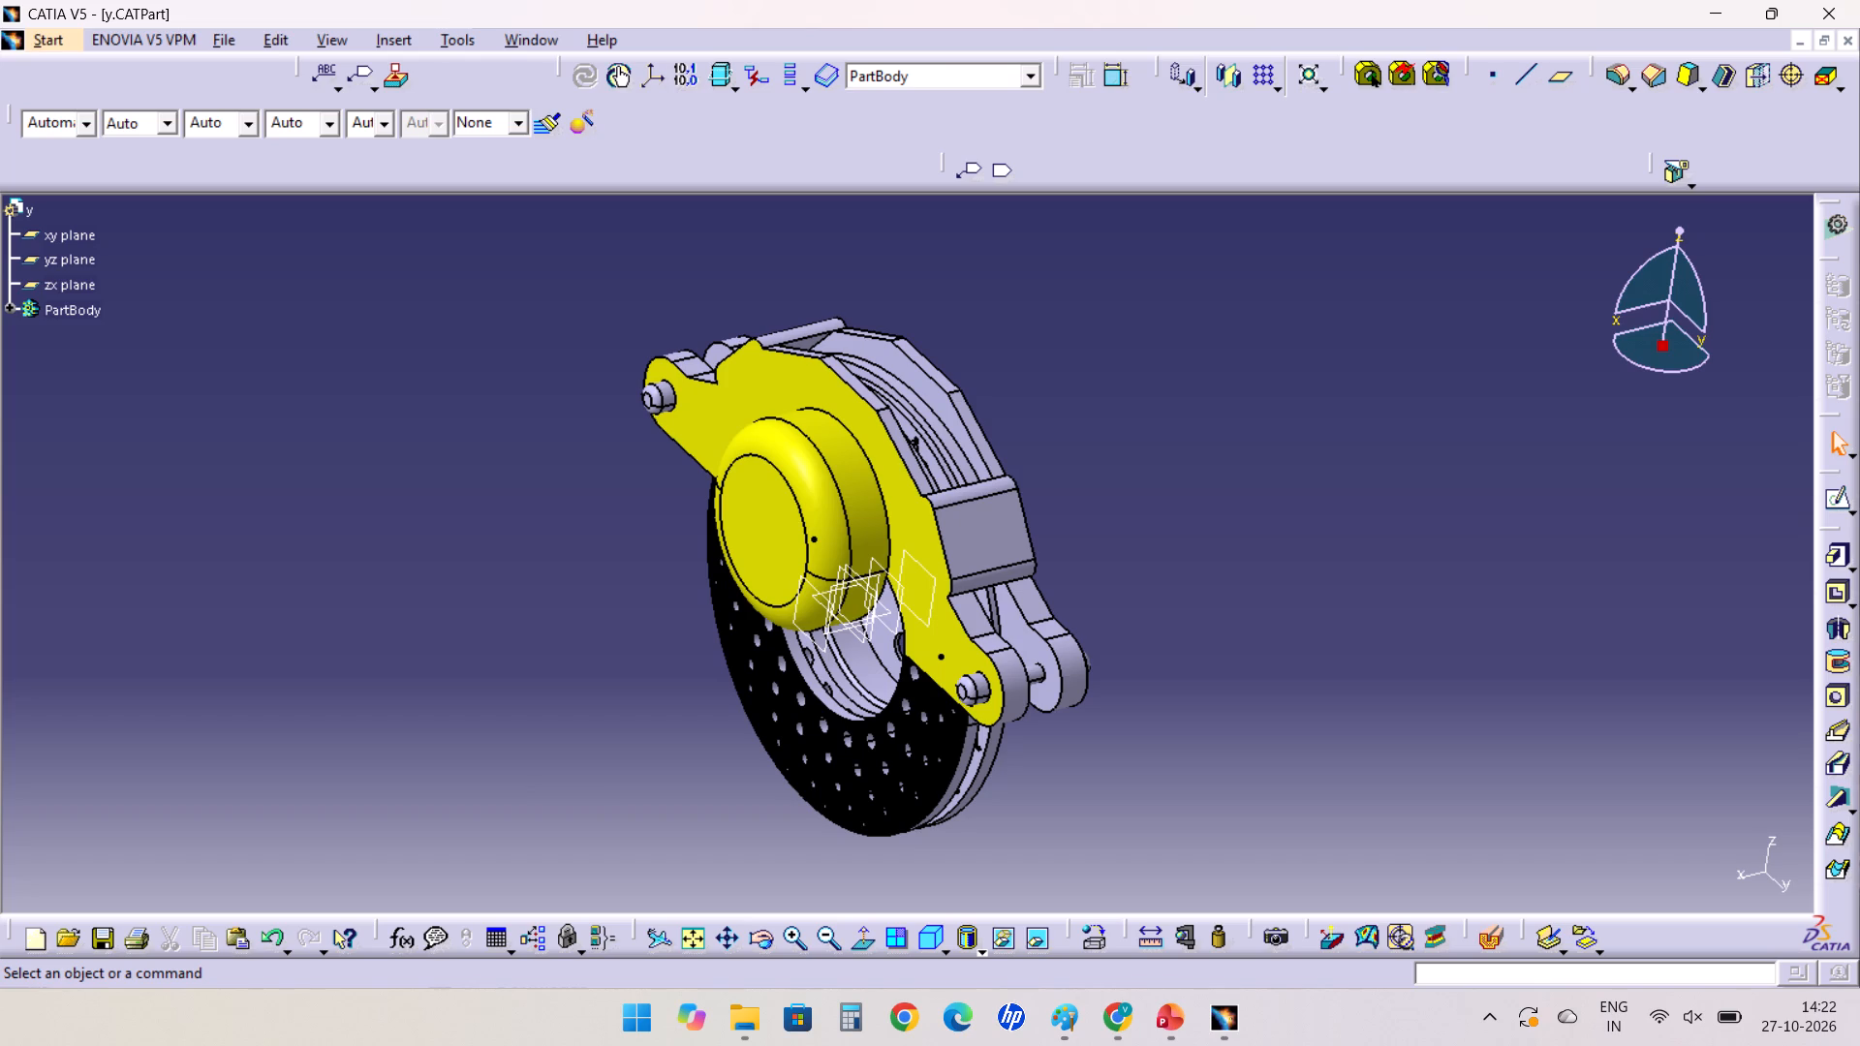
pyautogui.click(782, 939)
pyautogui.click(774, 938)
pyautogui.click(819, 934)
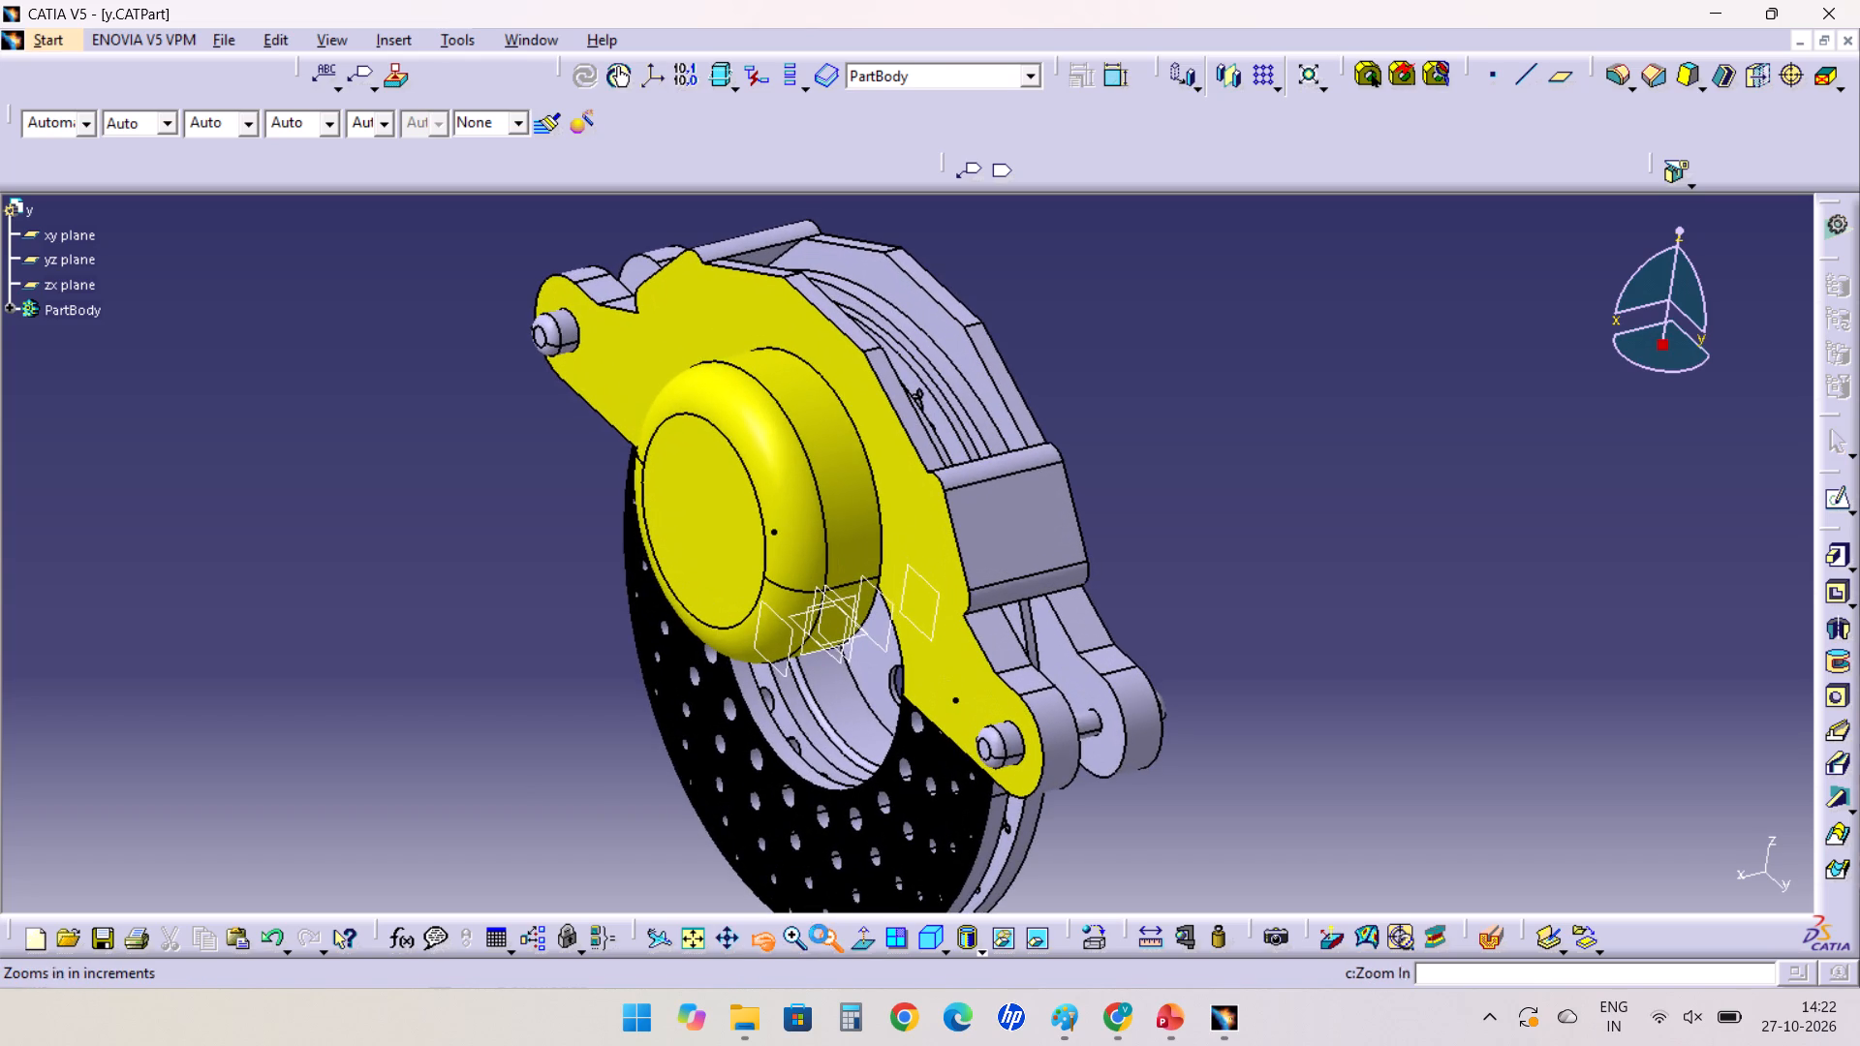
pyautogui.click(762, 930)
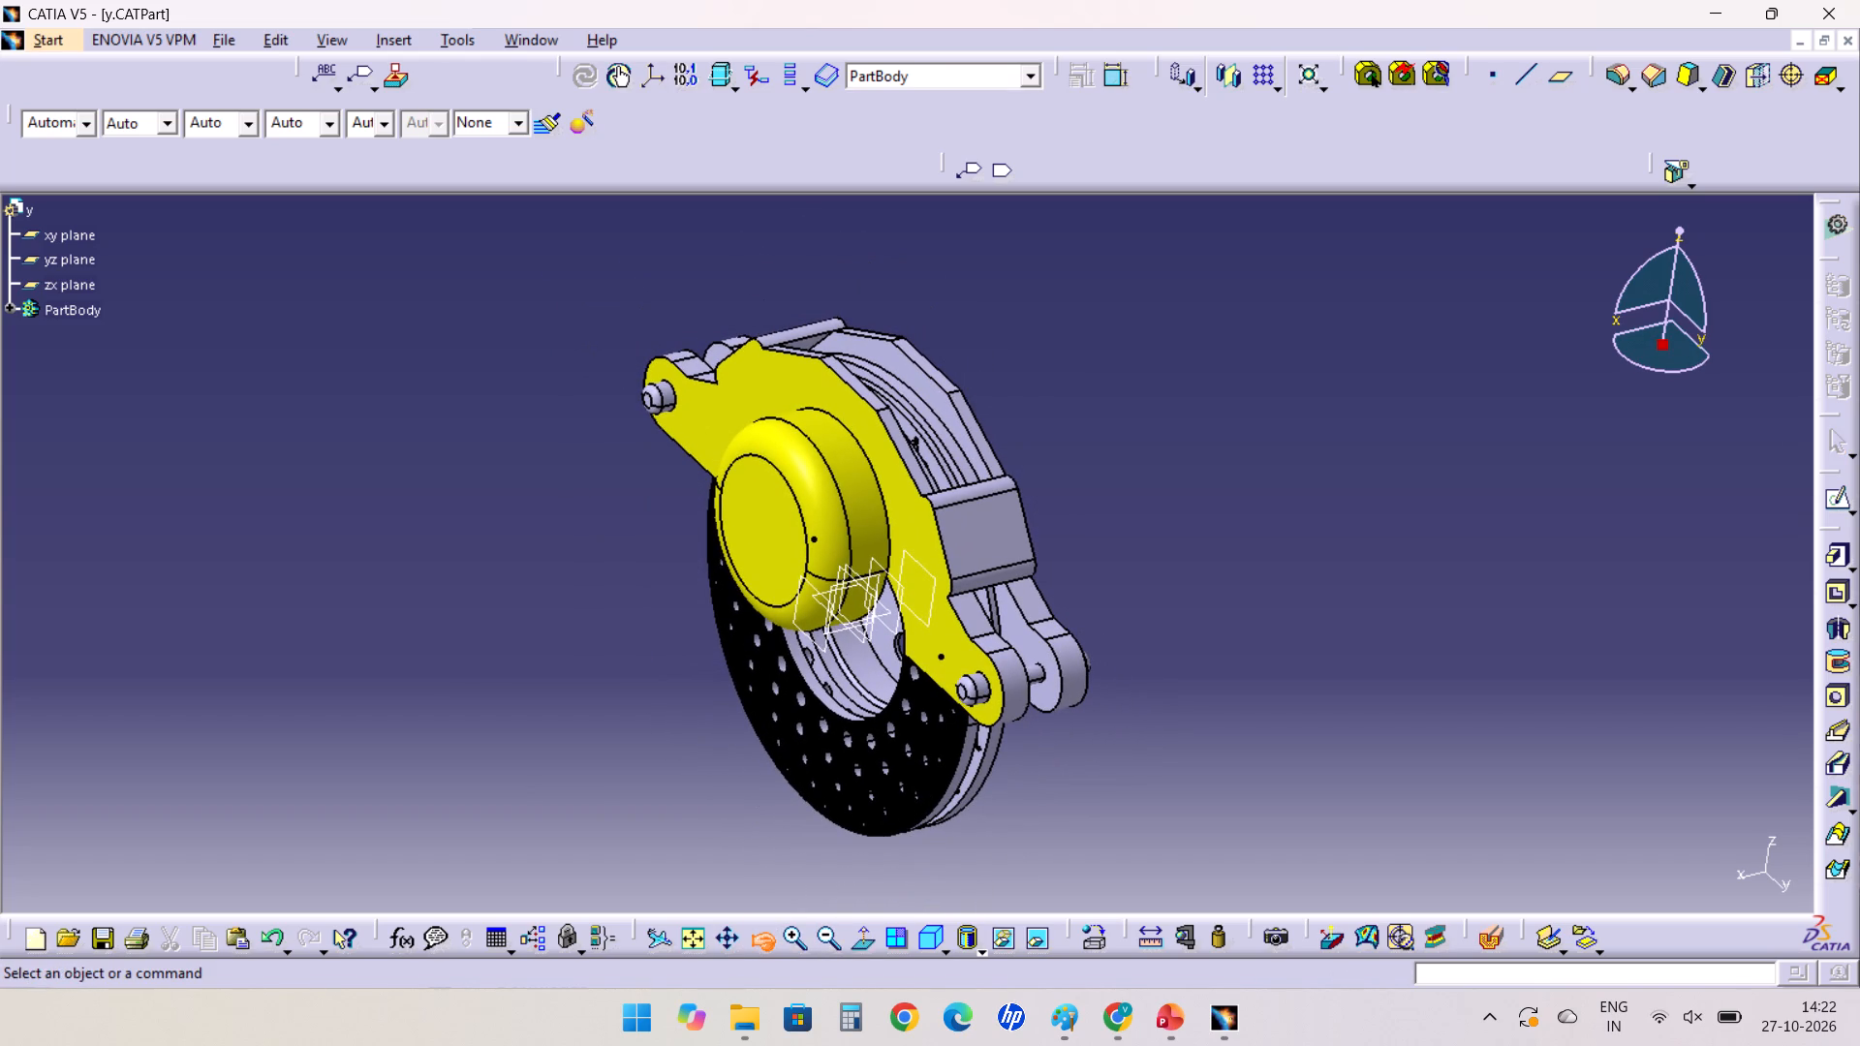
pyautogui.moveTo(1021, 840); pyautogui.dragTo(960, 697)
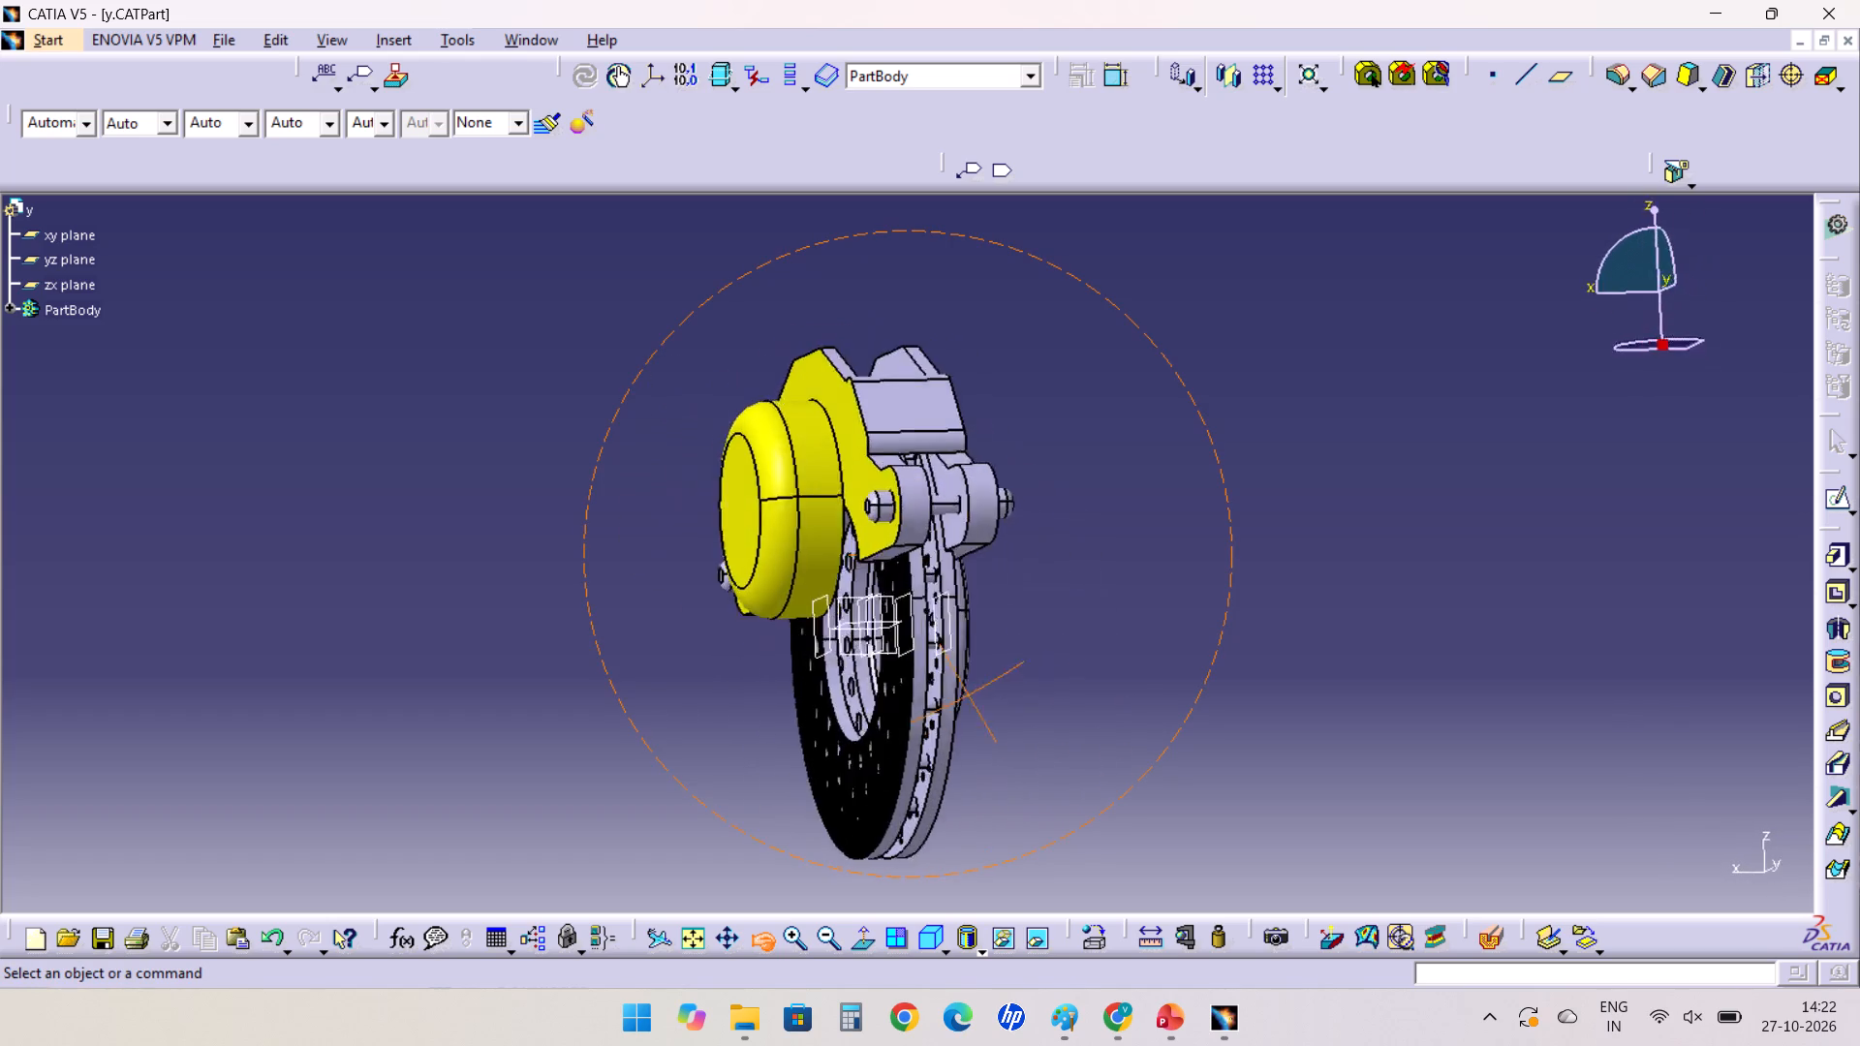
pyautogui.moveTo(960, 697); pyautogui.dragTo(1161, 711)
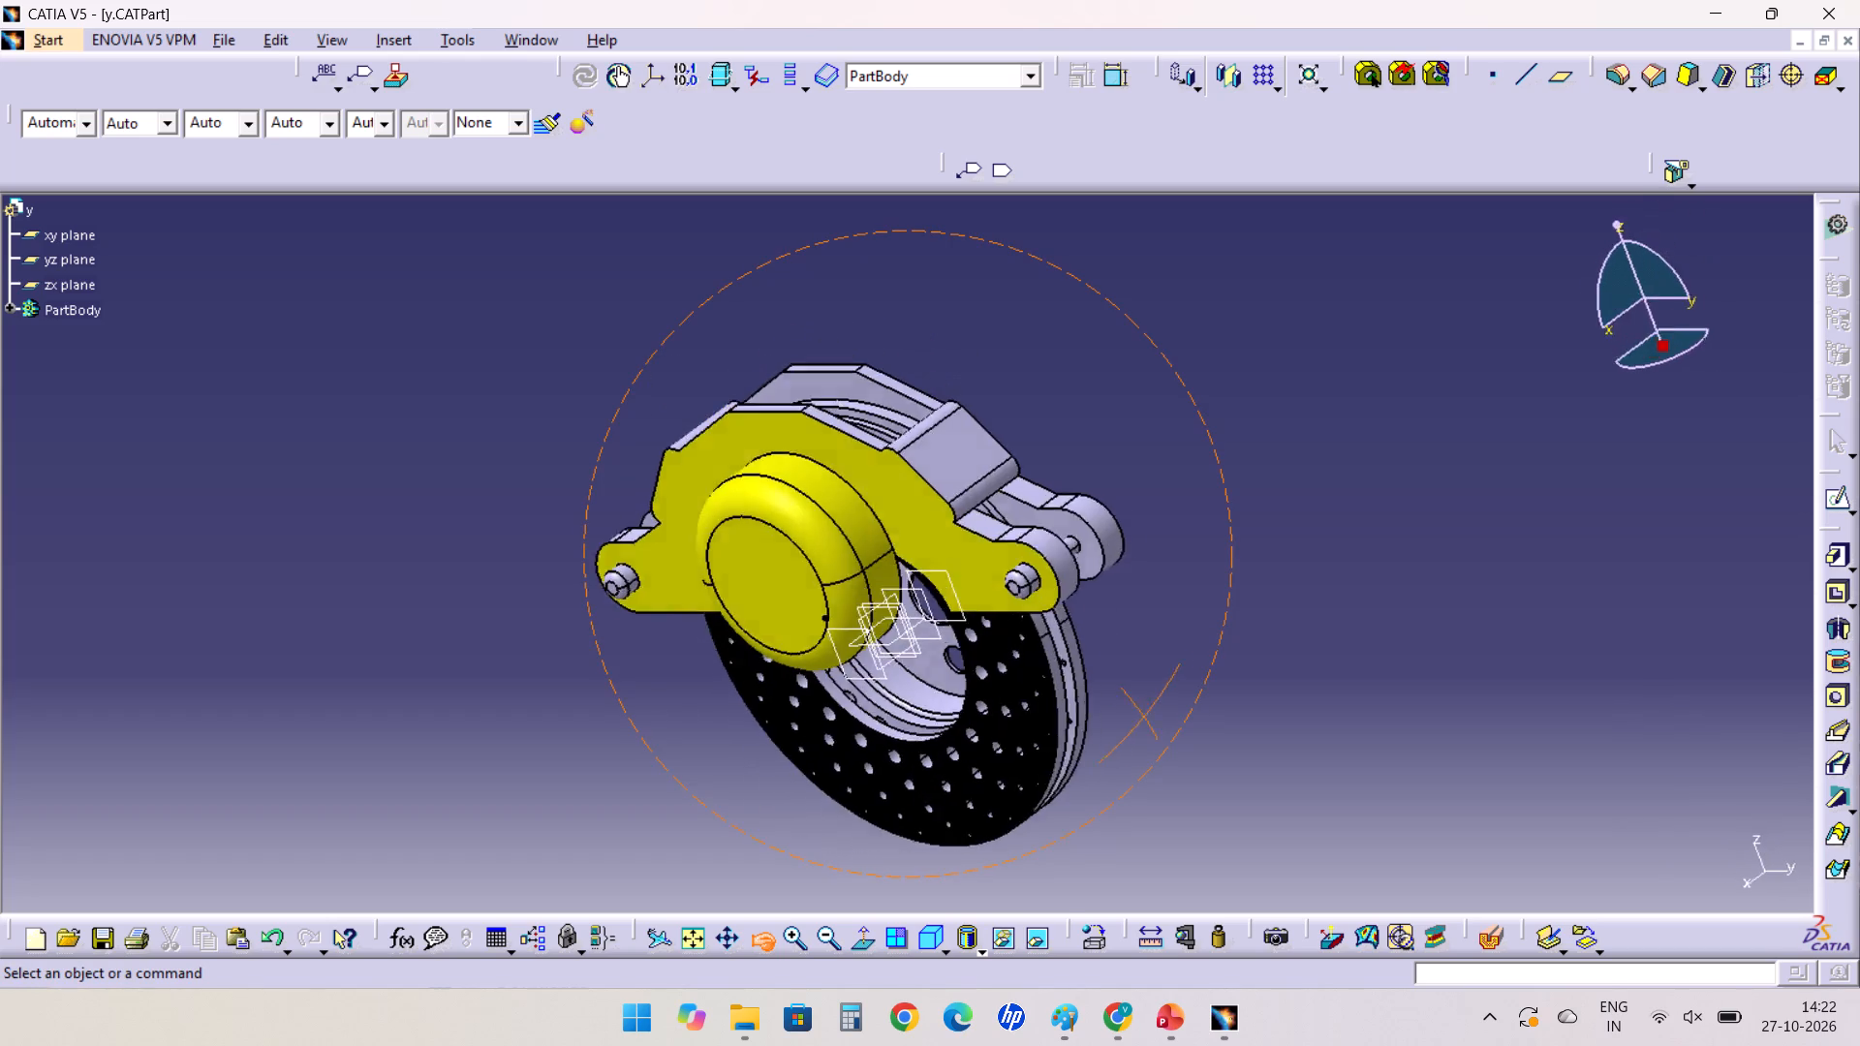
pyautogui.moveTo(1161, 711); pyautogui.dragTo(1144, 792)
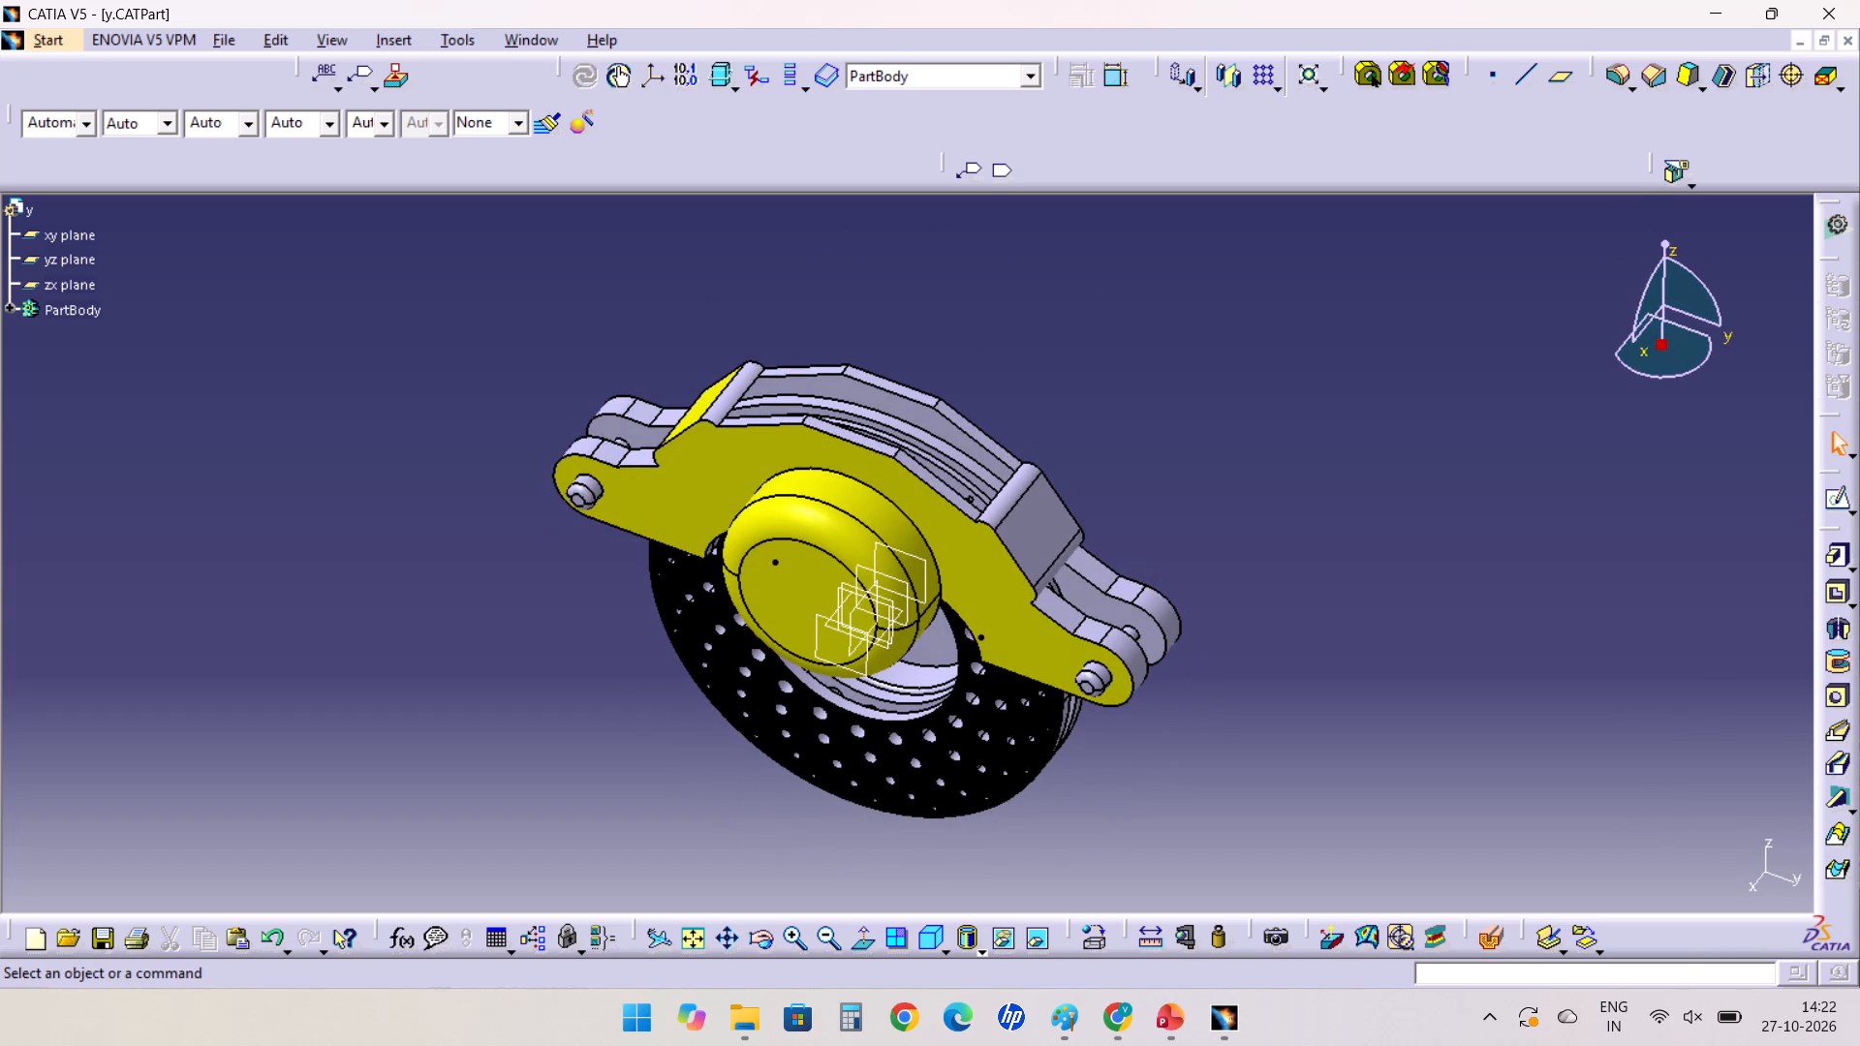
pyautogui.click(763, 938)
pyautogui.moveTo(783, 866); pyautogui.dragTo(801, 824)
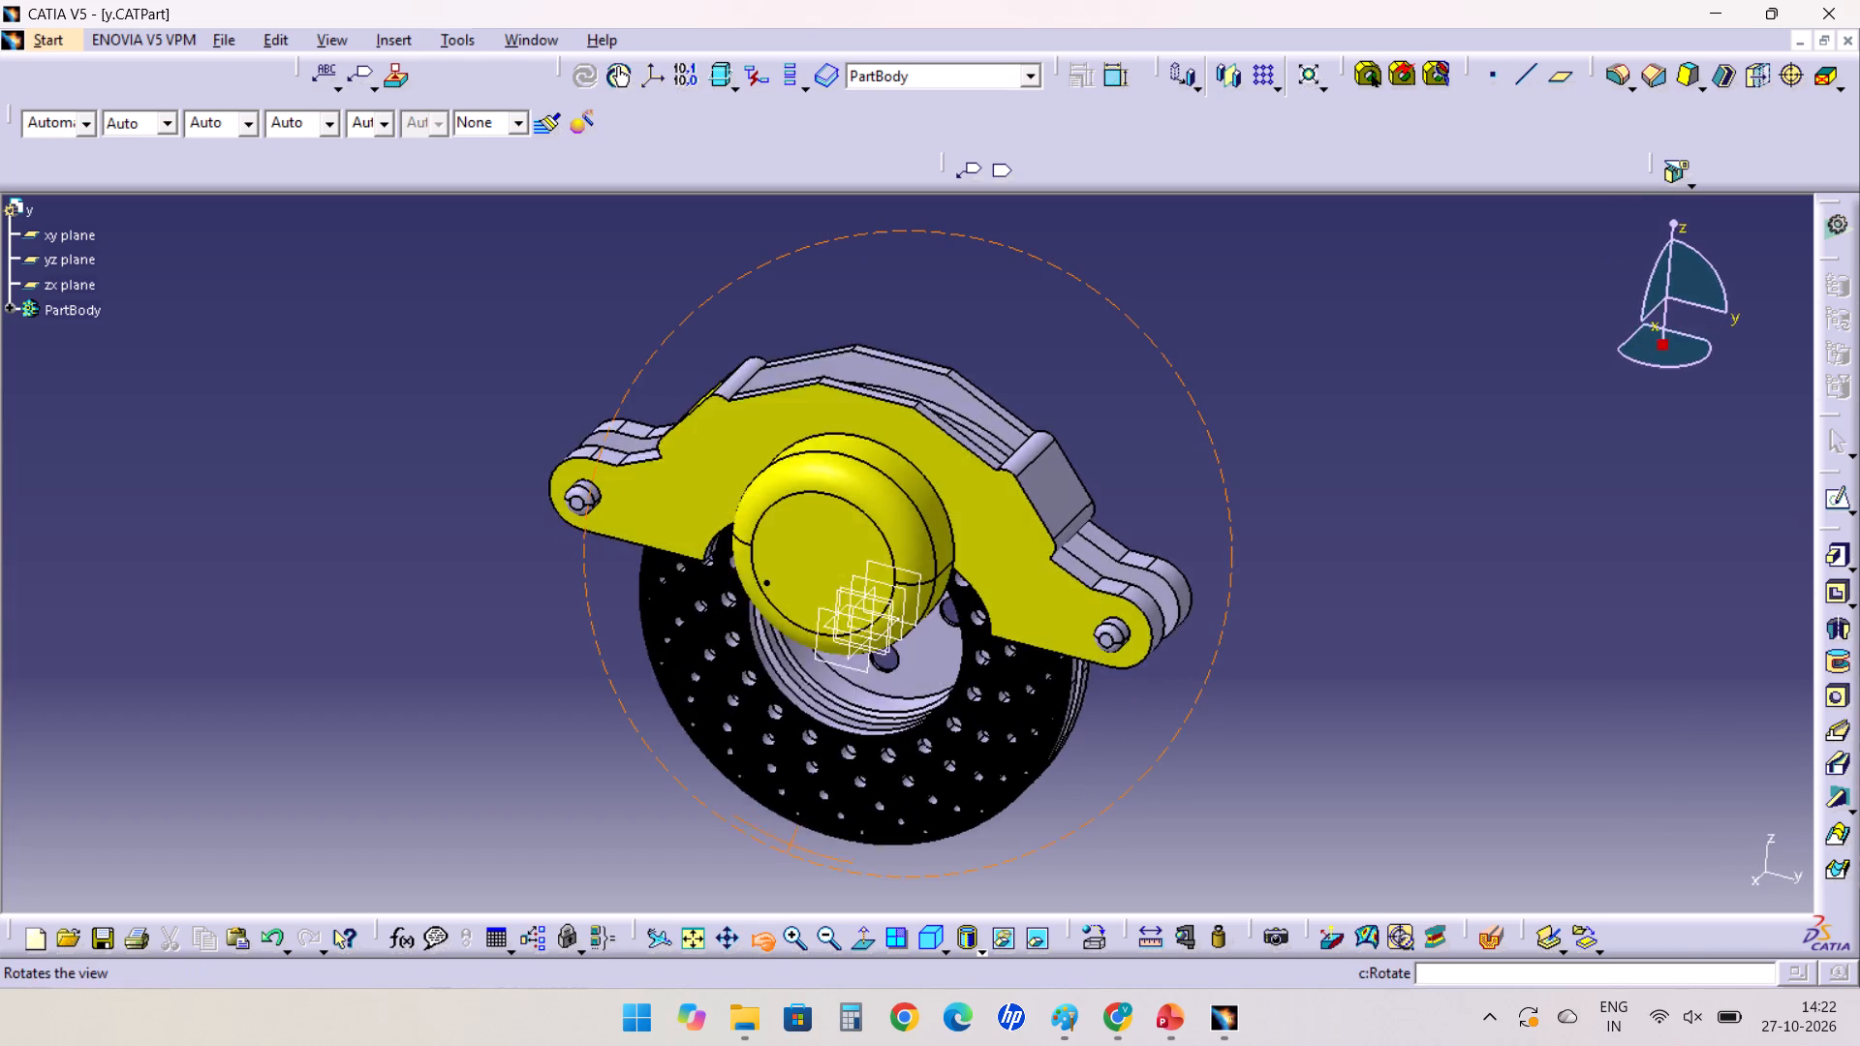
pyautogui.moveTo(801, 824); pyautogui.dragTo(833, 728)
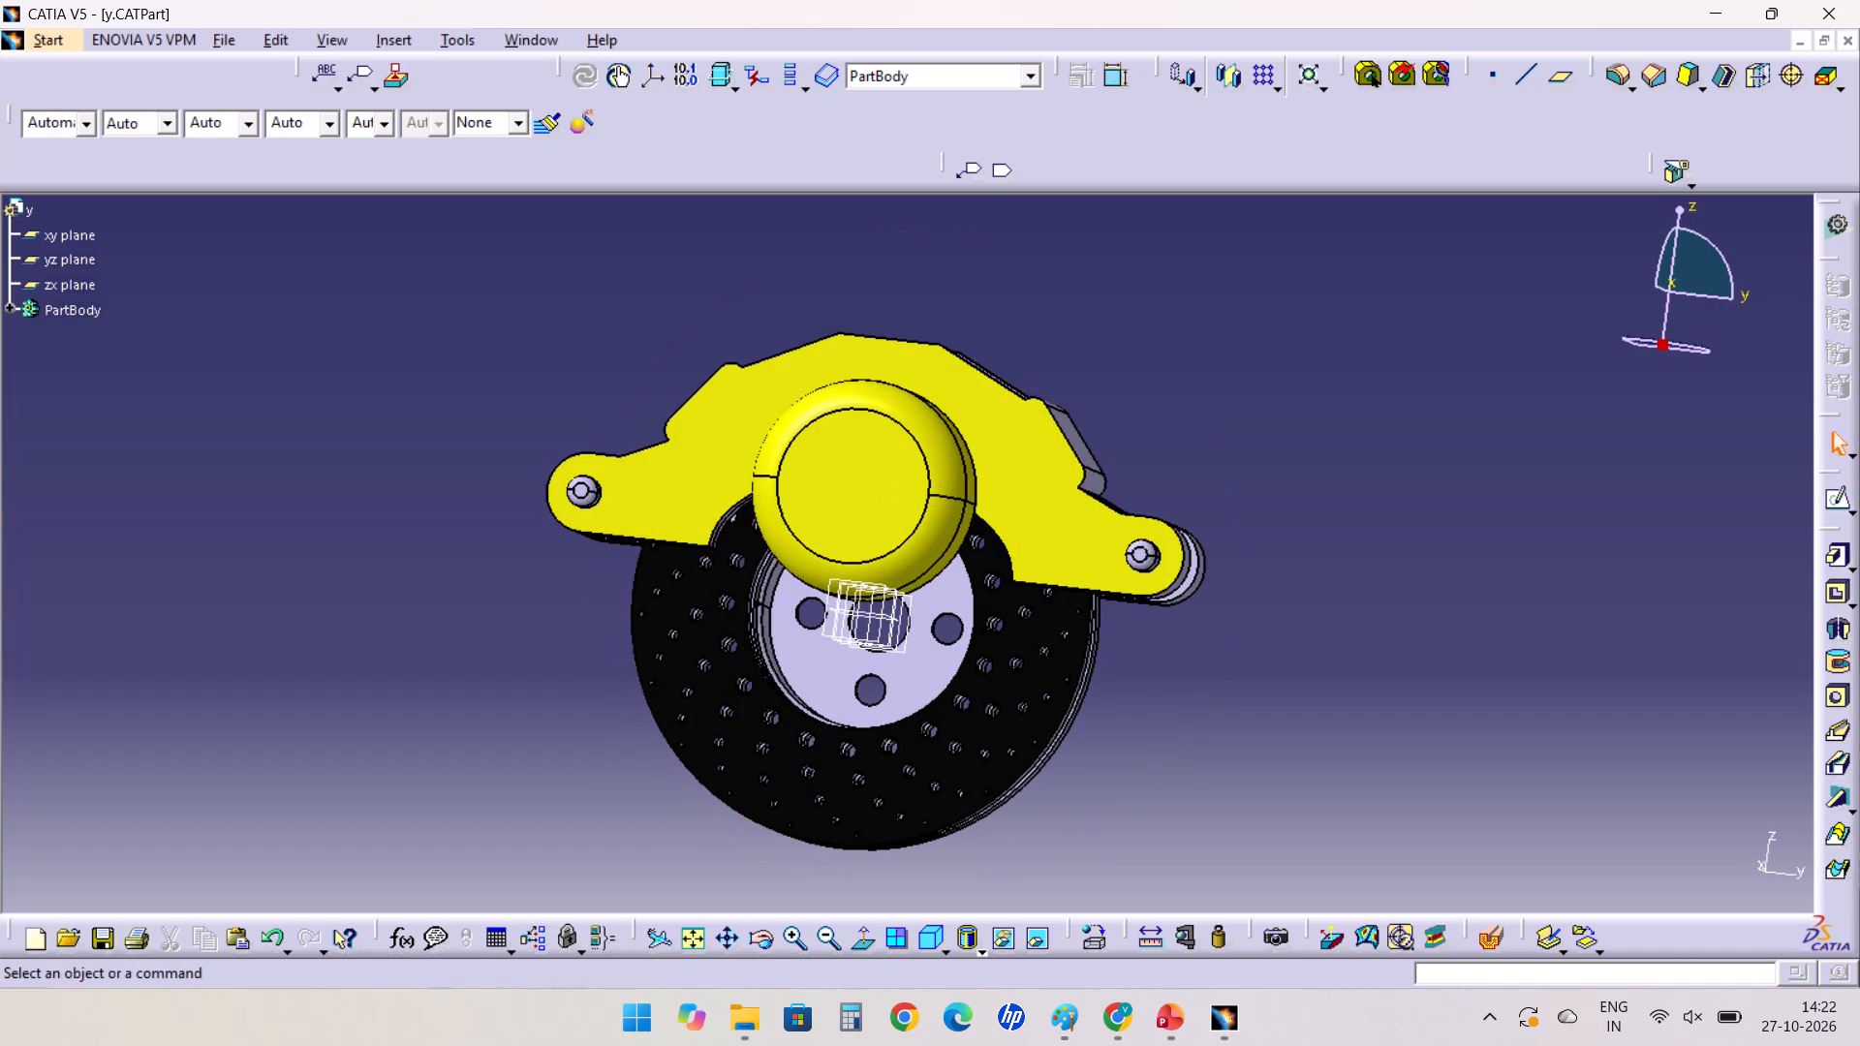
pyautogui.click(759, 936)
pyautogui.click(765, 943)
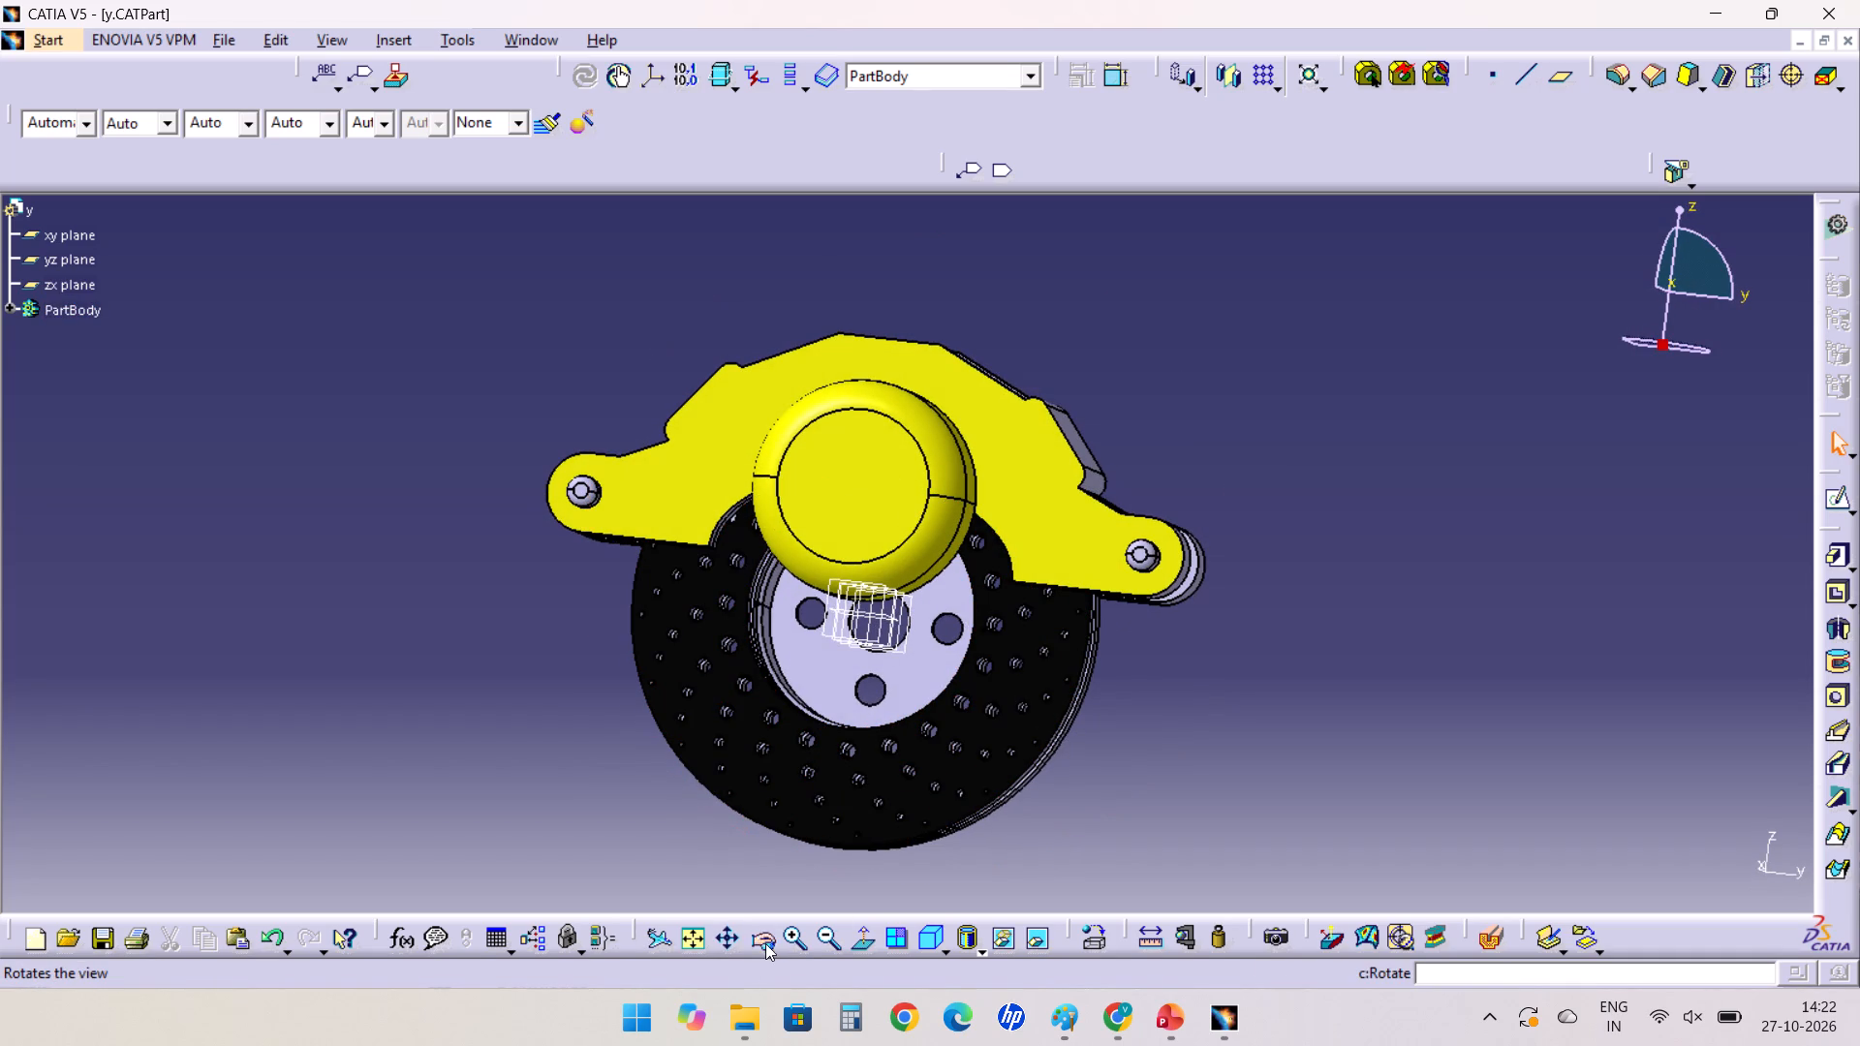
pyautogui.doubleClick(759, 932)
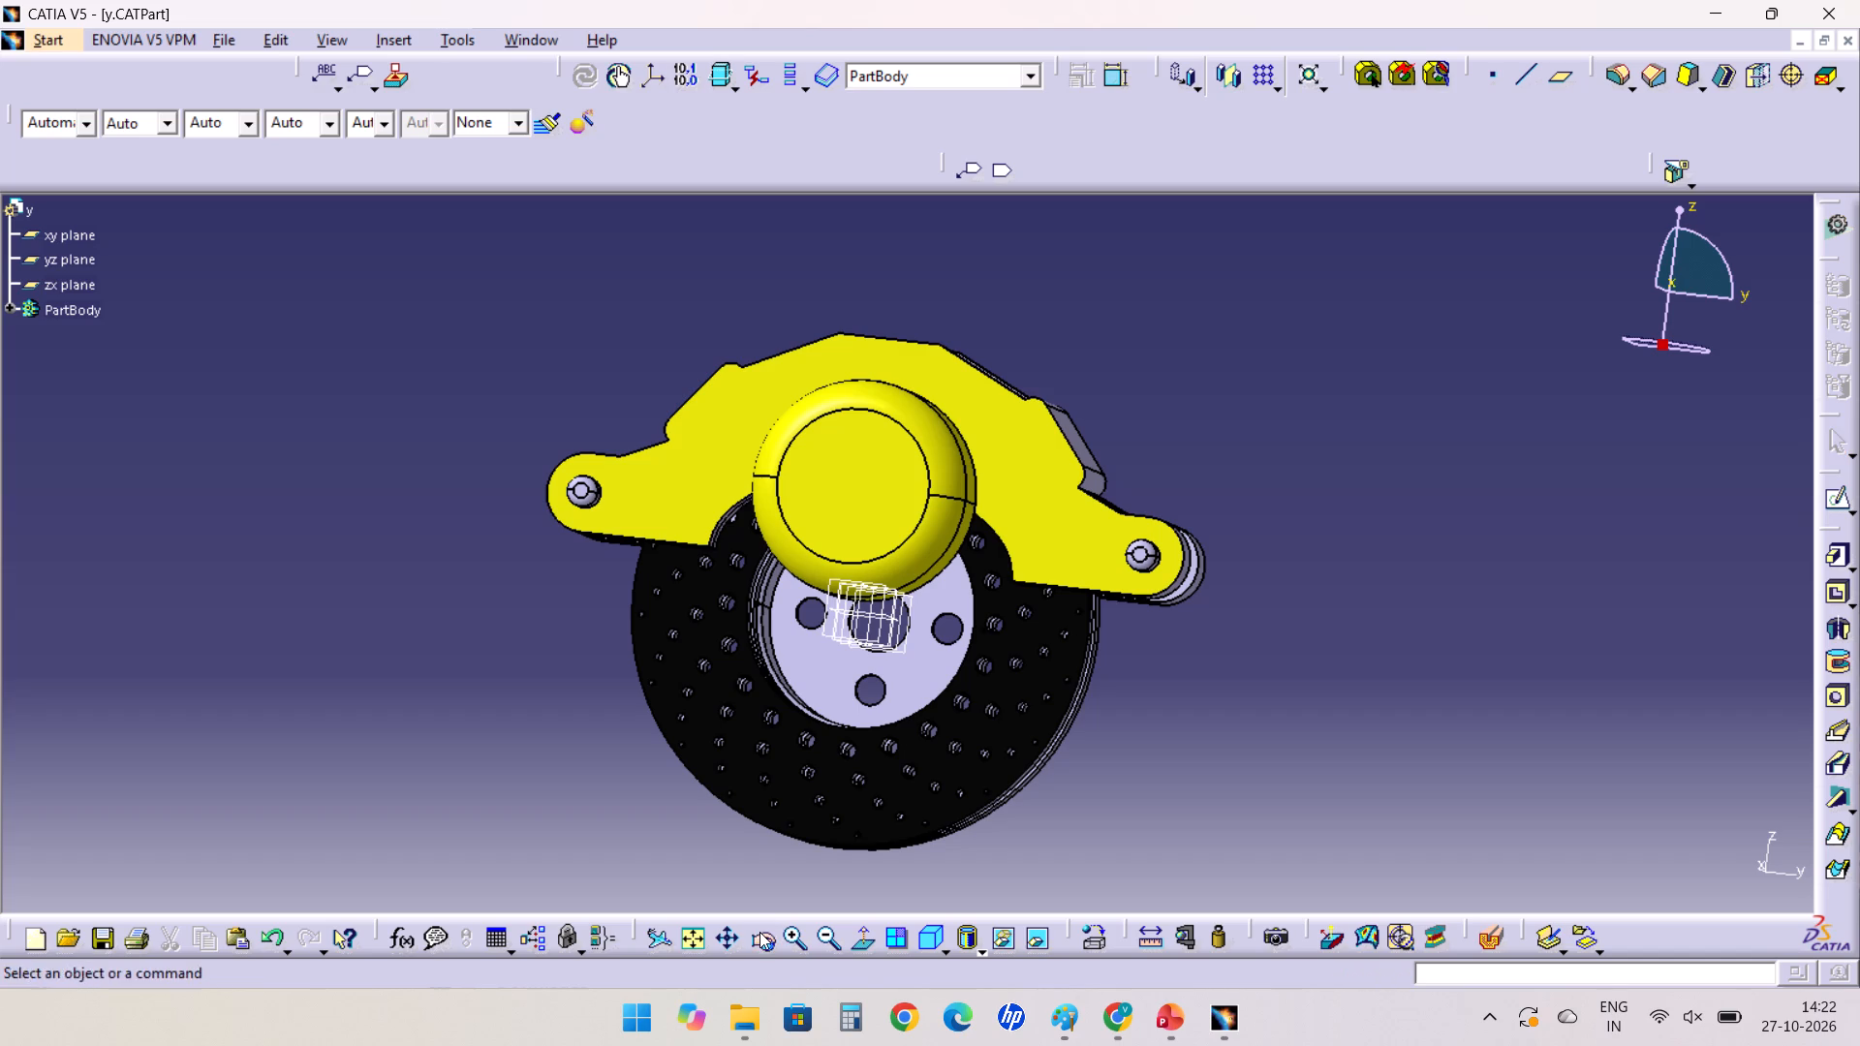
pyautogui.moveTo(1024, 832); pyautogui.dragTo(924, 831)
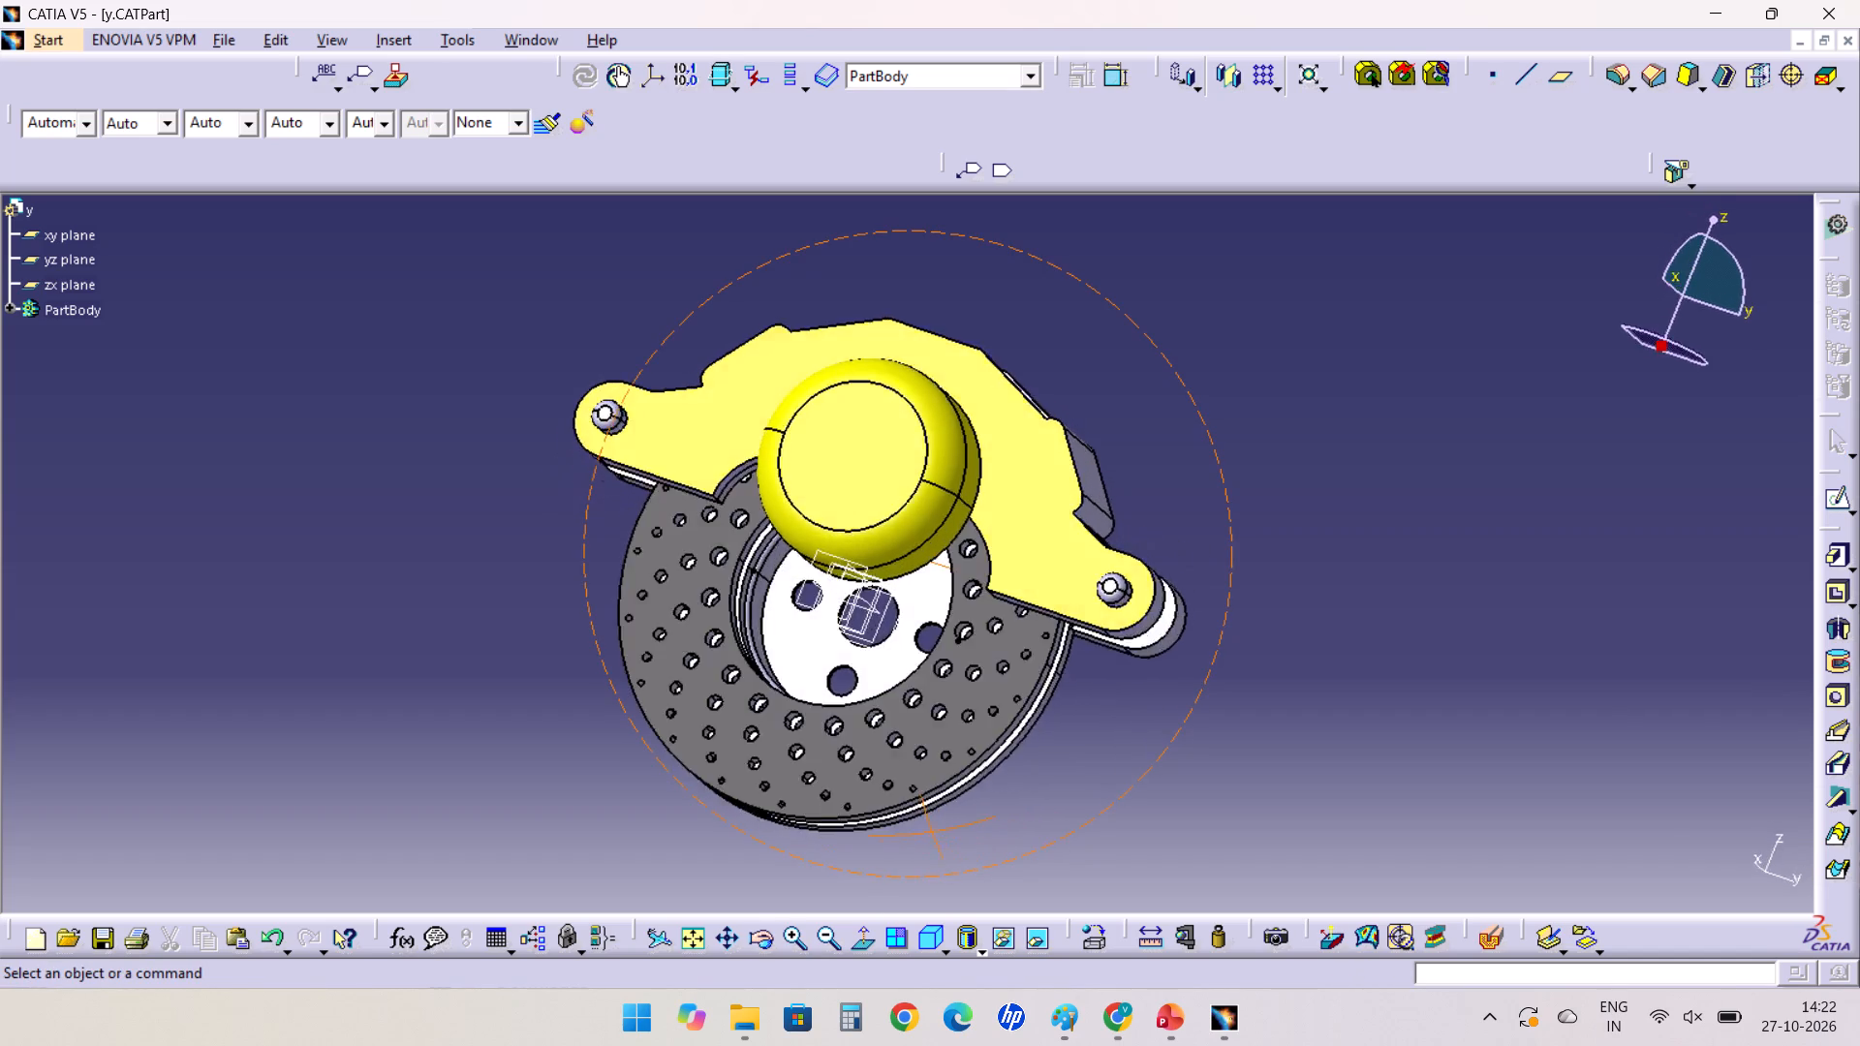
pyautogui.moveTo(924, 831); pyautogui.dragTo(1050, 814)
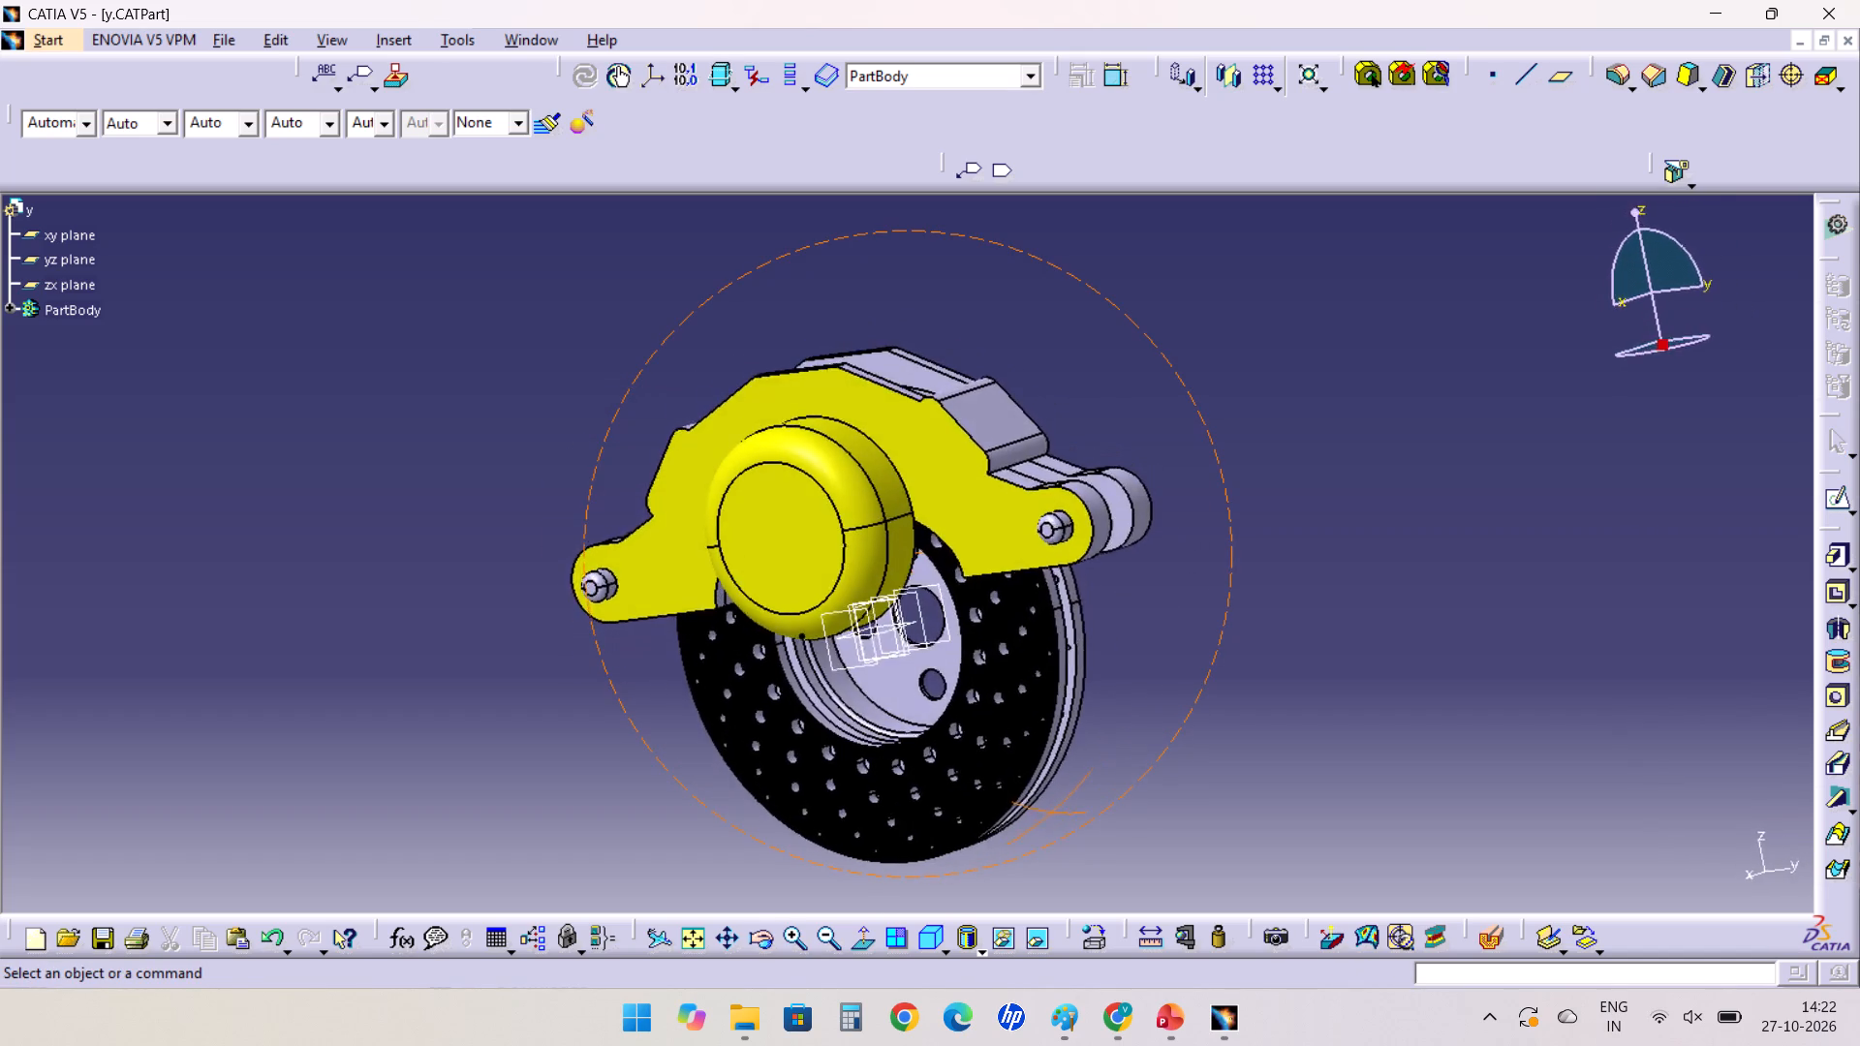
pyautogui.moveTo(1050, 814); pyautogui.dragTo(925, 869)
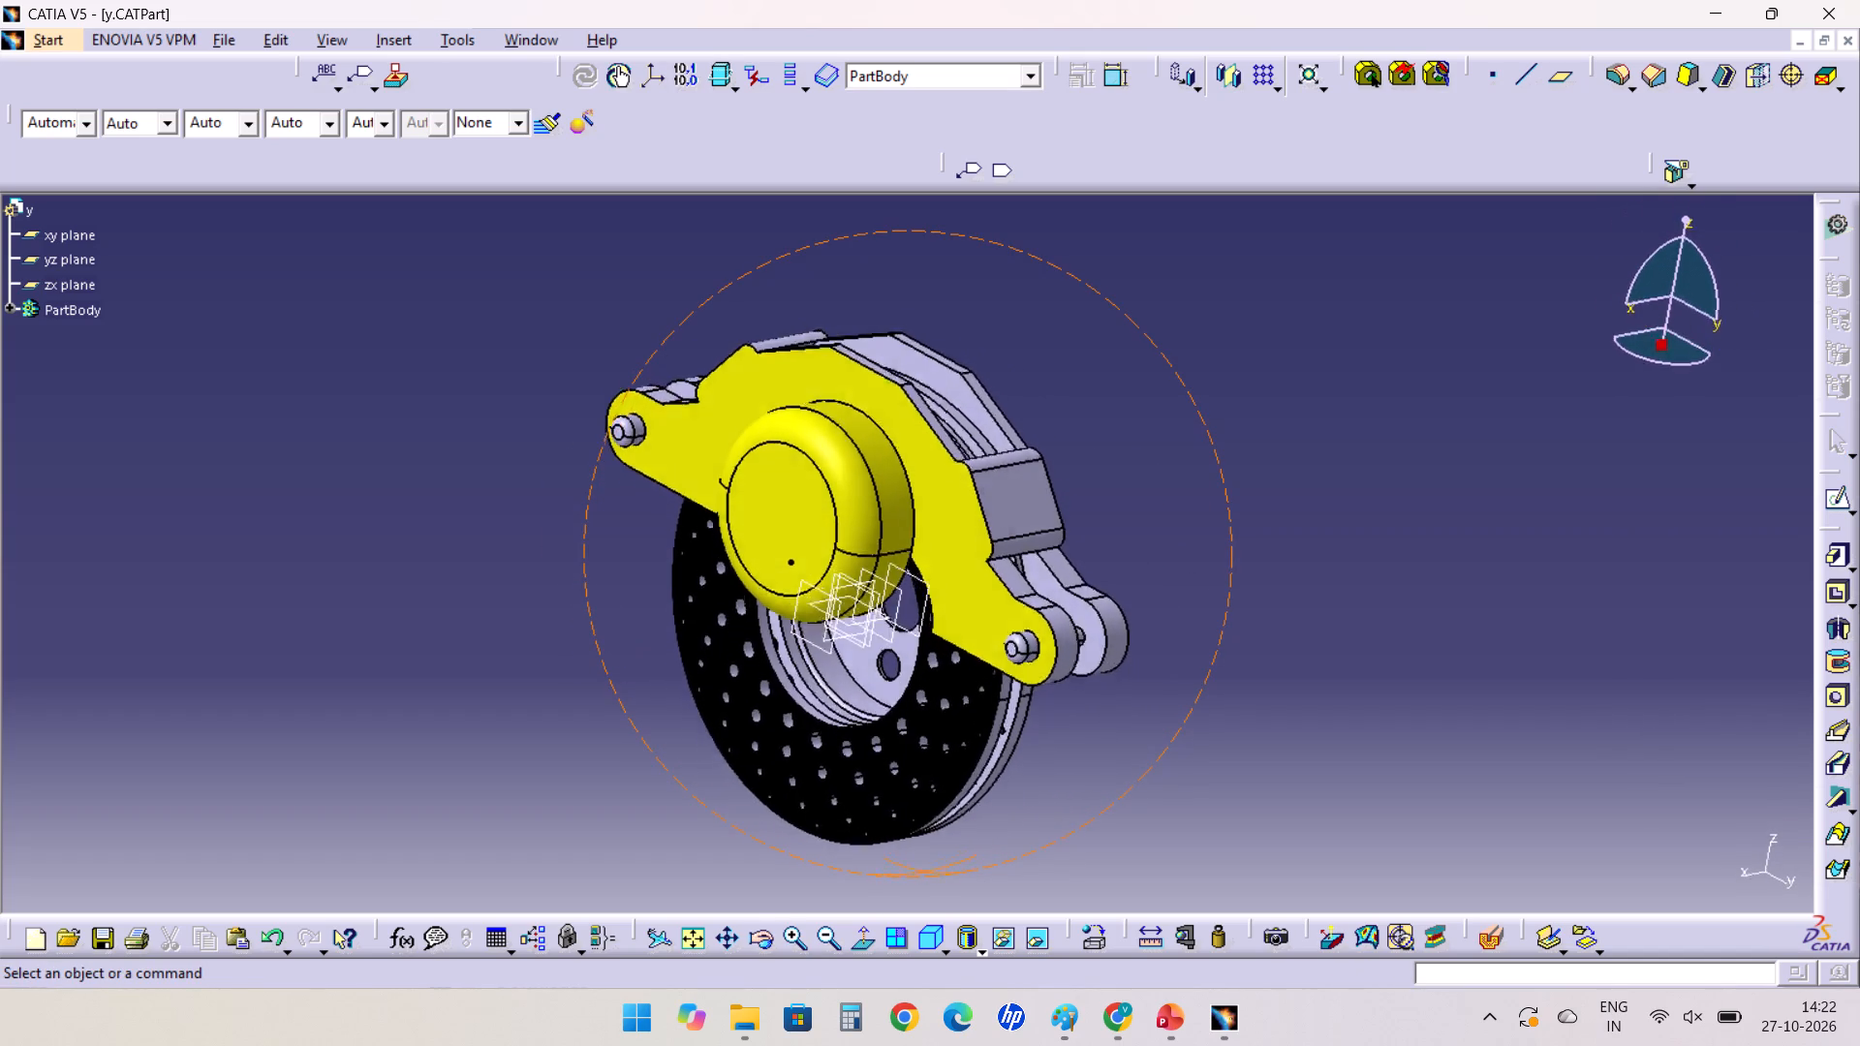
pyautogui.moveTo(925, 869); pyautogui.dragTo(962, 859)
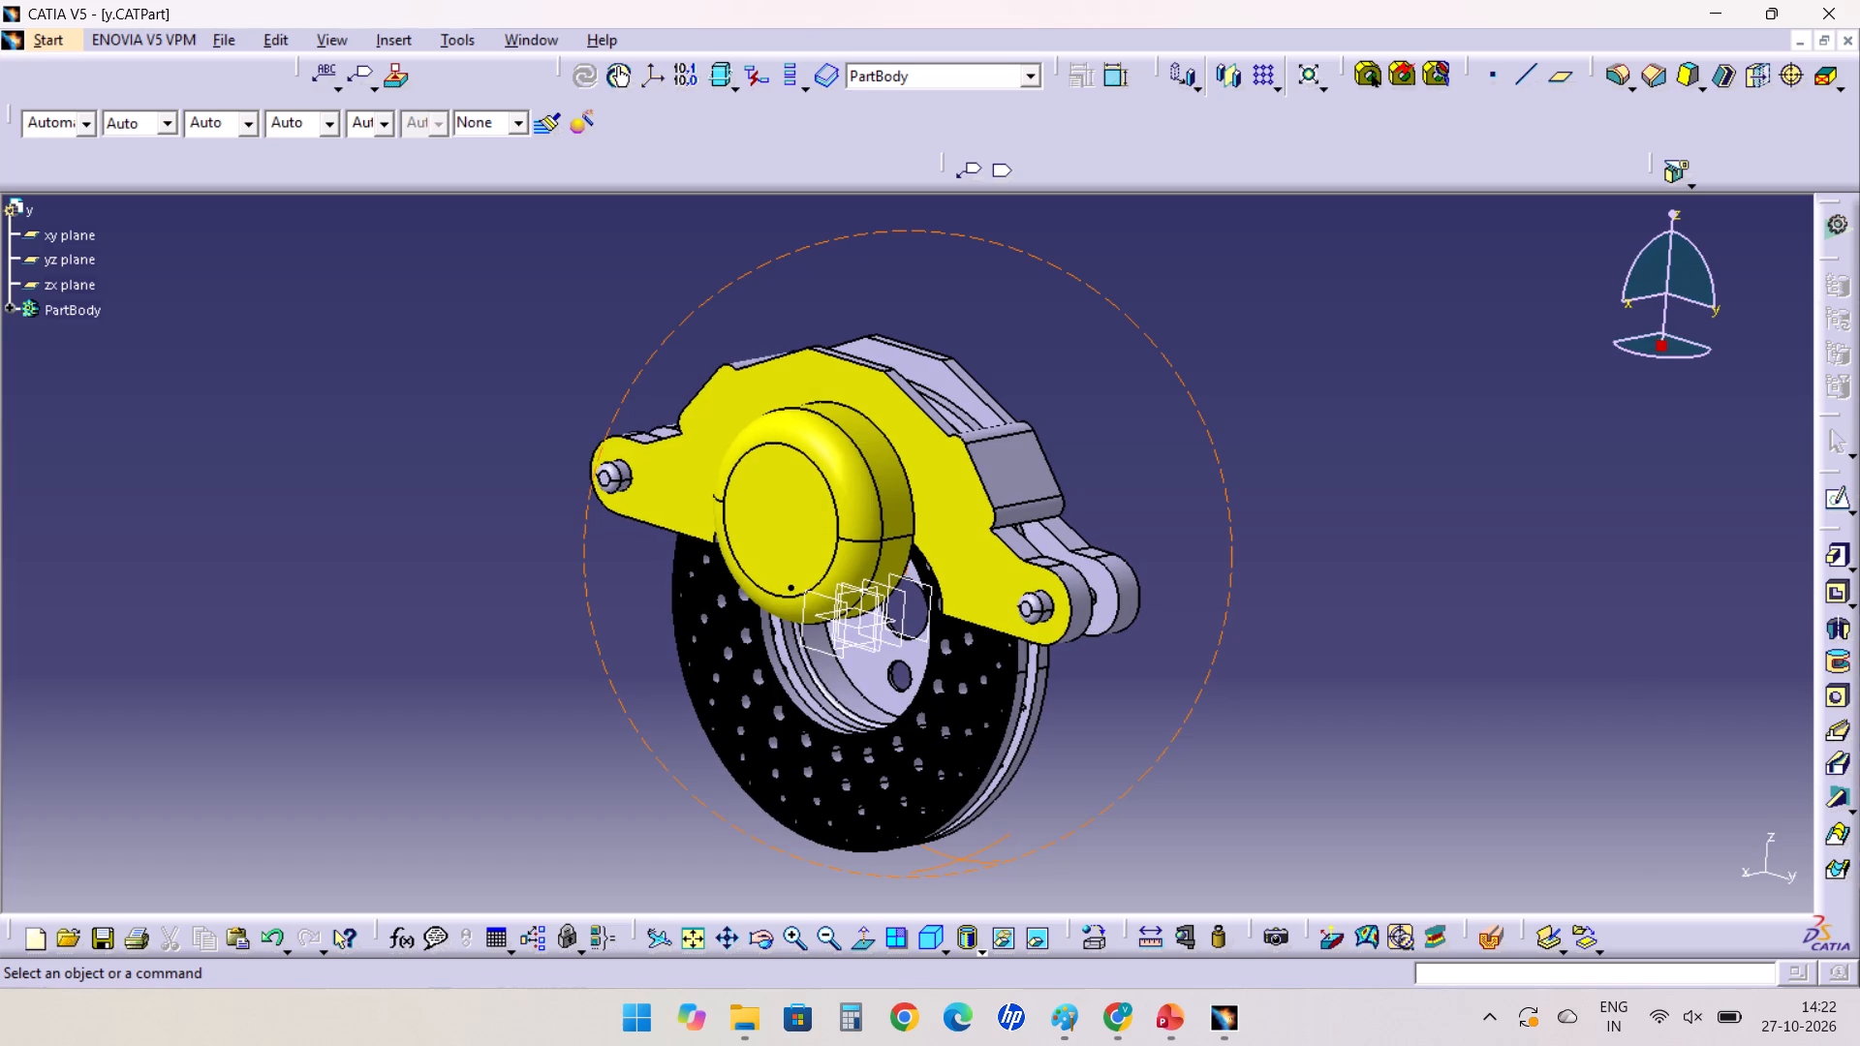
pyautogui.press('super+Print')
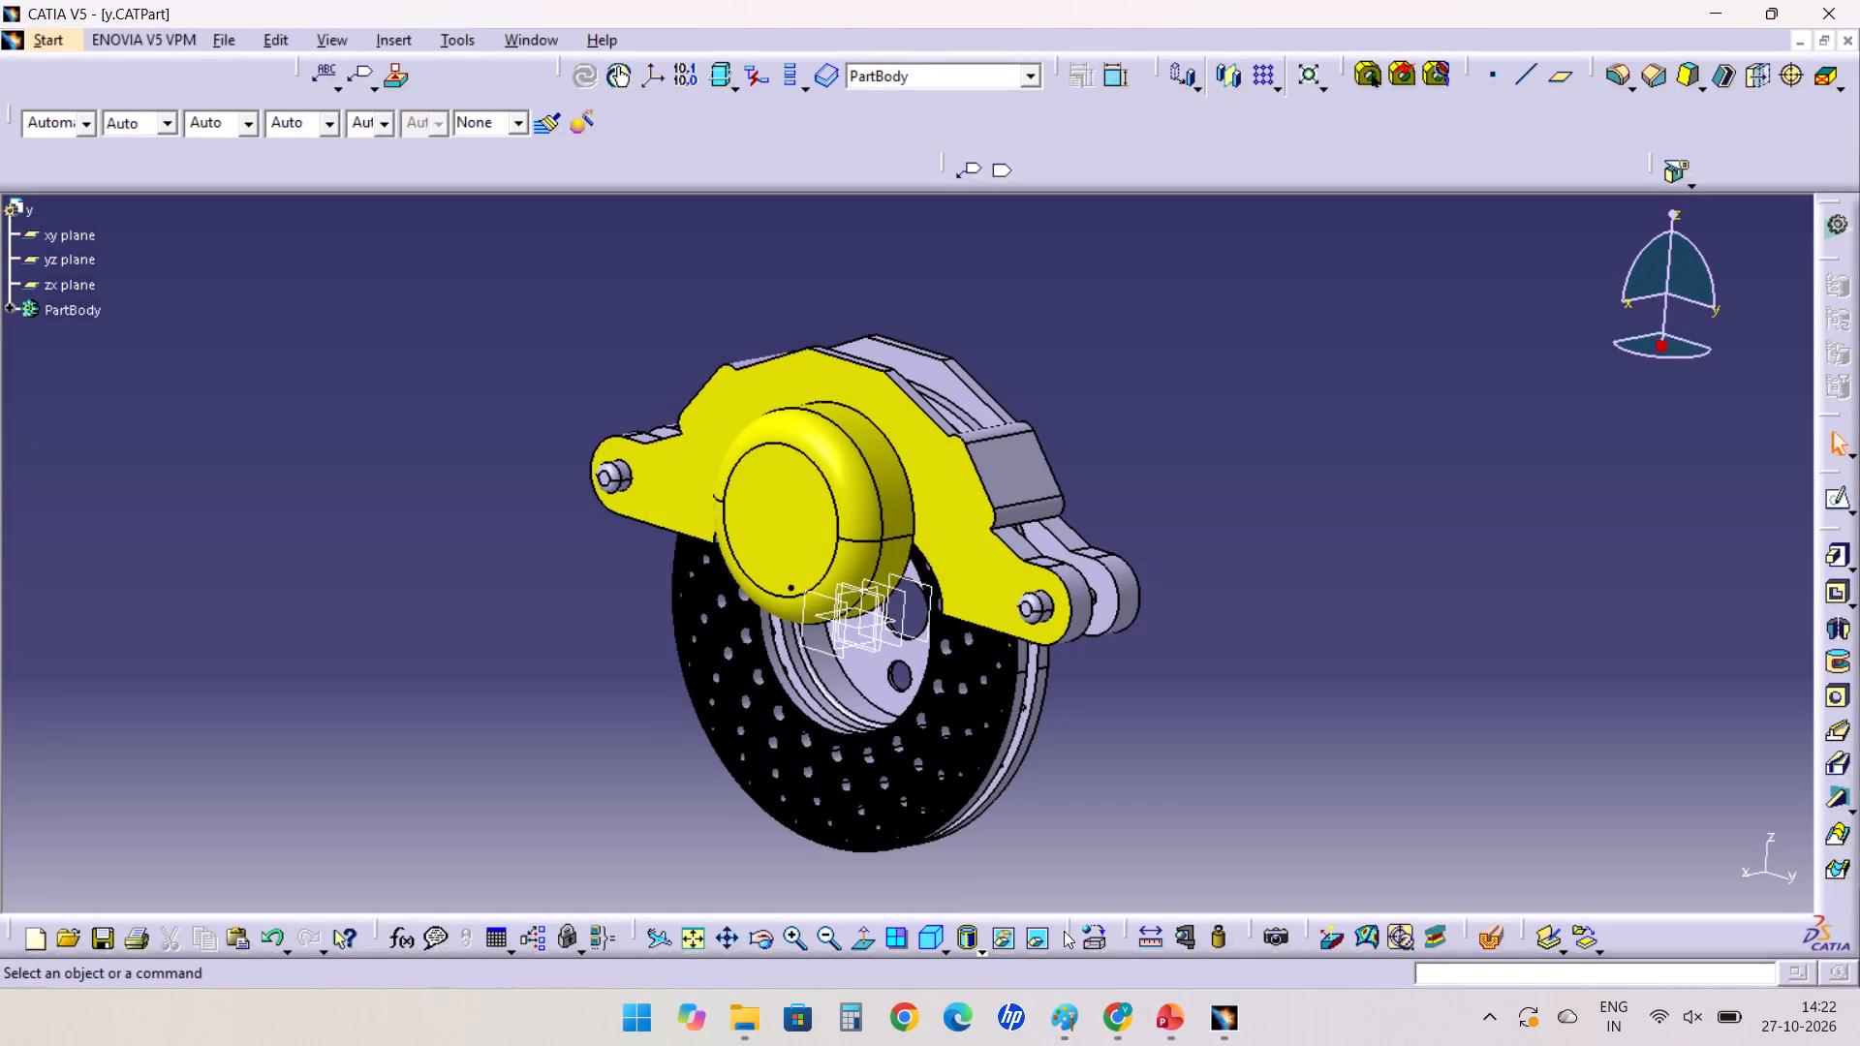
# Switch to File Explorer and copy the newest screenshot of the brake model from the Gallery.
pyautogui.click(644, 1032)
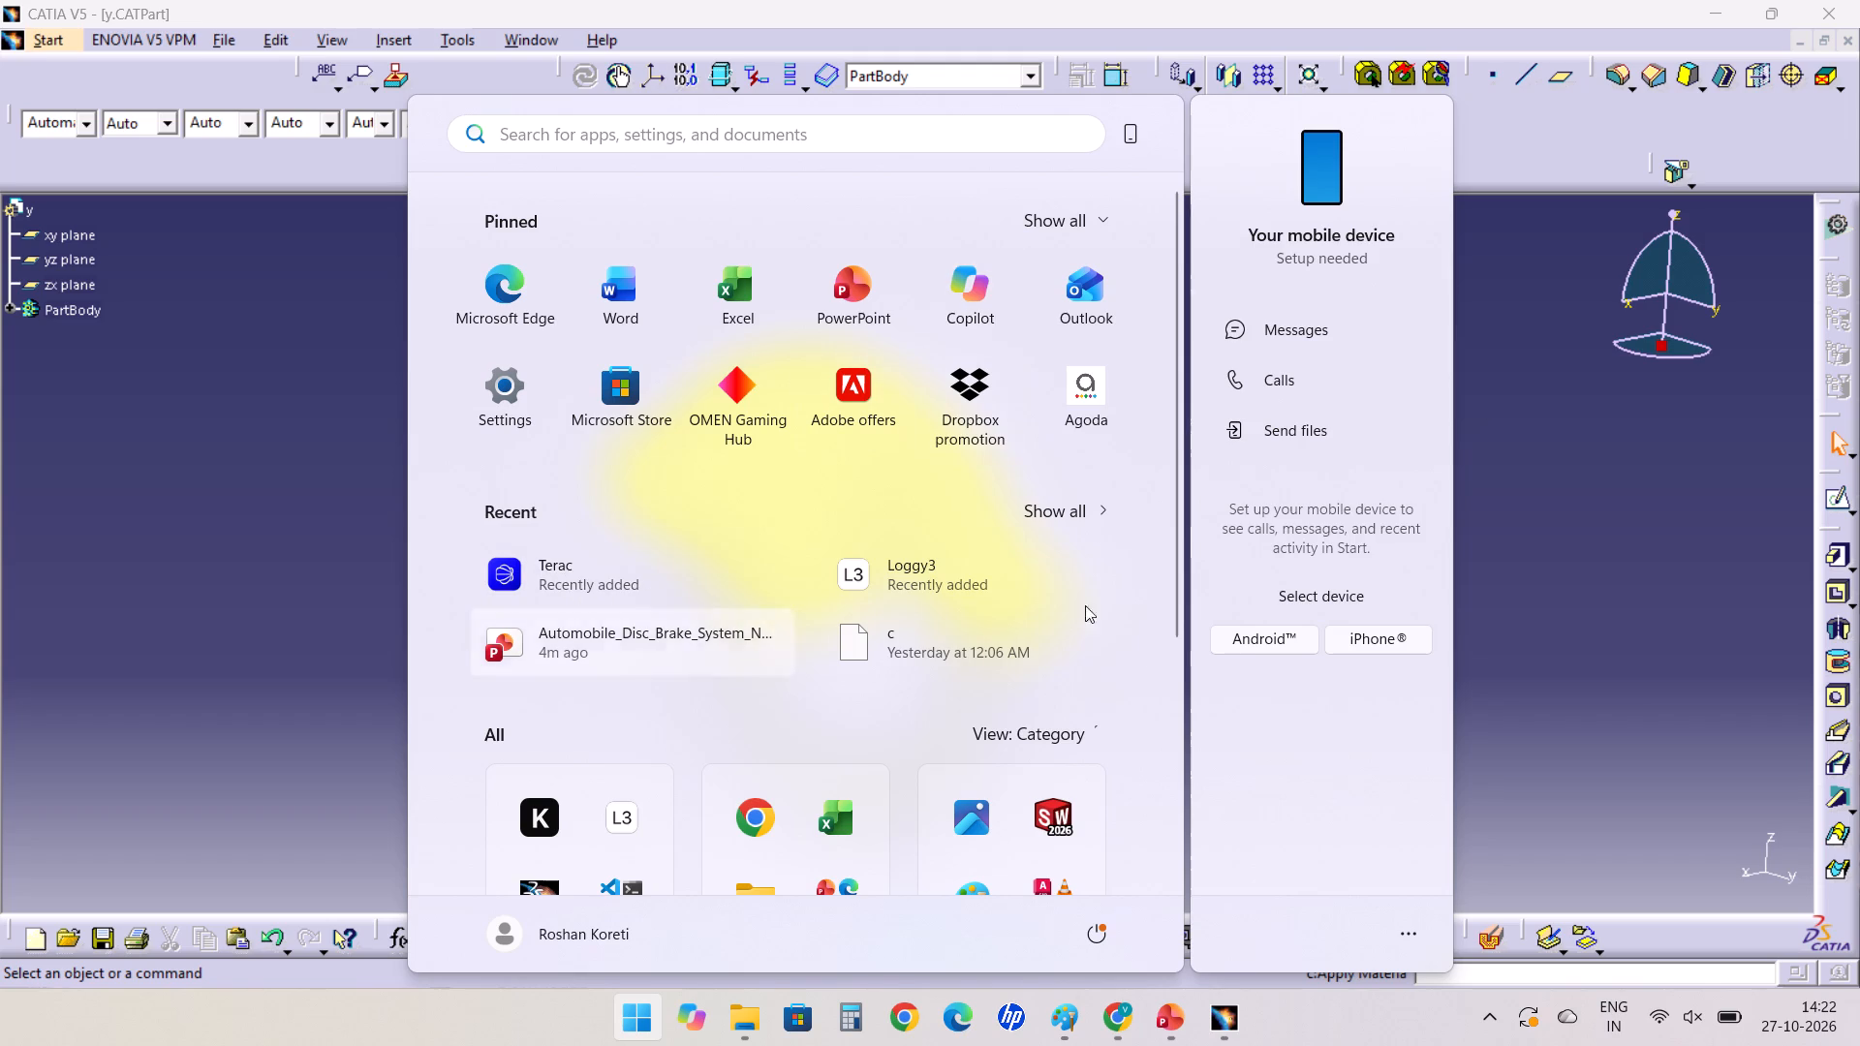
pyautogui.click(1725, 12)
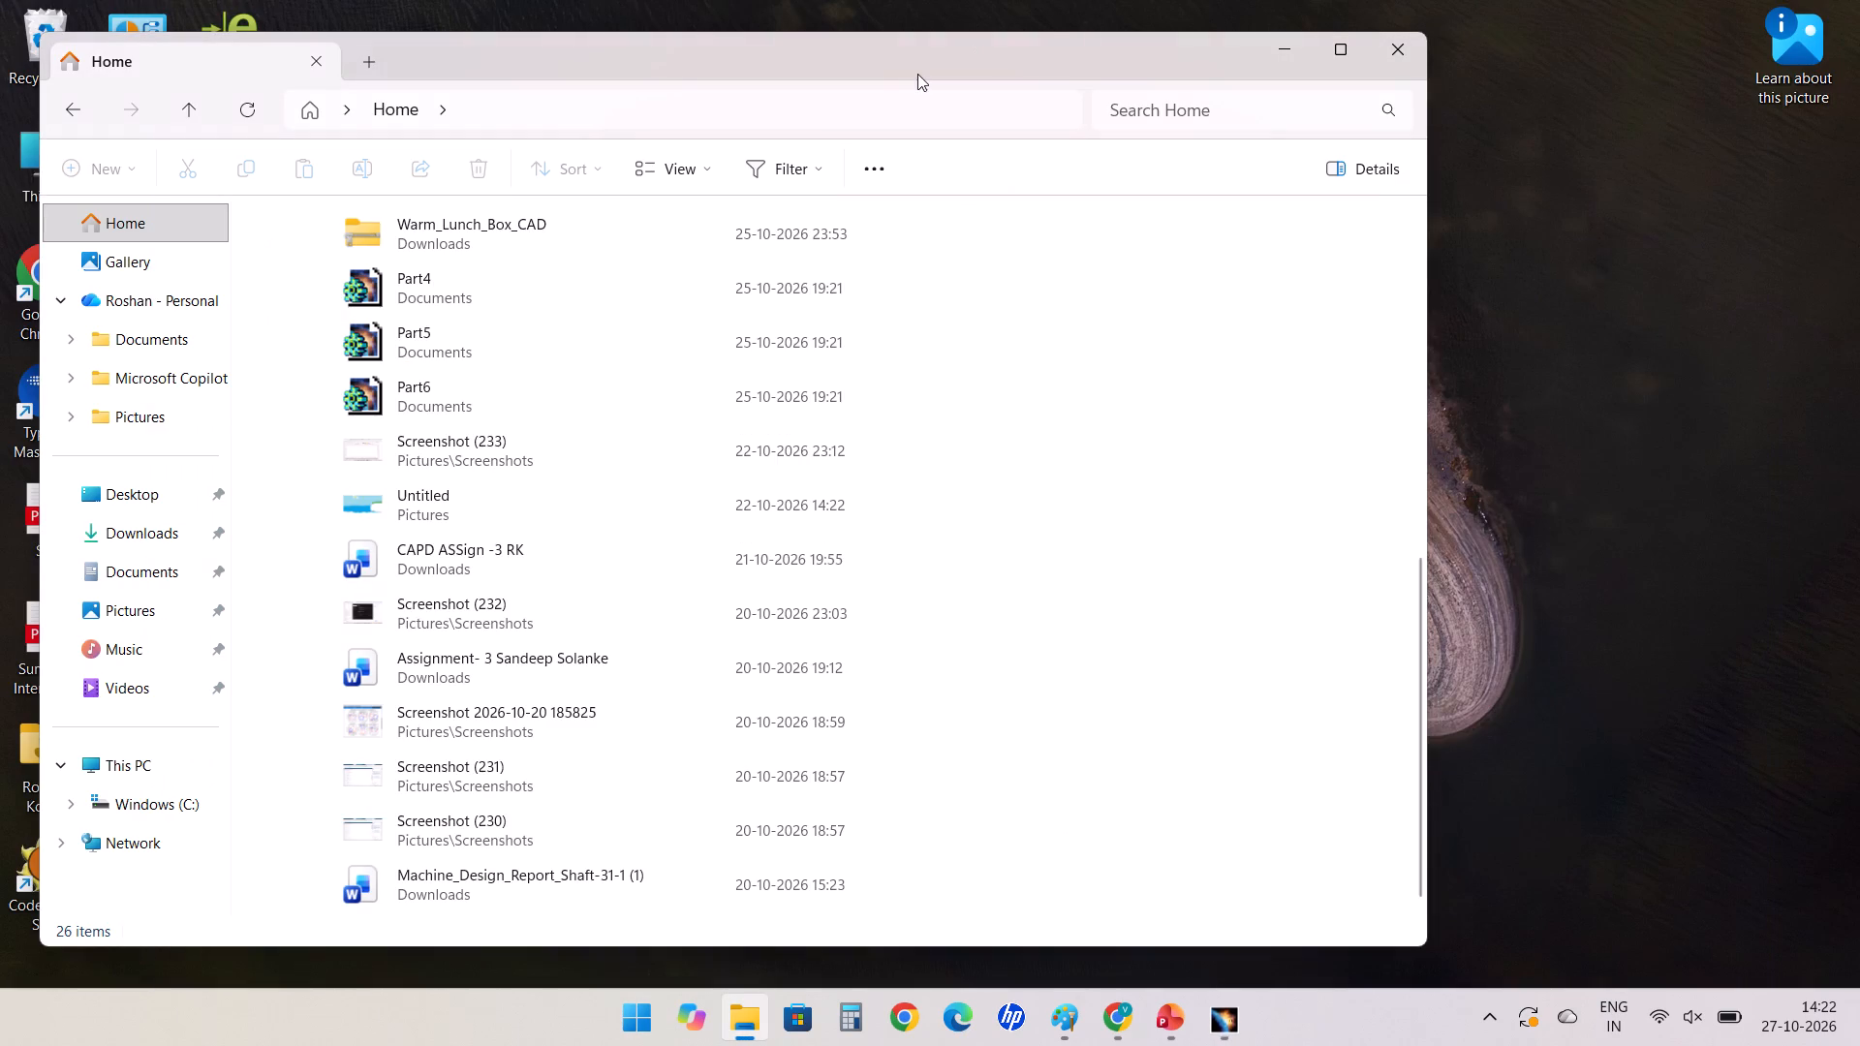
pyautogui.click(1271, 35)
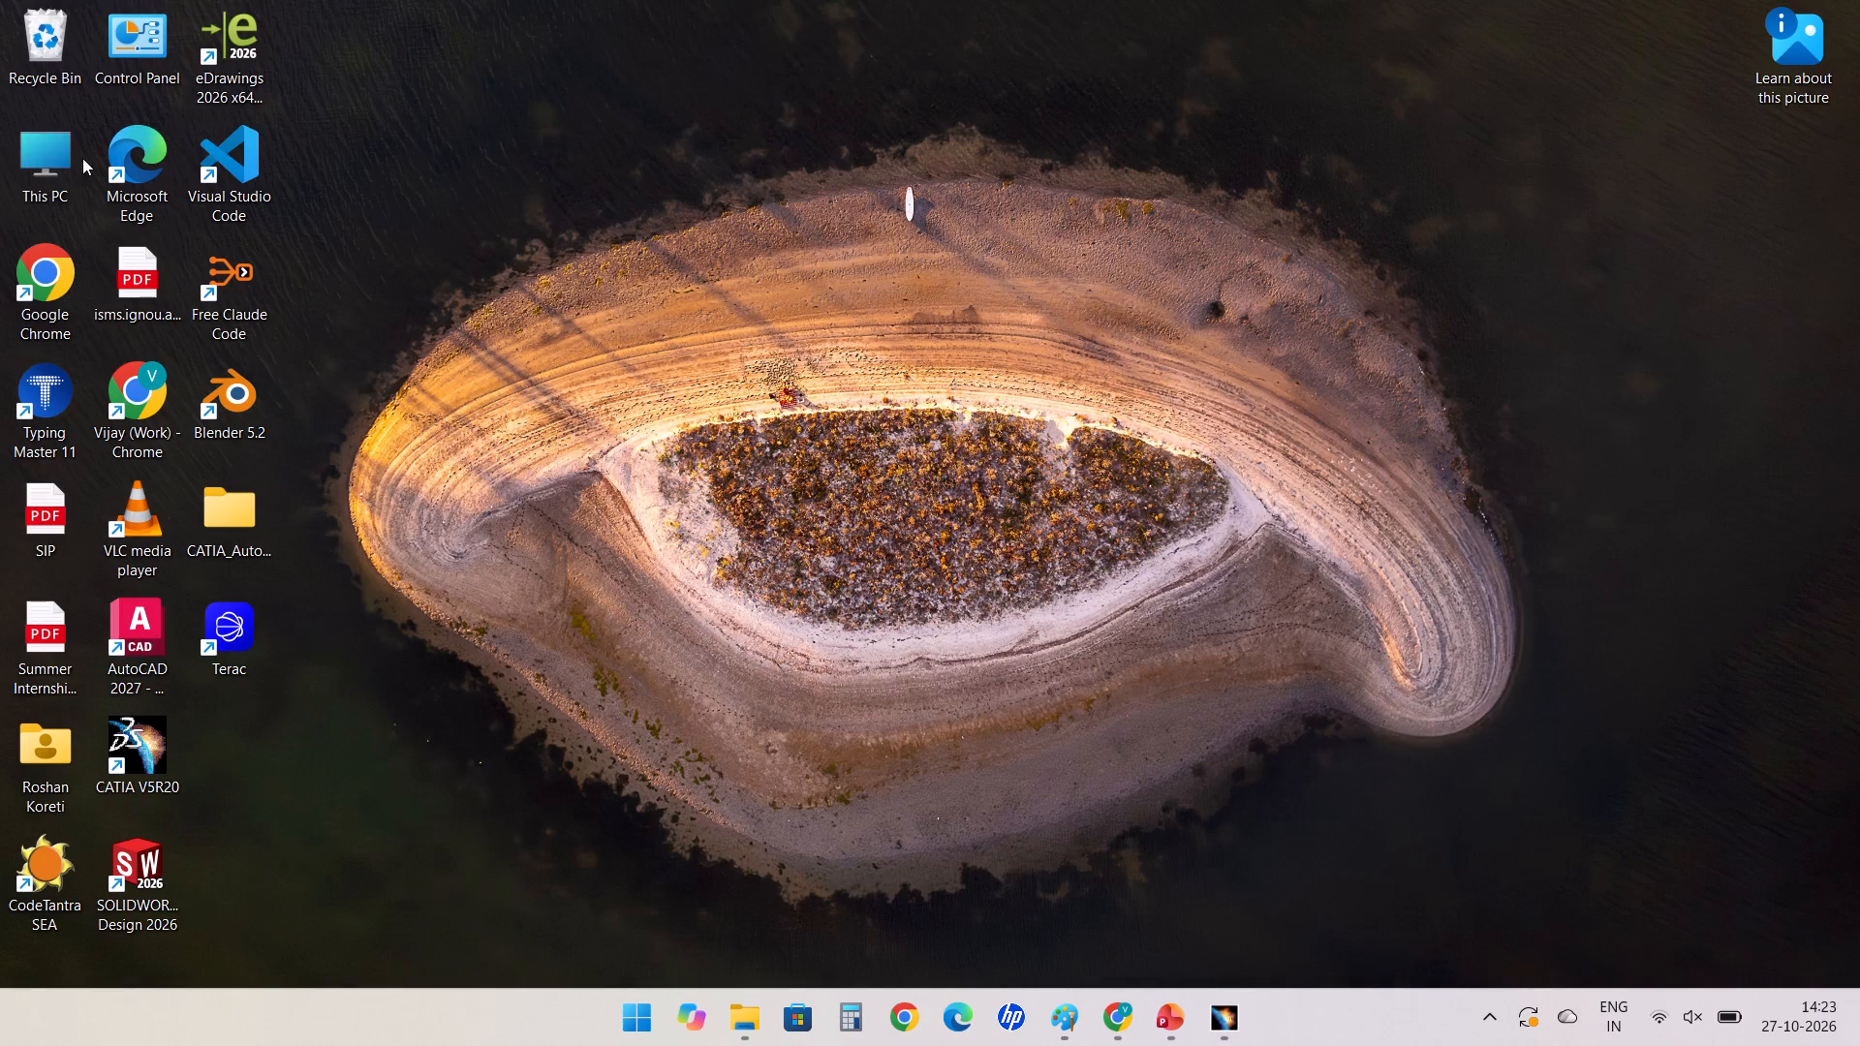
pyautogui.doubleClick(43, 168)
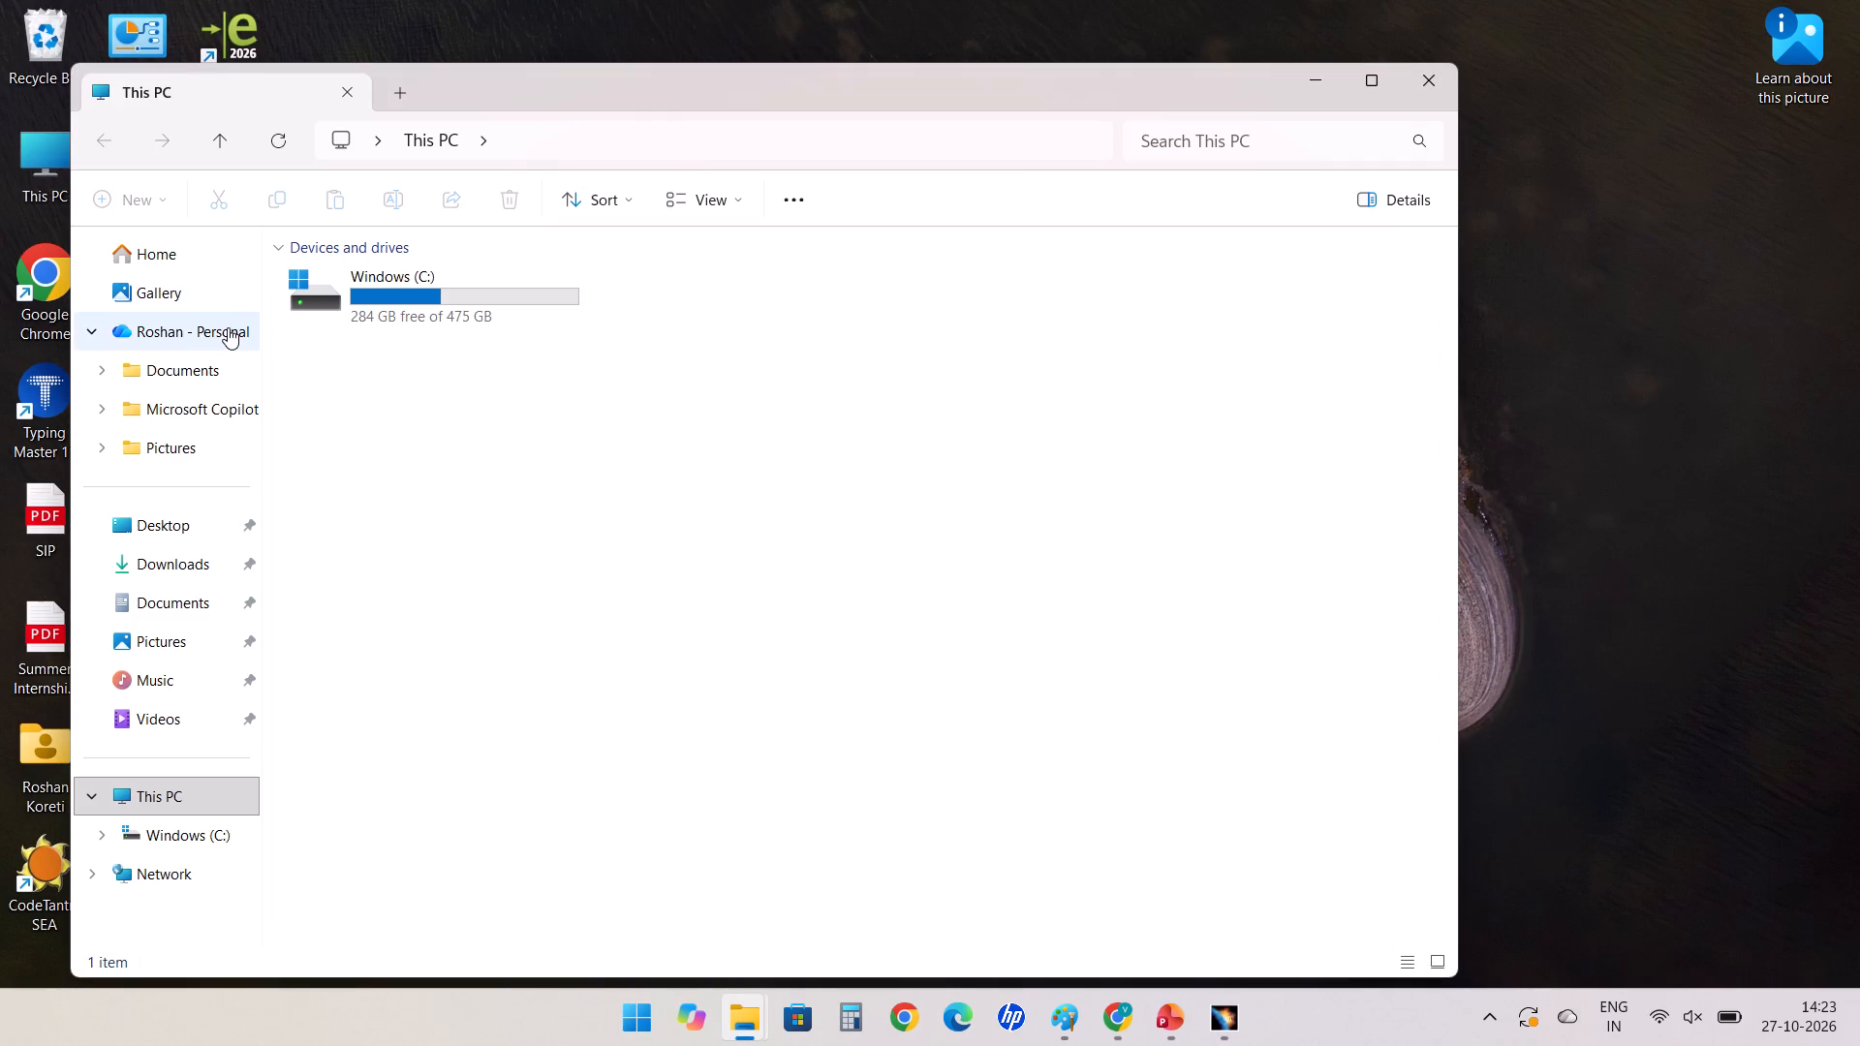
pyautogui.click(200, 295)
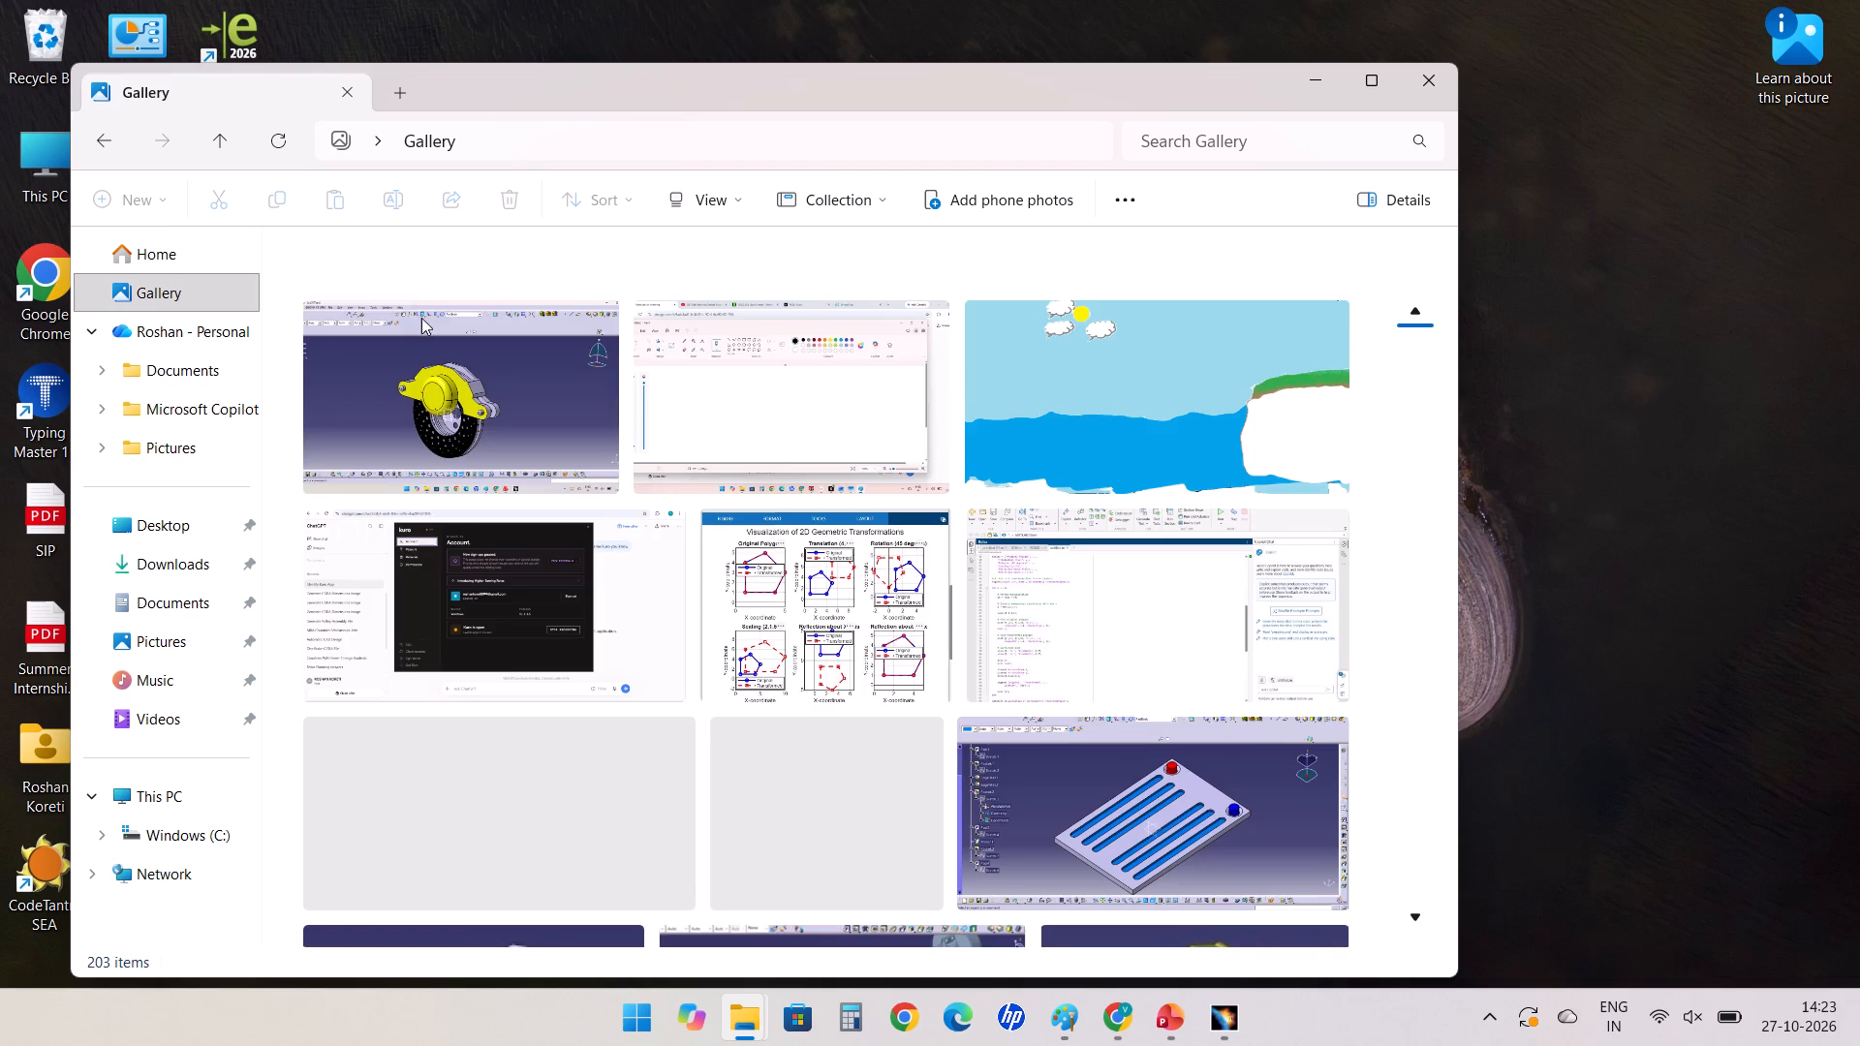
pyautogui.click(516, 362)
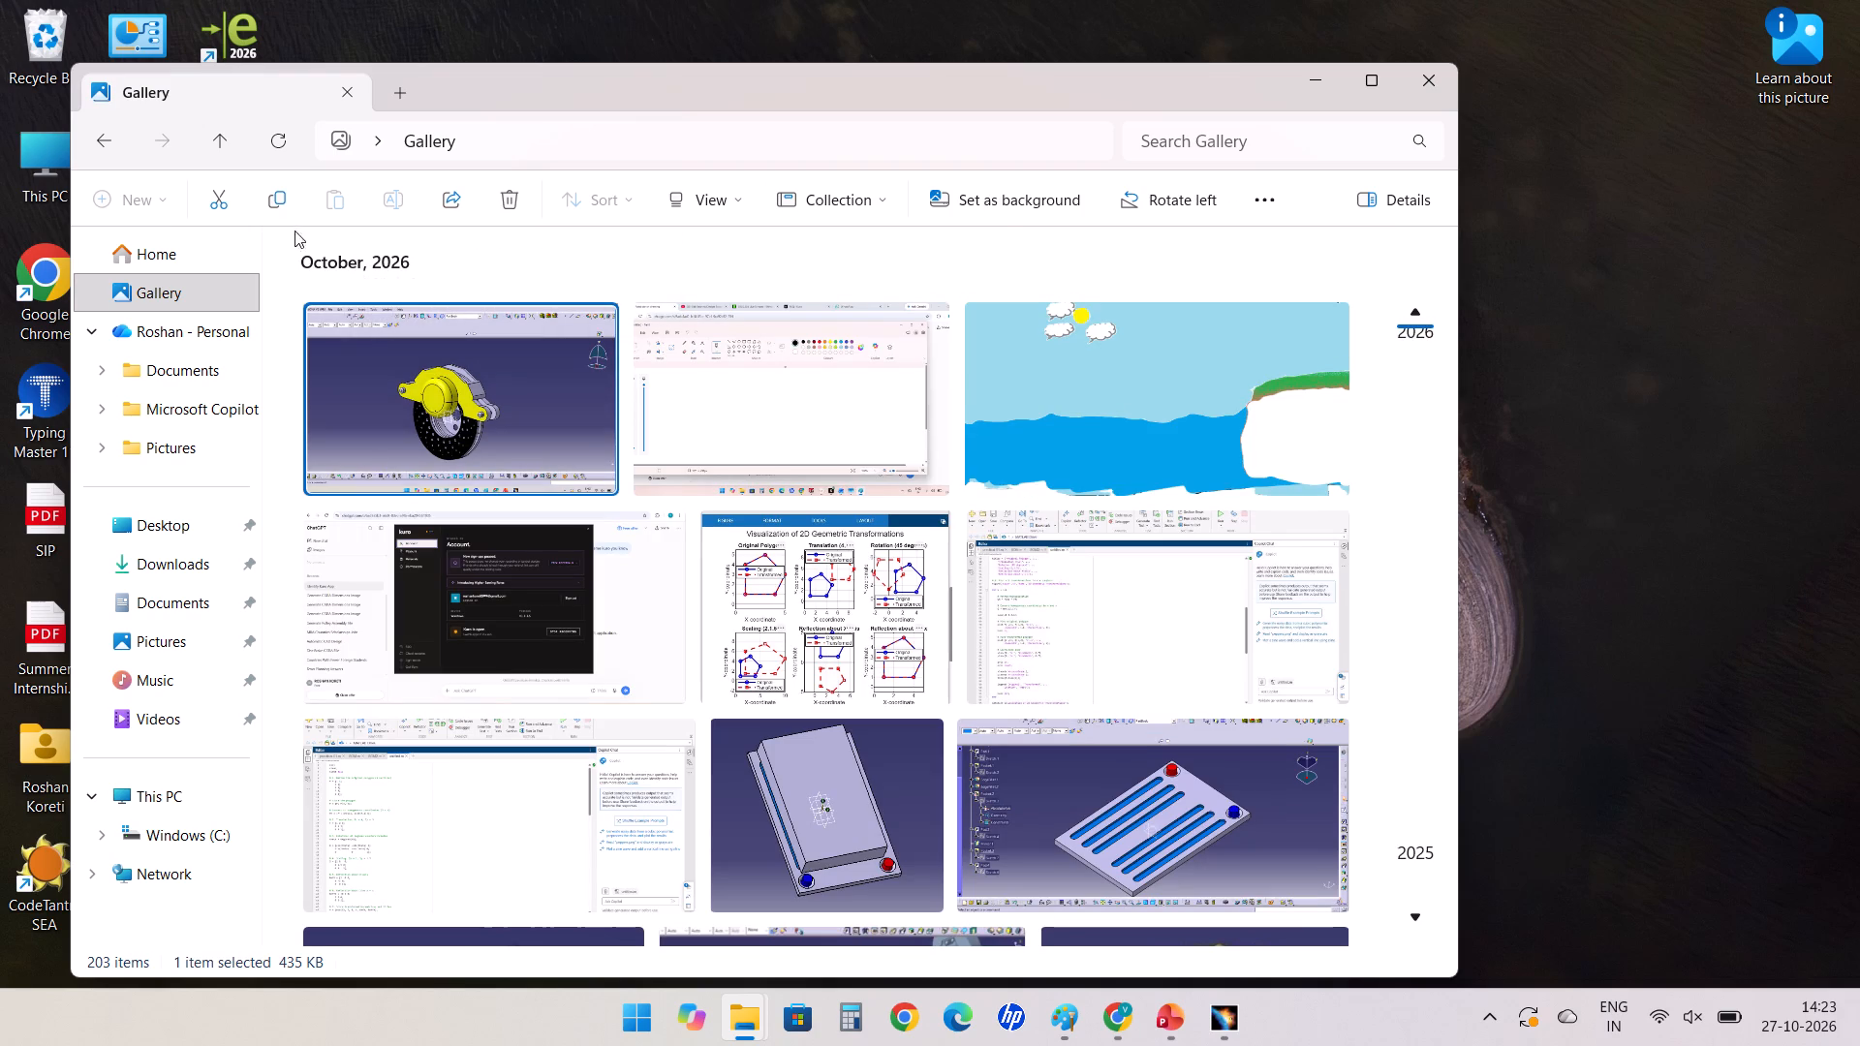
pyautogui.click(261, 189)
pyautogui.click(1325, 84)
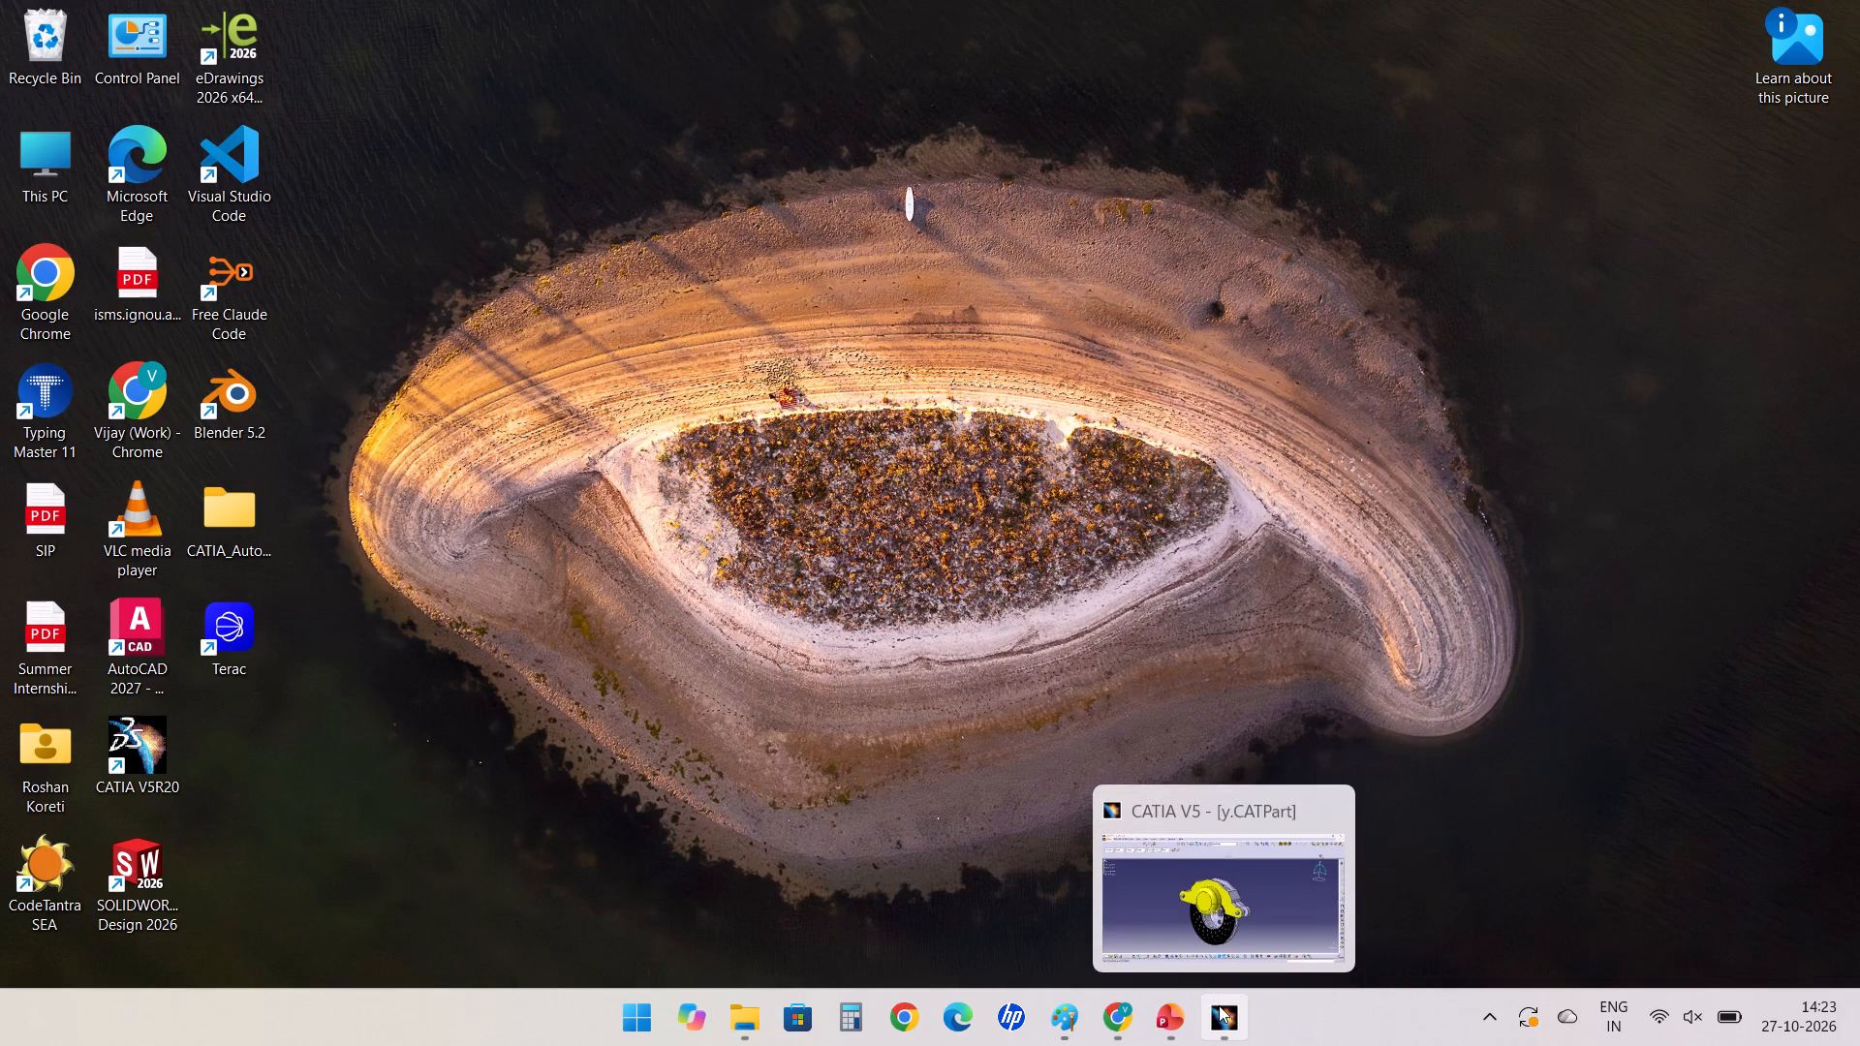
# Switch to the Automobile Disc Brake System presentation in PowerPoint and paste the copied screenshot onto slide 9, Assembly, Exploded View & Drawings.
pyautogui.click(1201, 932)
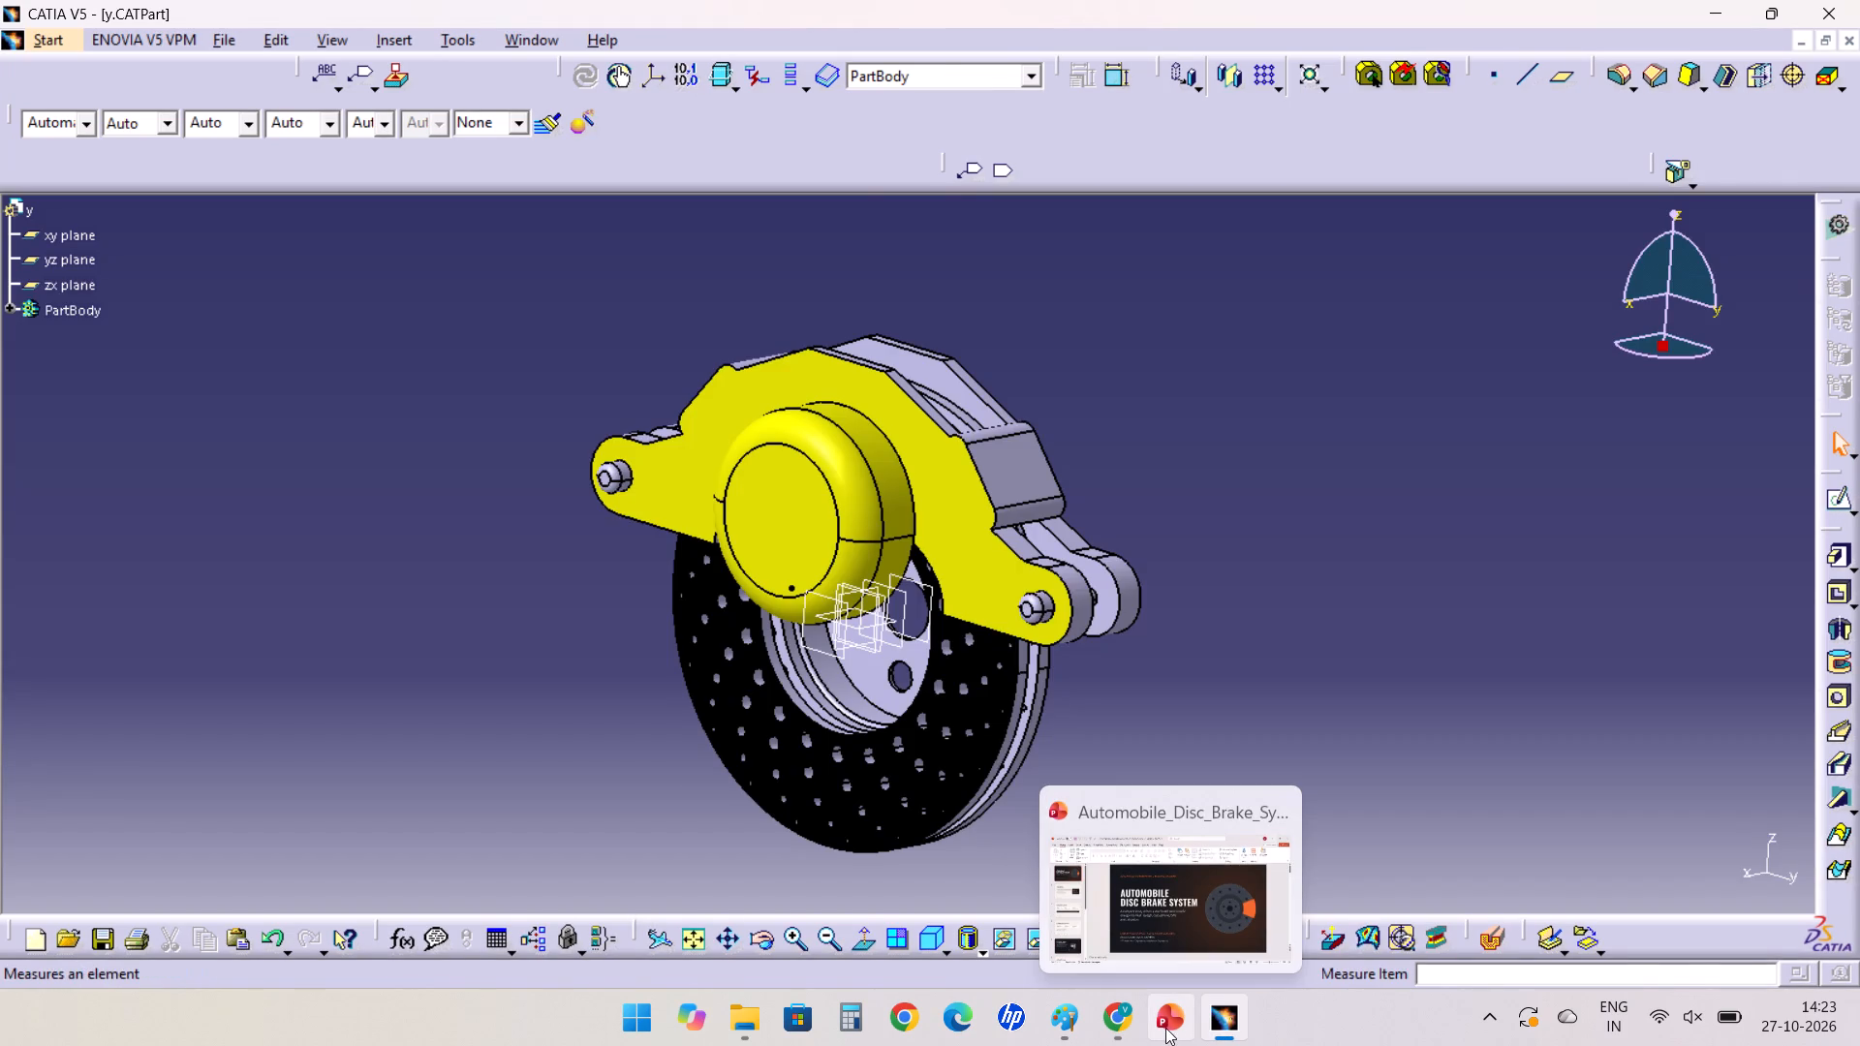
pyautogui.click(1162, 940)
pyautogui.scroll(-1, 193, 687)
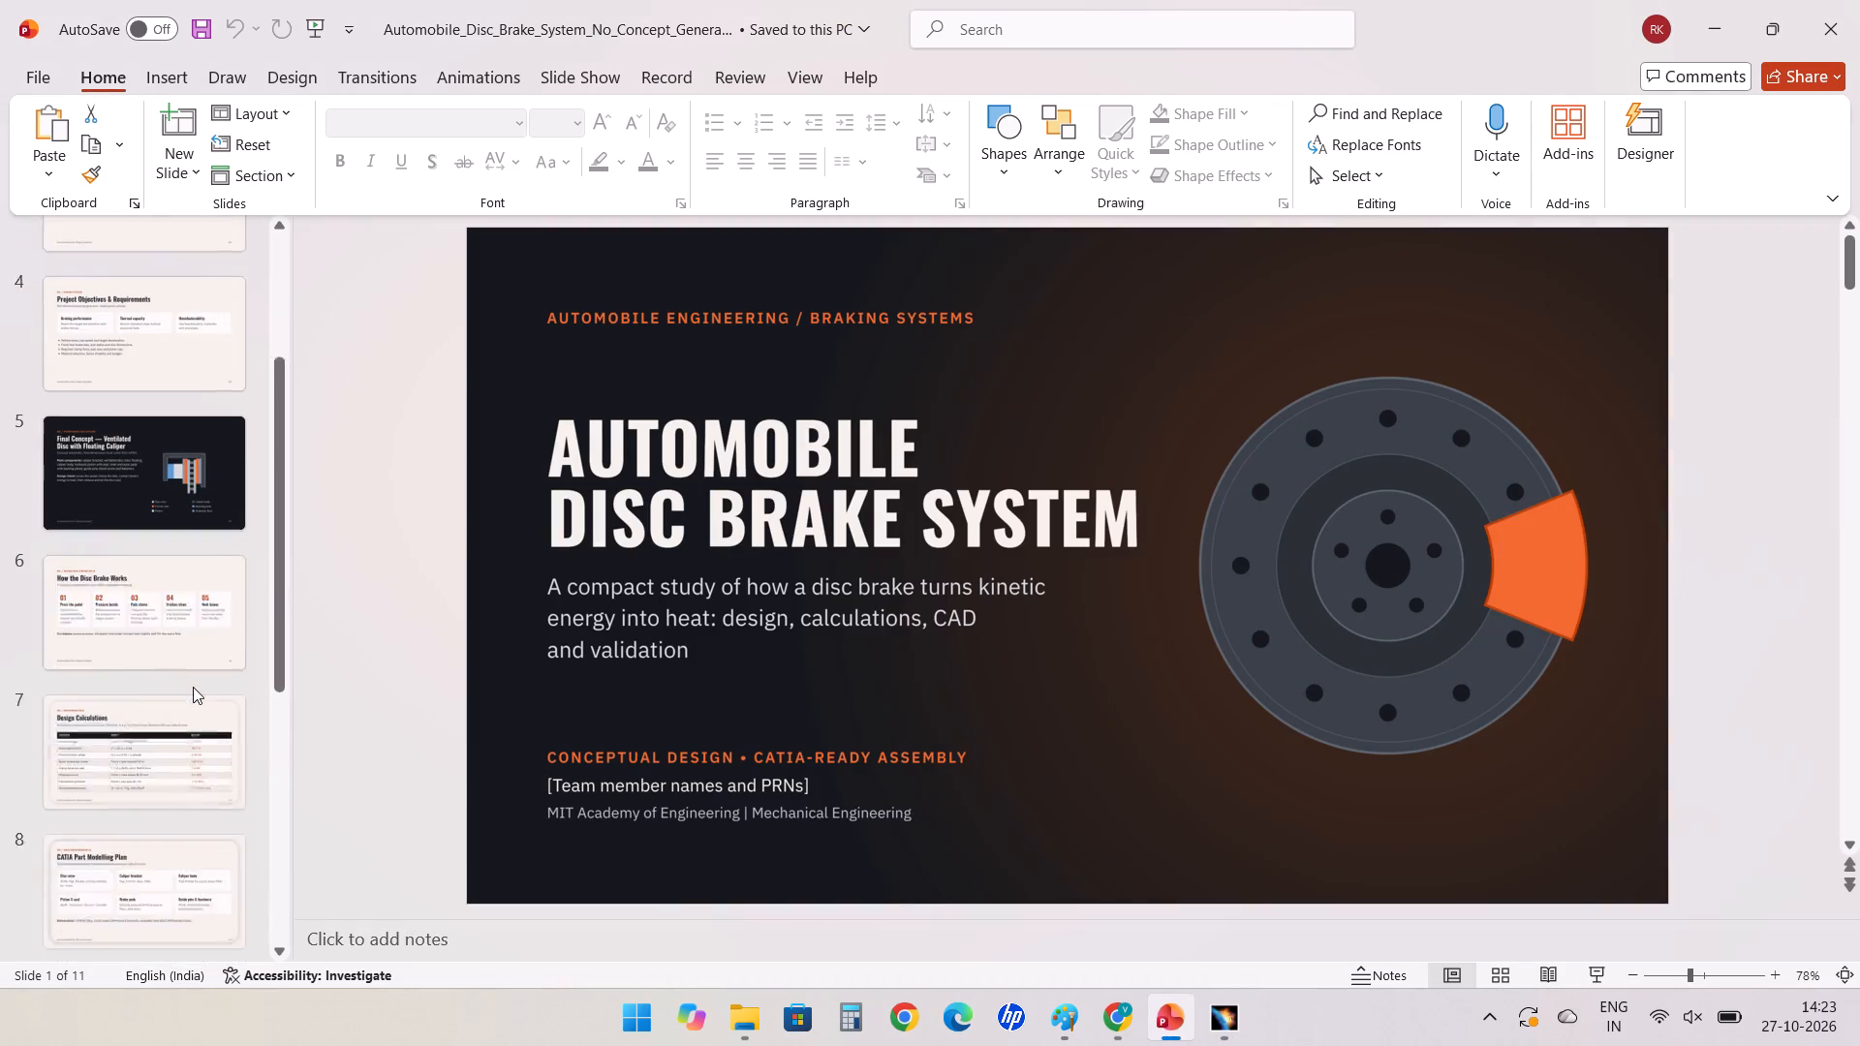
pyautogui.scroll(-6, 181, 632)
pyautogui.click(186, 608)
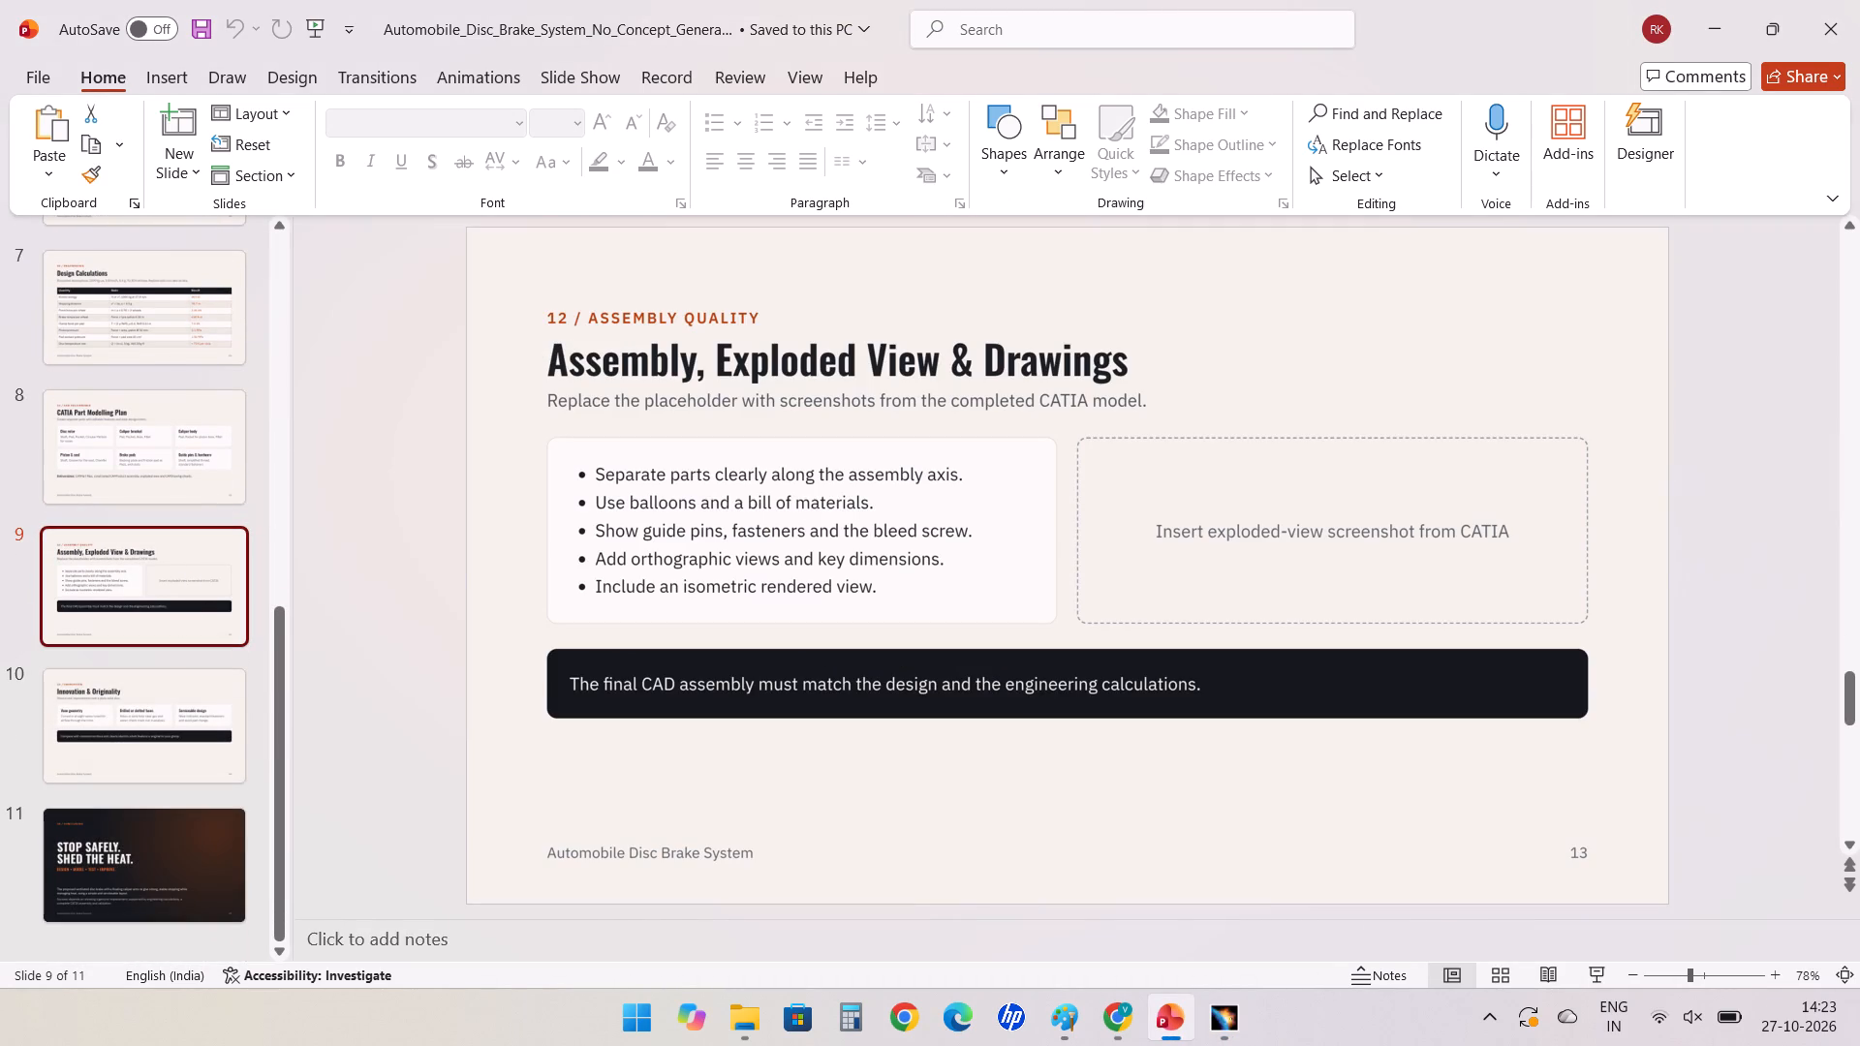
pyautogui.click(1254, 532)
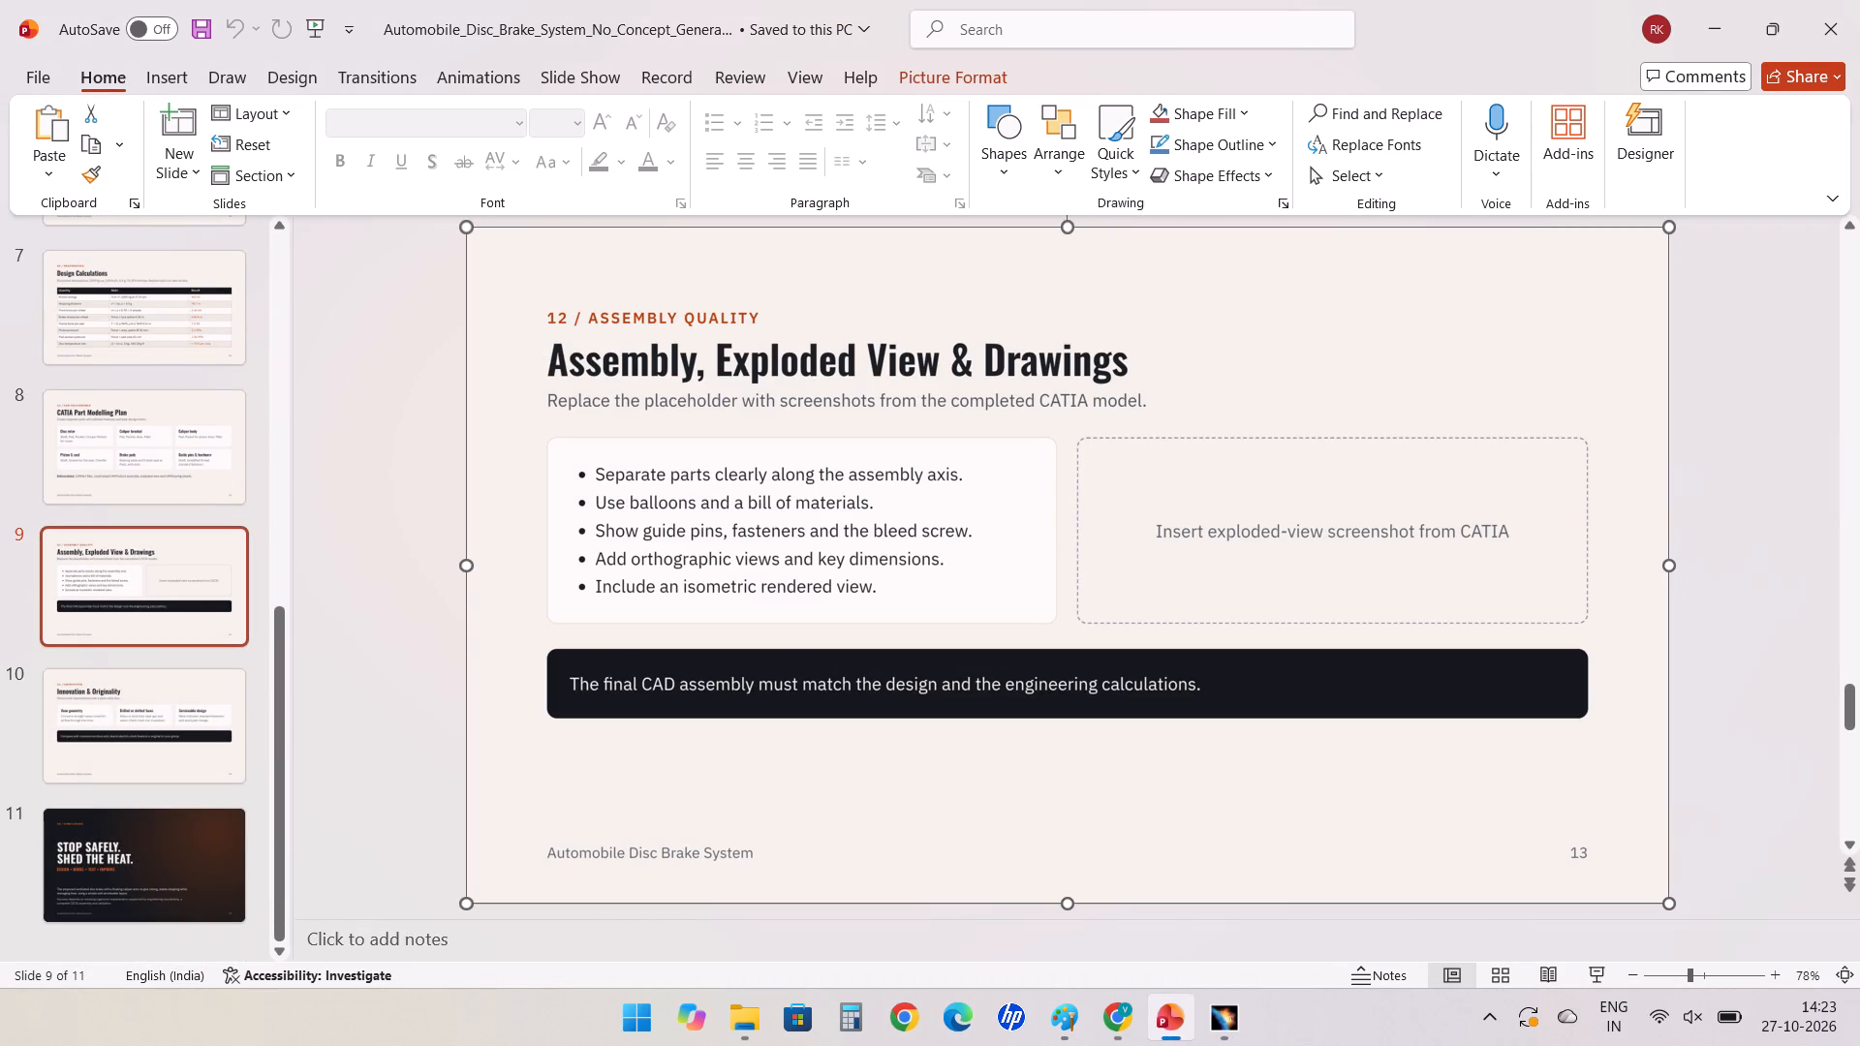
pyautogui.hotkey('ctrl', 'v')
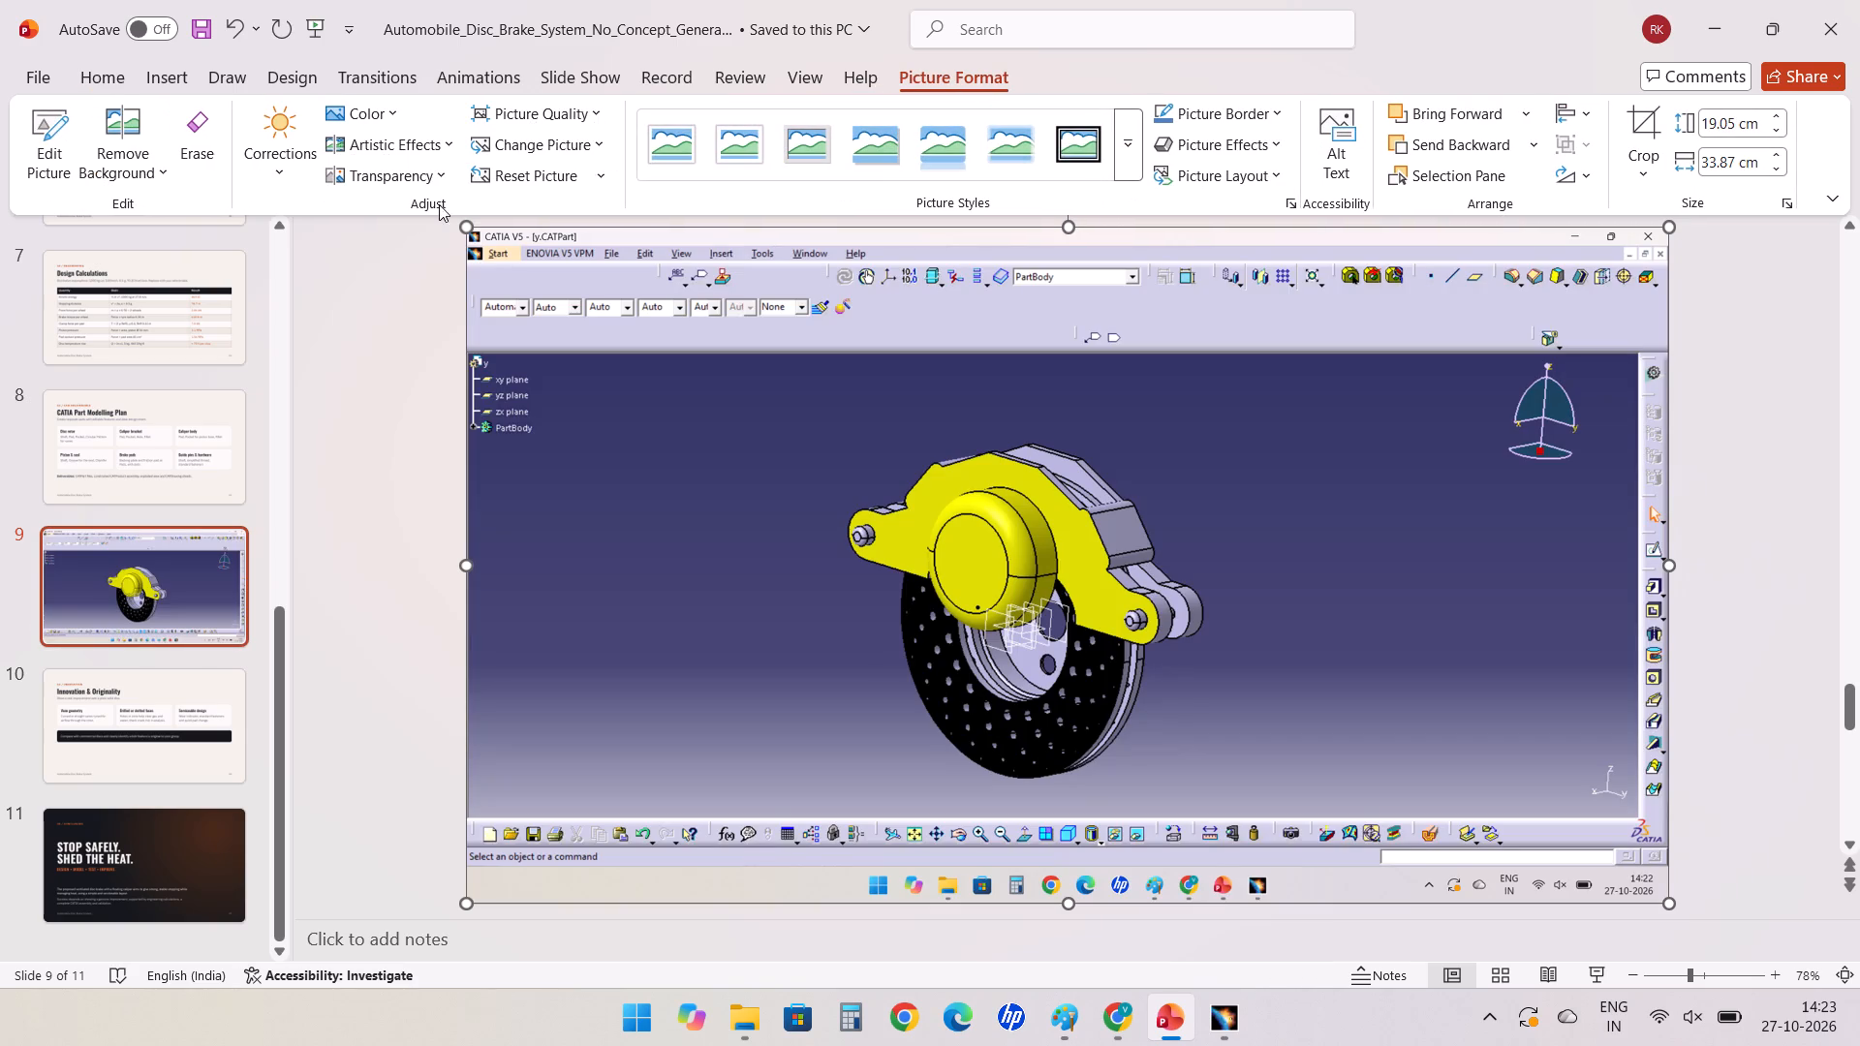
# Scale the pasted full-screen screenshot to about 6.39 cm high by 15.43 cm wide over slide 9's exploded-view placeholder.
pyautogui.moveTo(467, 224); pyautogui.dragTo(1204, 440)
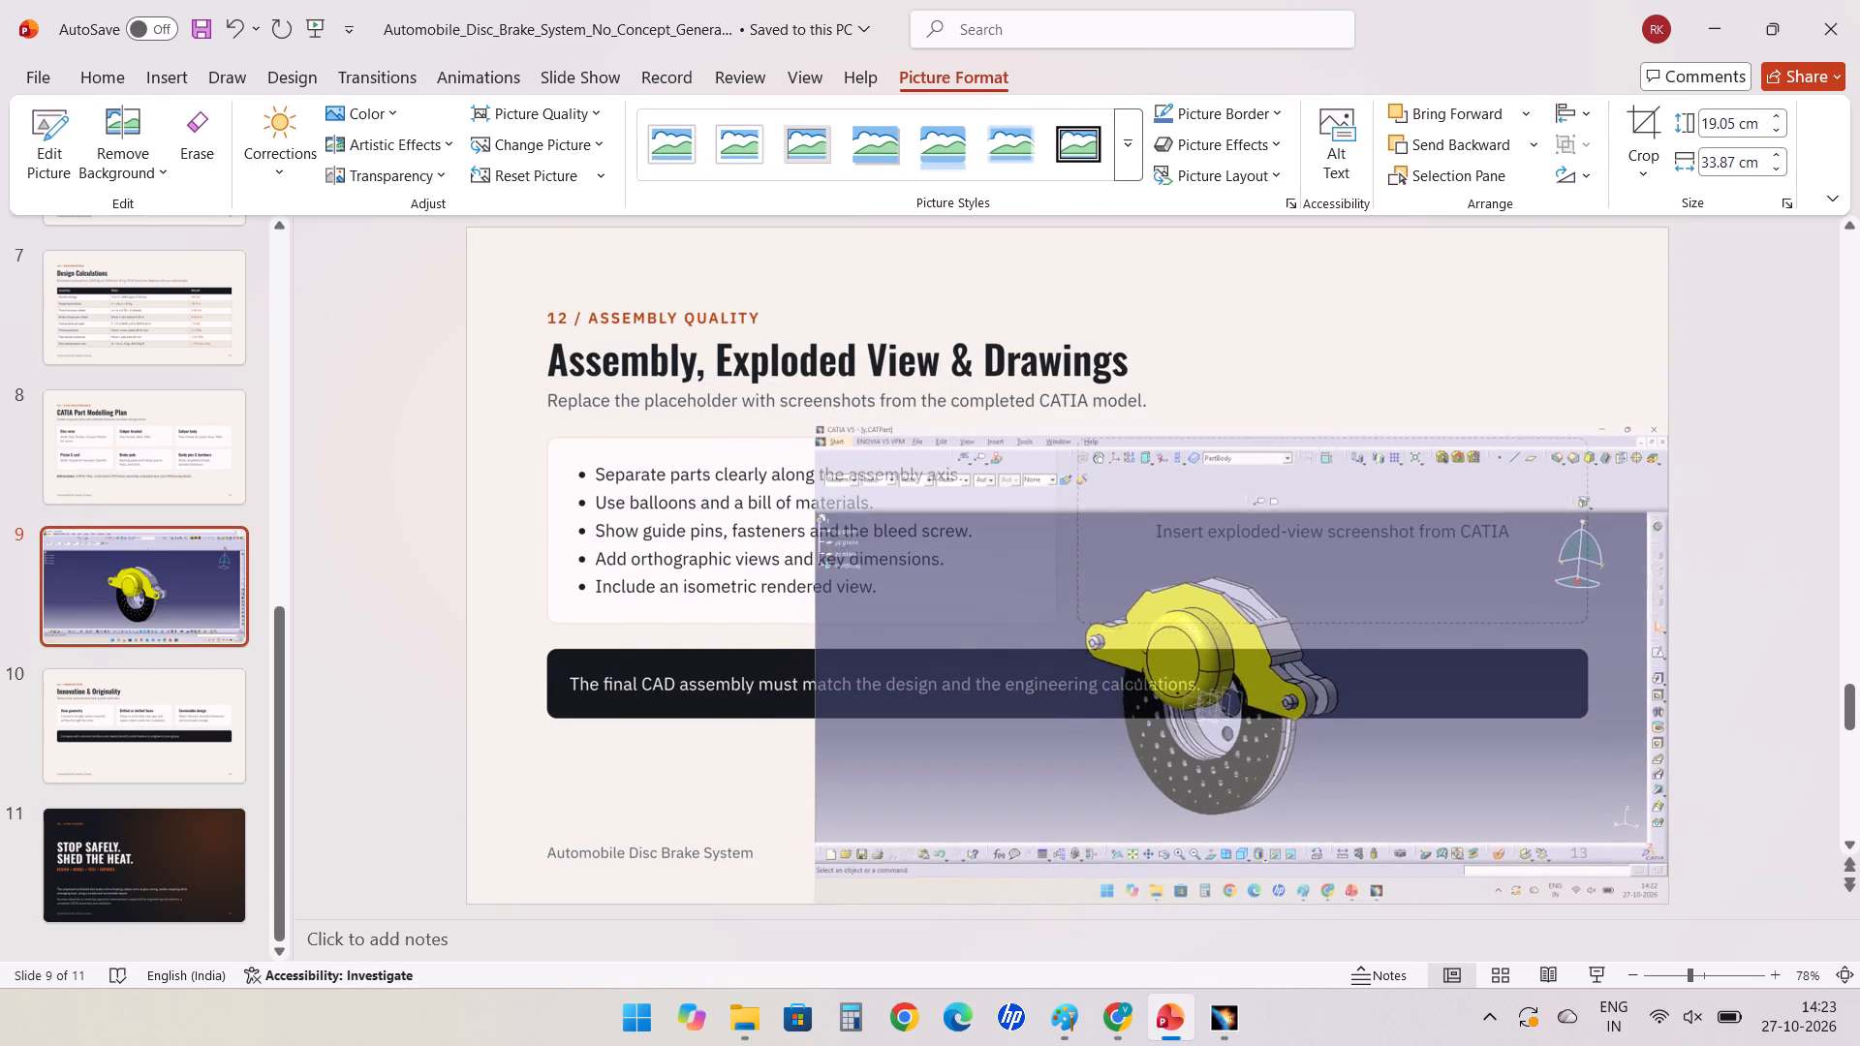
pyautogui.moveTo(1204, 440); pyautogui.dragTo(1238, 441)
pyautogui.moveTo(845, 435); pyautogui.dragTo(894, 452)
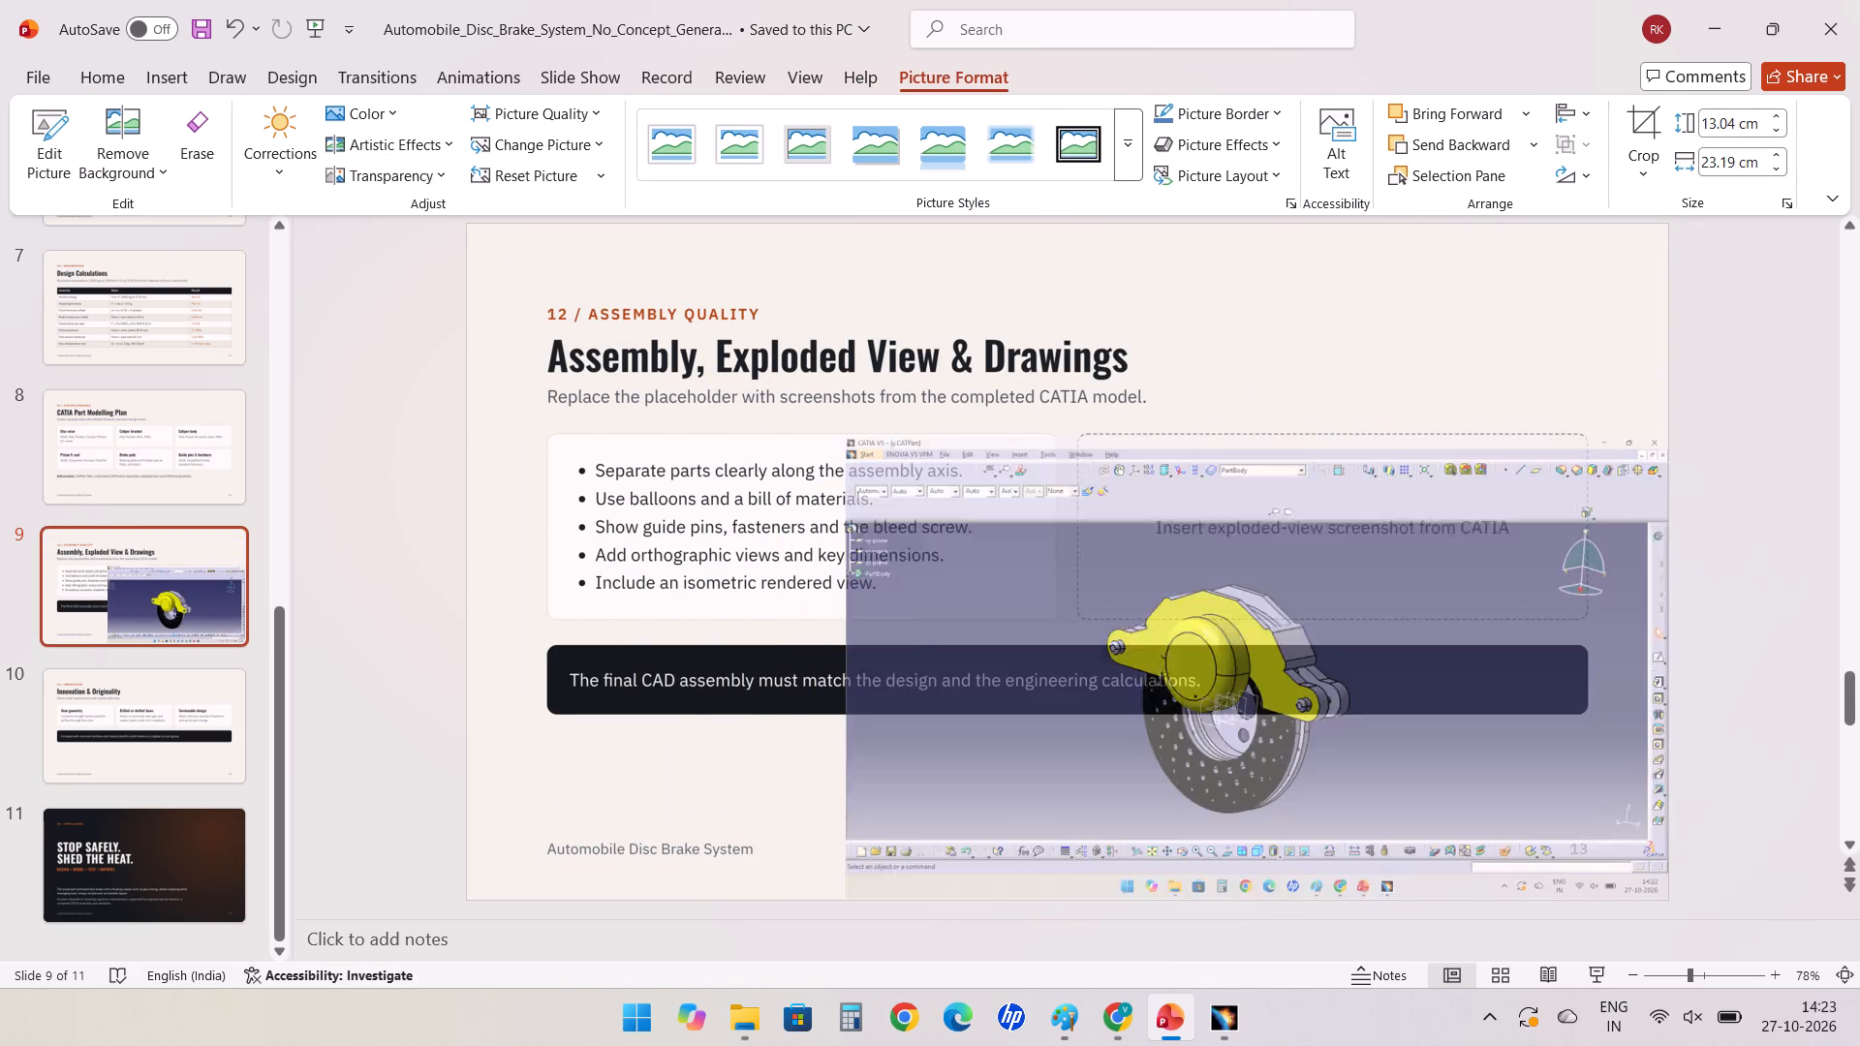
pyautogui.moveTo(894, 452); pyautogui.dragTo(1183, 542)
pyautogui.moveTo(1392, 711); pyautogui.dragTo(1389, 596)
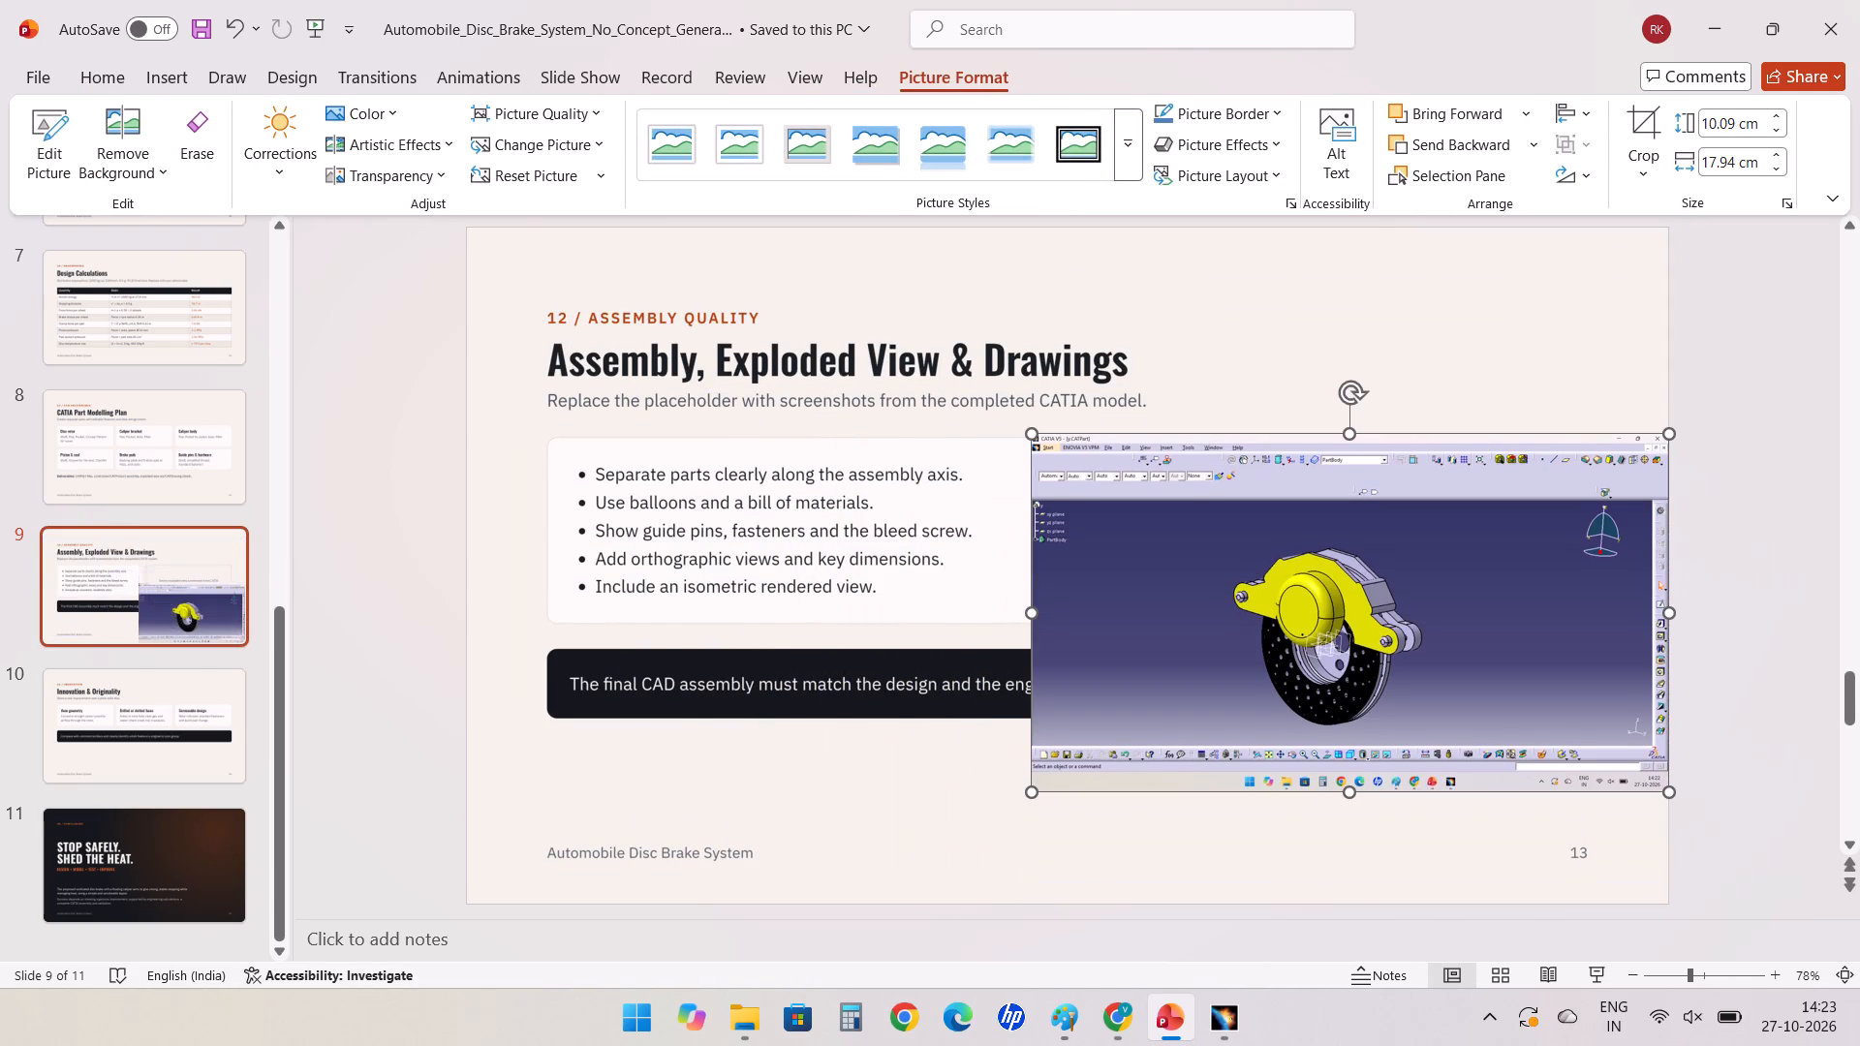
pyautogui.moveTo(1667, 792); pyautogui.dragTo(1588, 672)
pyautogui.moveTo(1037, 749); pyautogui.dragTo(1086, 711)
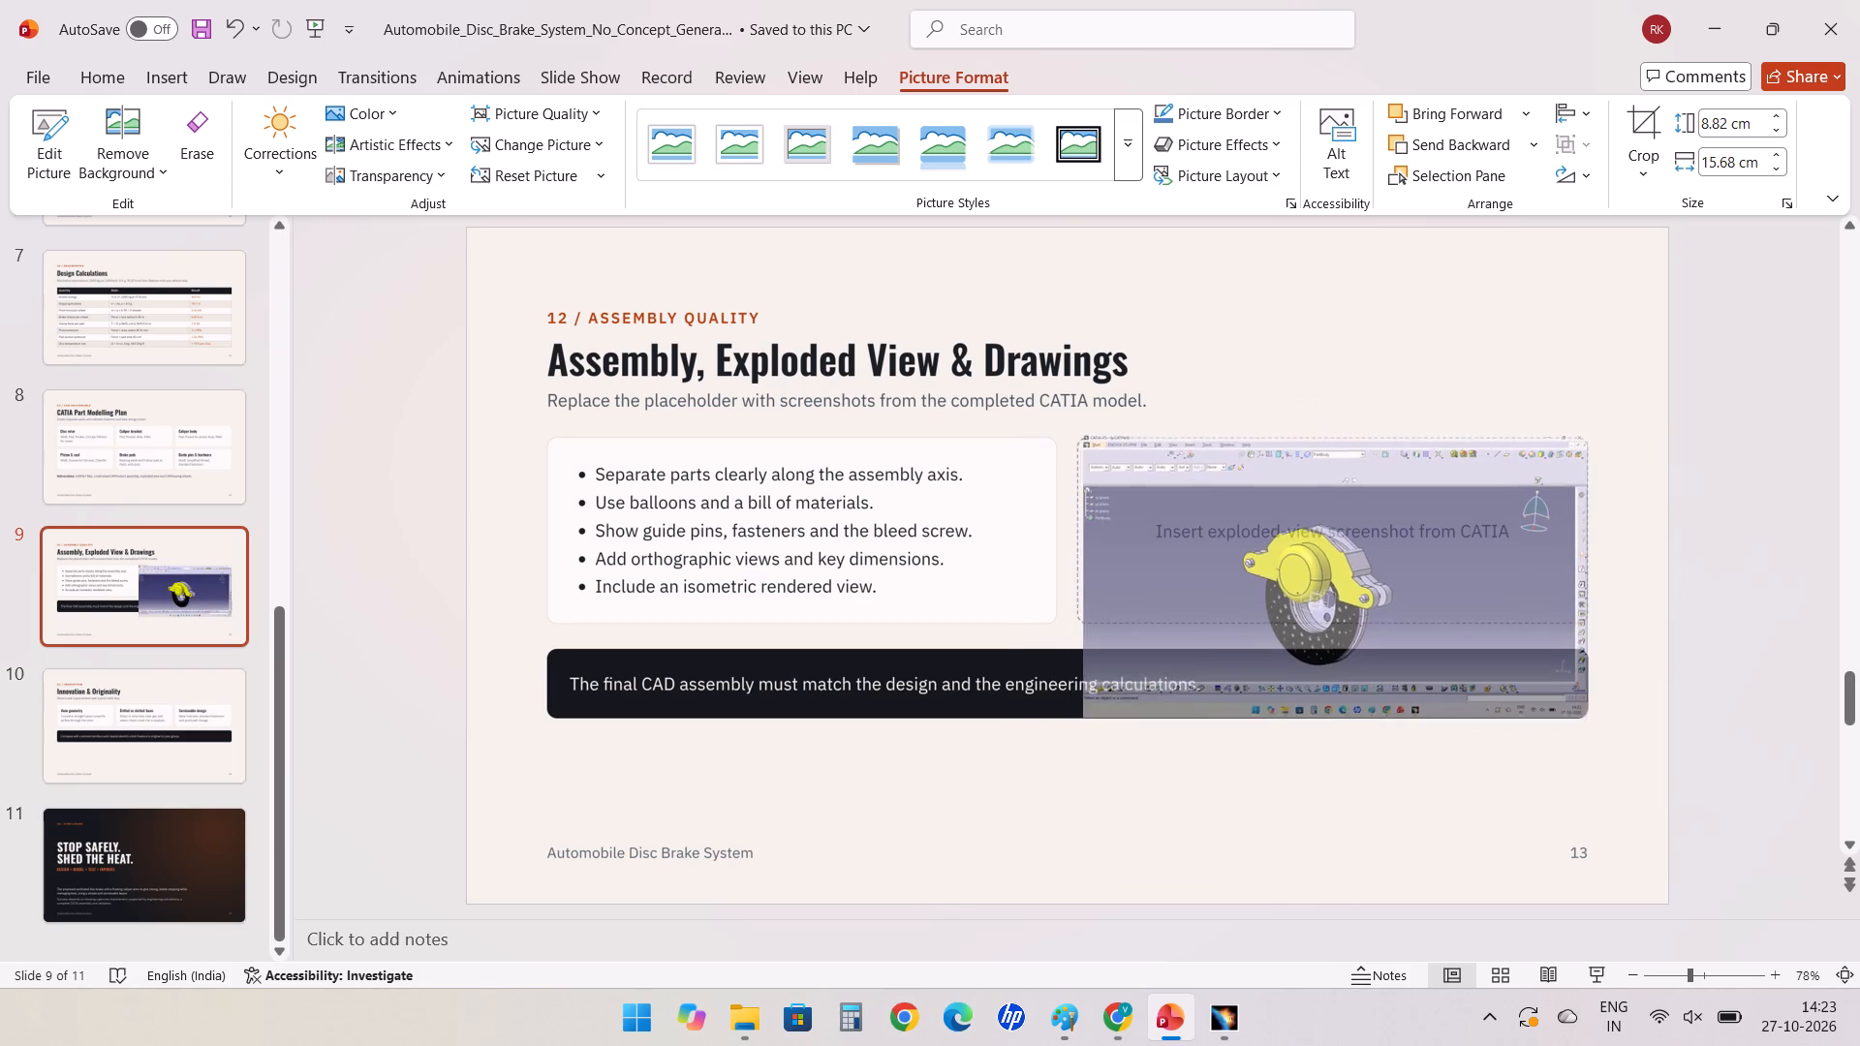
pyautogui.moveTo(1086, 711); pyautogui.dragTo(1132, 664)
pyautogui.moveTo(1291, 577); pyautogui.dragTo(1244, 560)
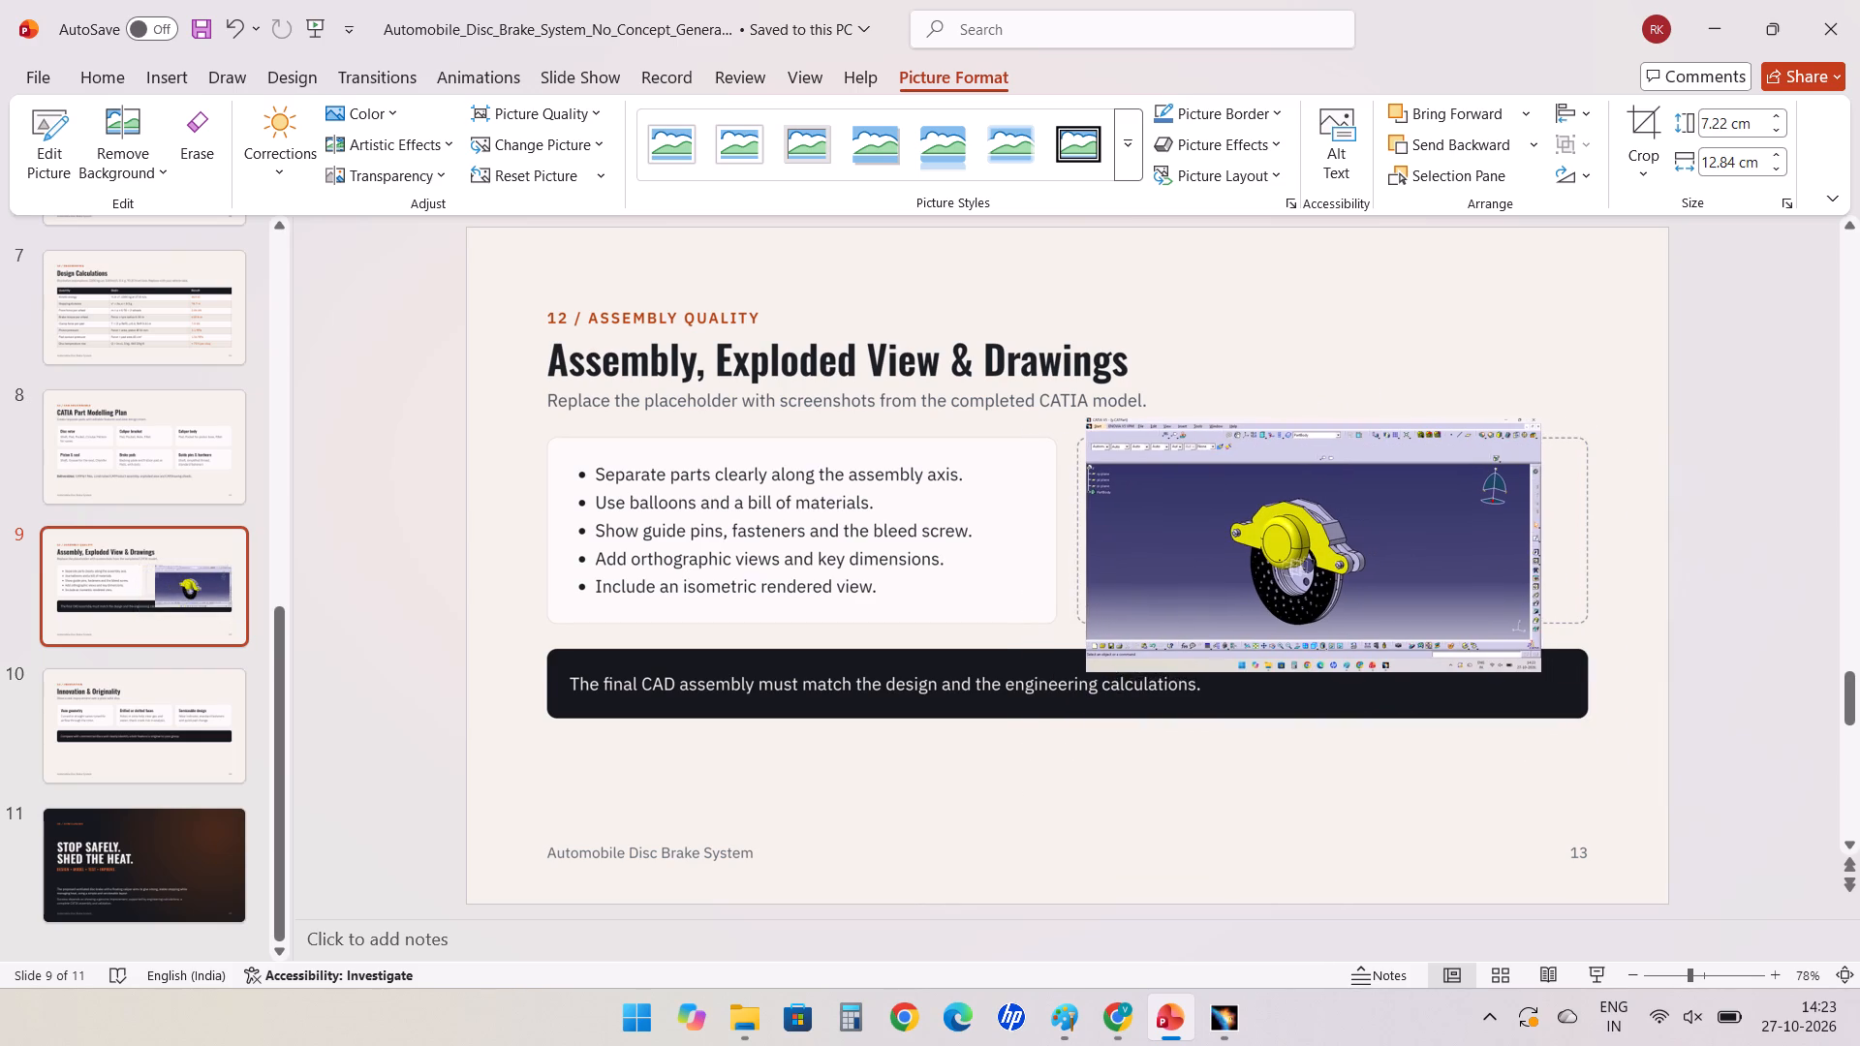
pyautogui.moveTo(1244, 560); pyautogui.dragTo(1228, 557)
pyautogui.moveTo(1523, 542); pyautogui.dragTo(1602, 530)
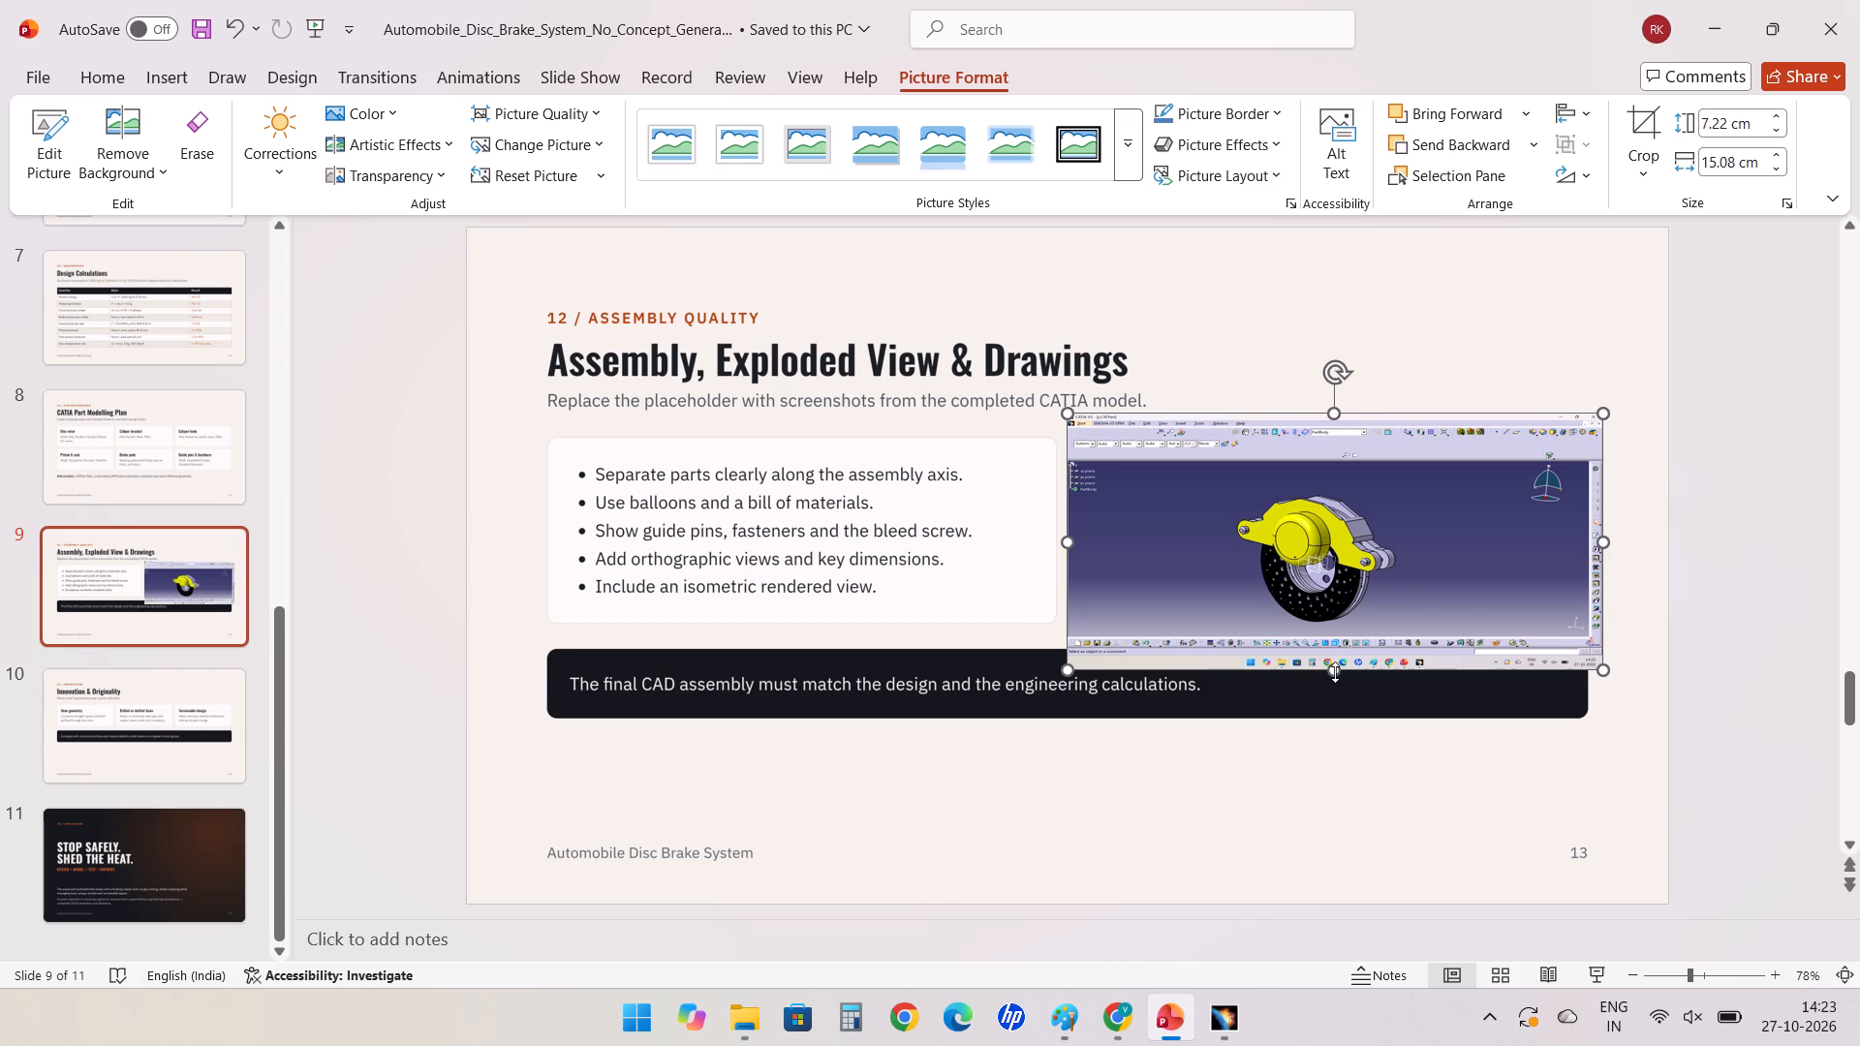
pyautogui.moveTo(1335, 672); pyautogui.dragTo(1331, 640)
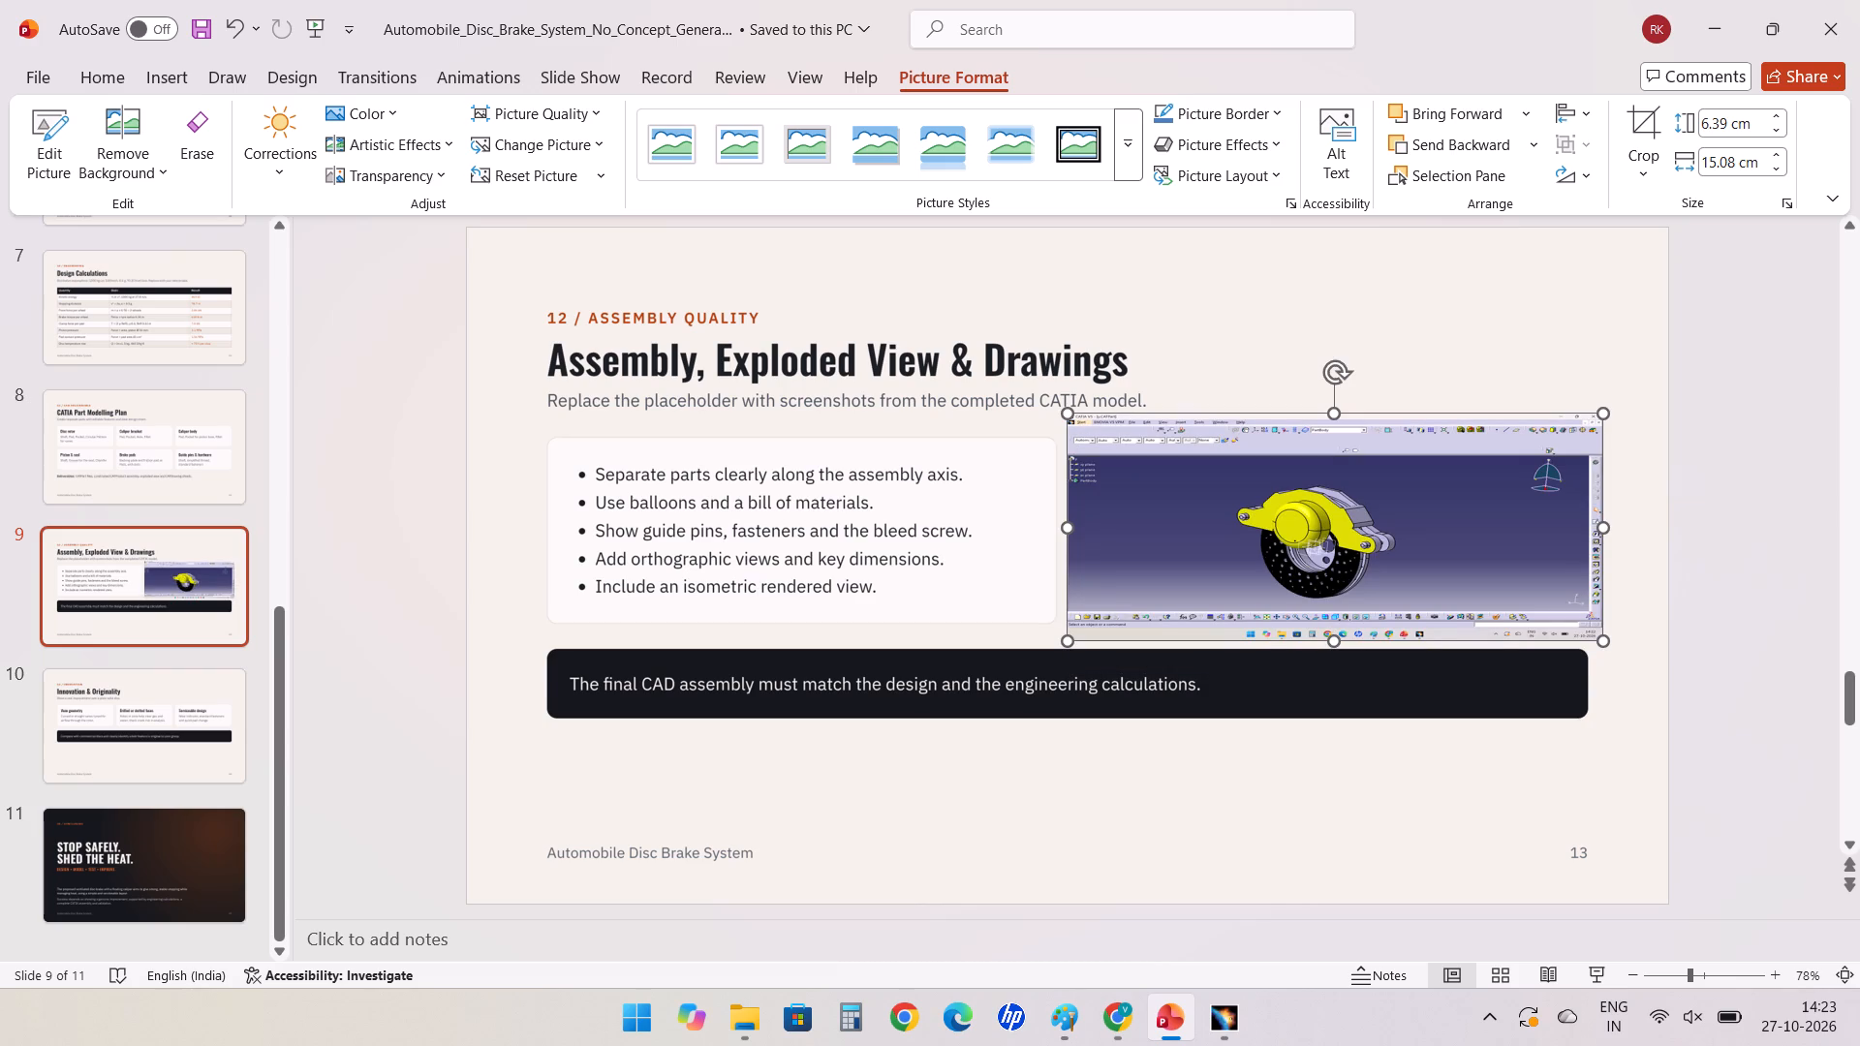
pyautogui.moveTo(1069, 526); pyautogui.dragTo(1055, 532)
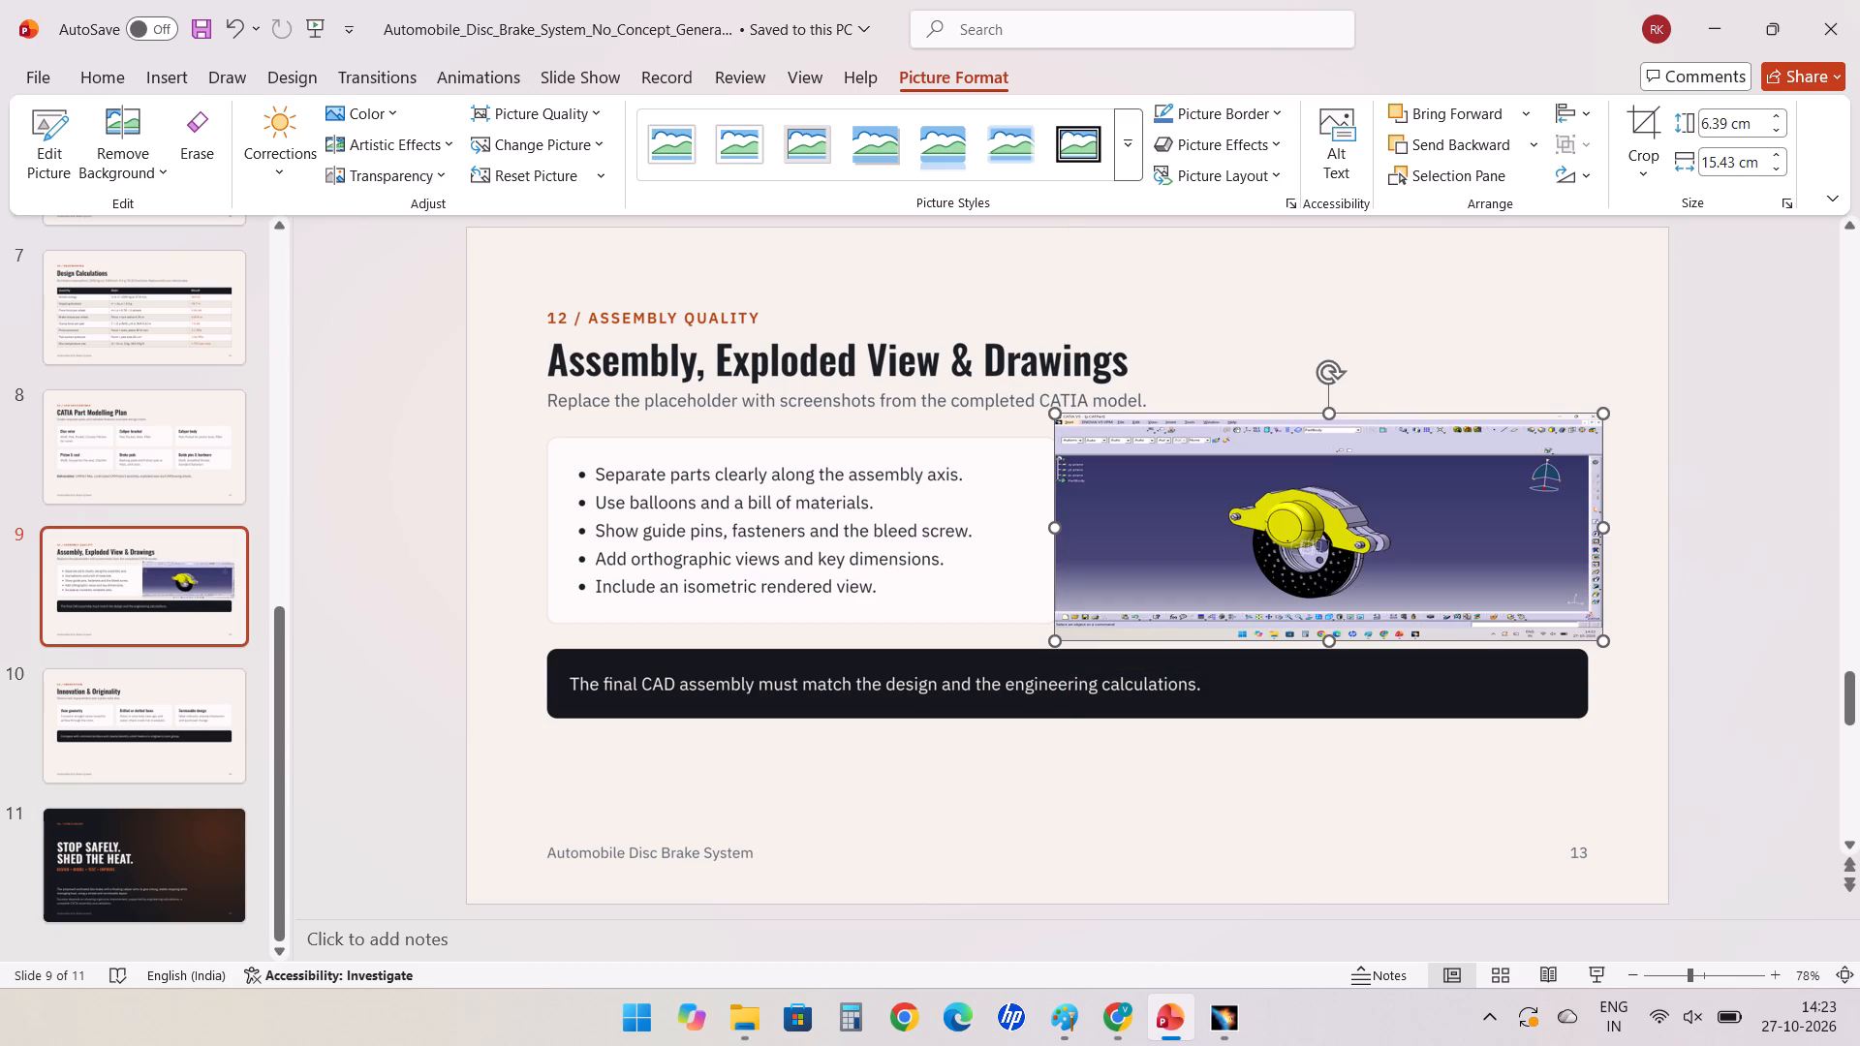
# Delete the uncropped screenshot from slide 9.
pyautogui.press('Delete')
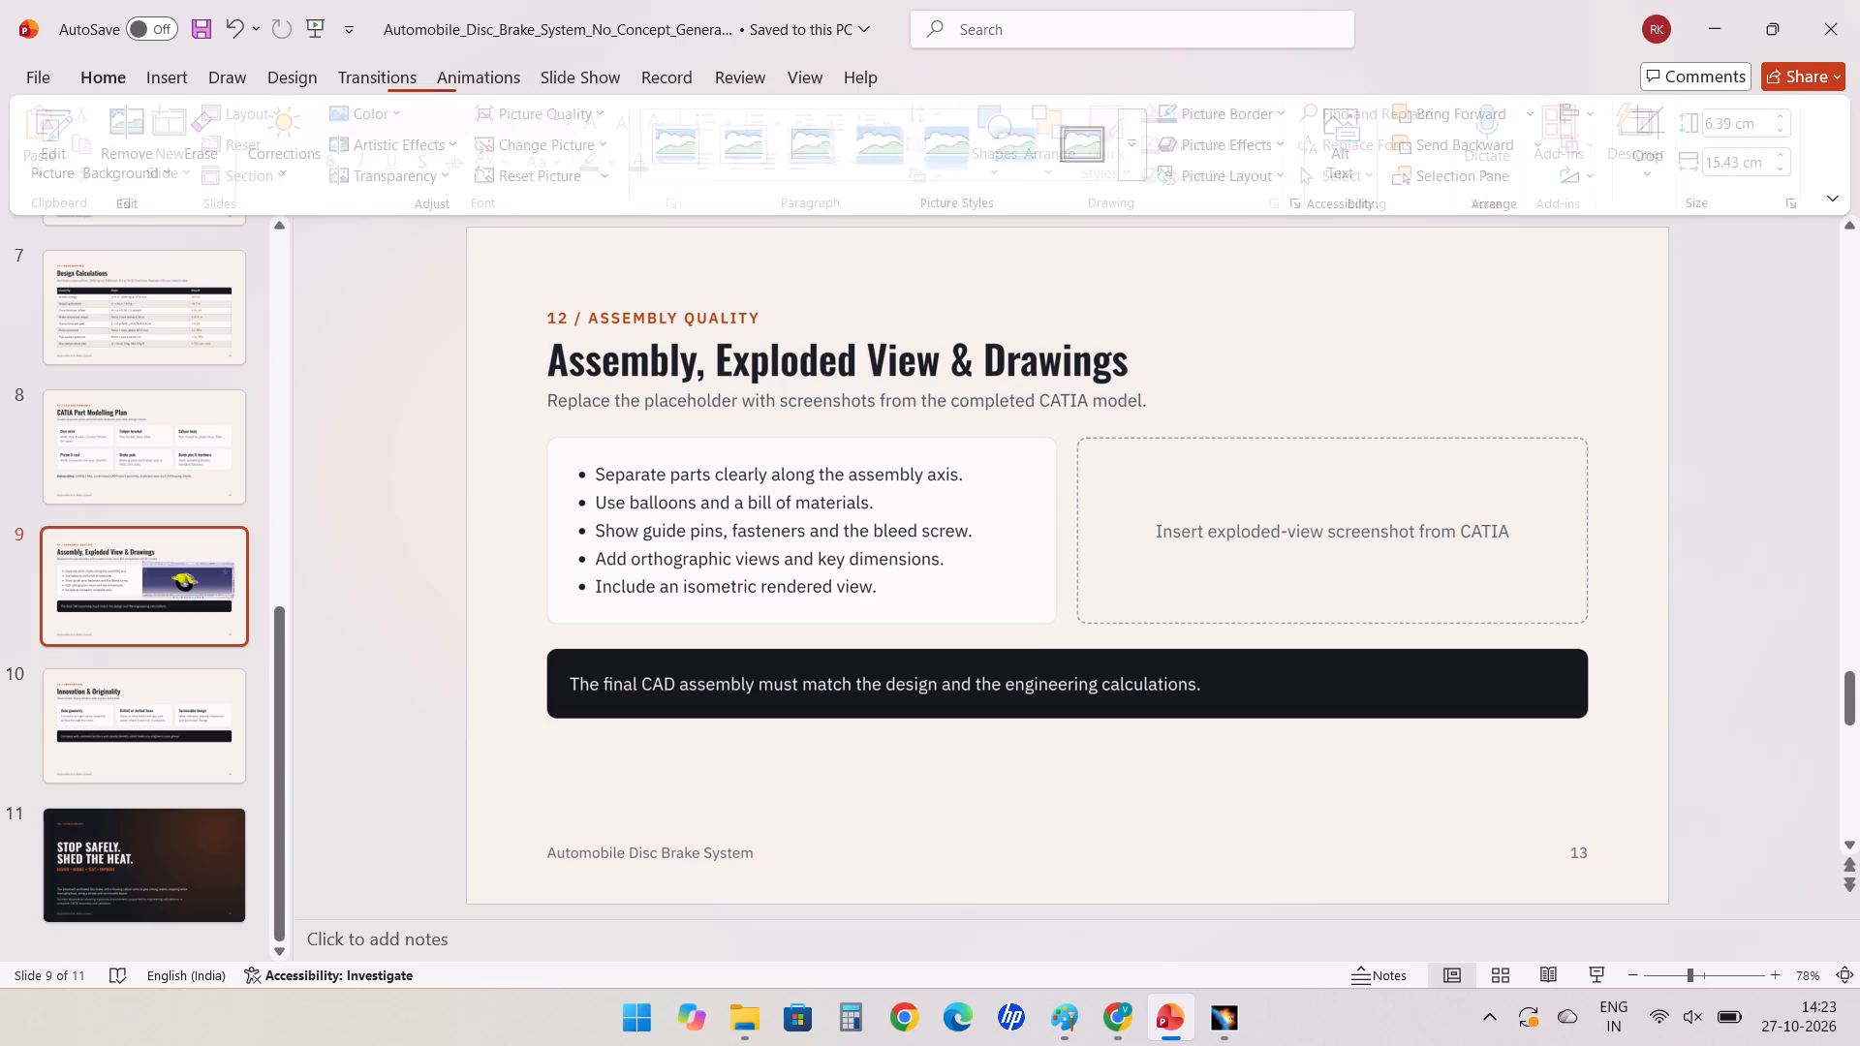
# Switch to the Photos app and open the newest brake model screenshot, Screenshot (234).png, for editing.
pyautogui.click(655, 1009)
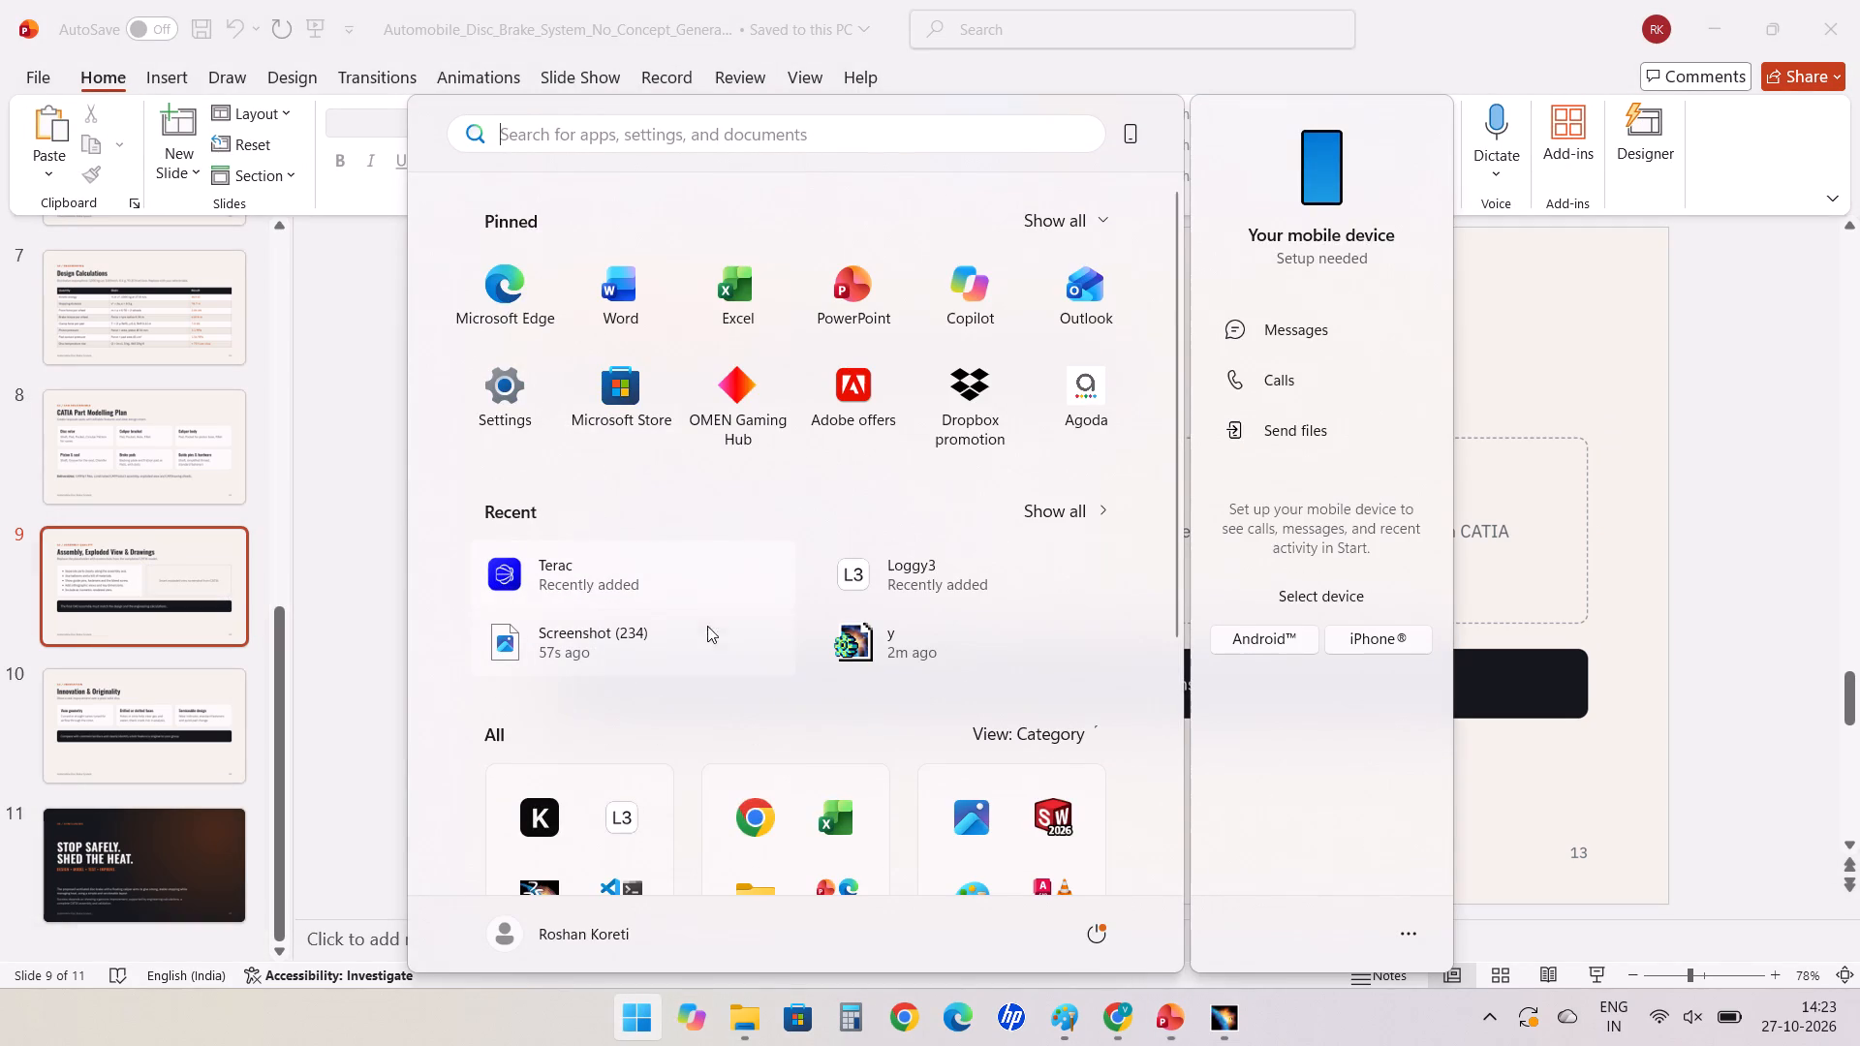
pyautogui.doubleClick(985, 813)
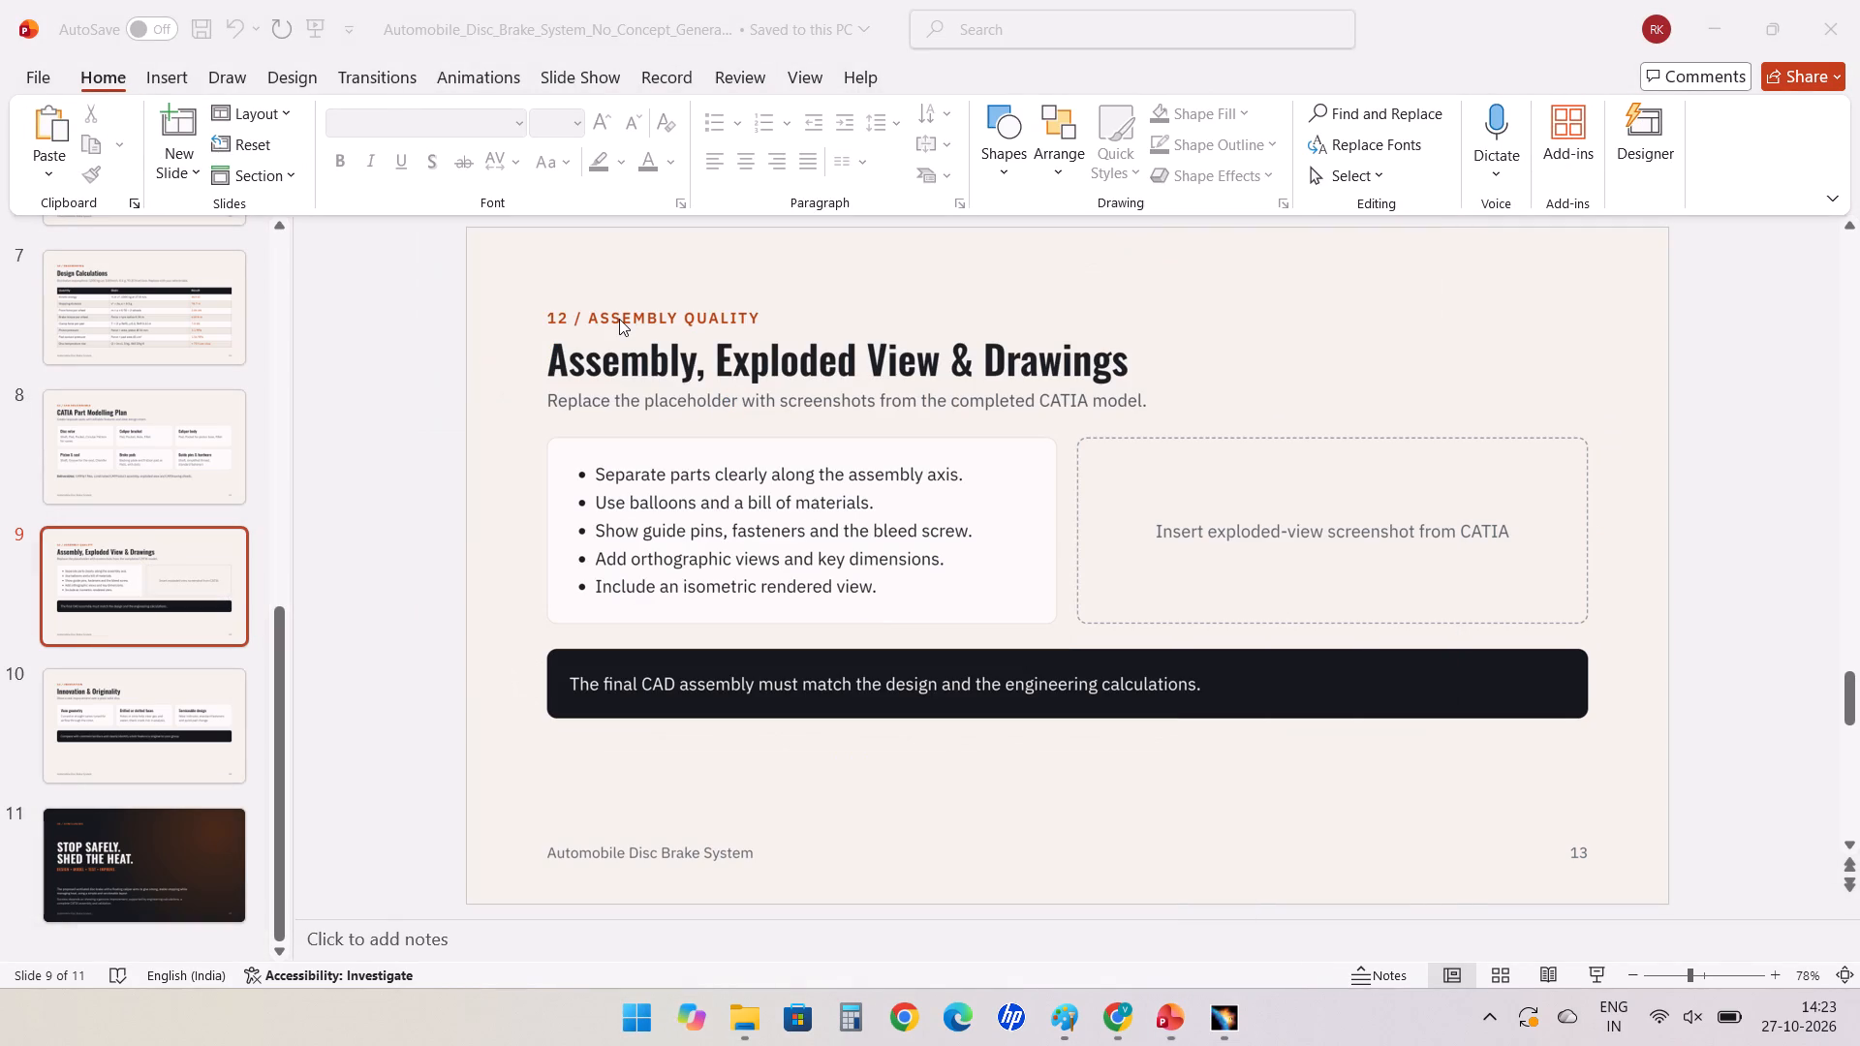
pyautogui.scroll(1, 619, 319)
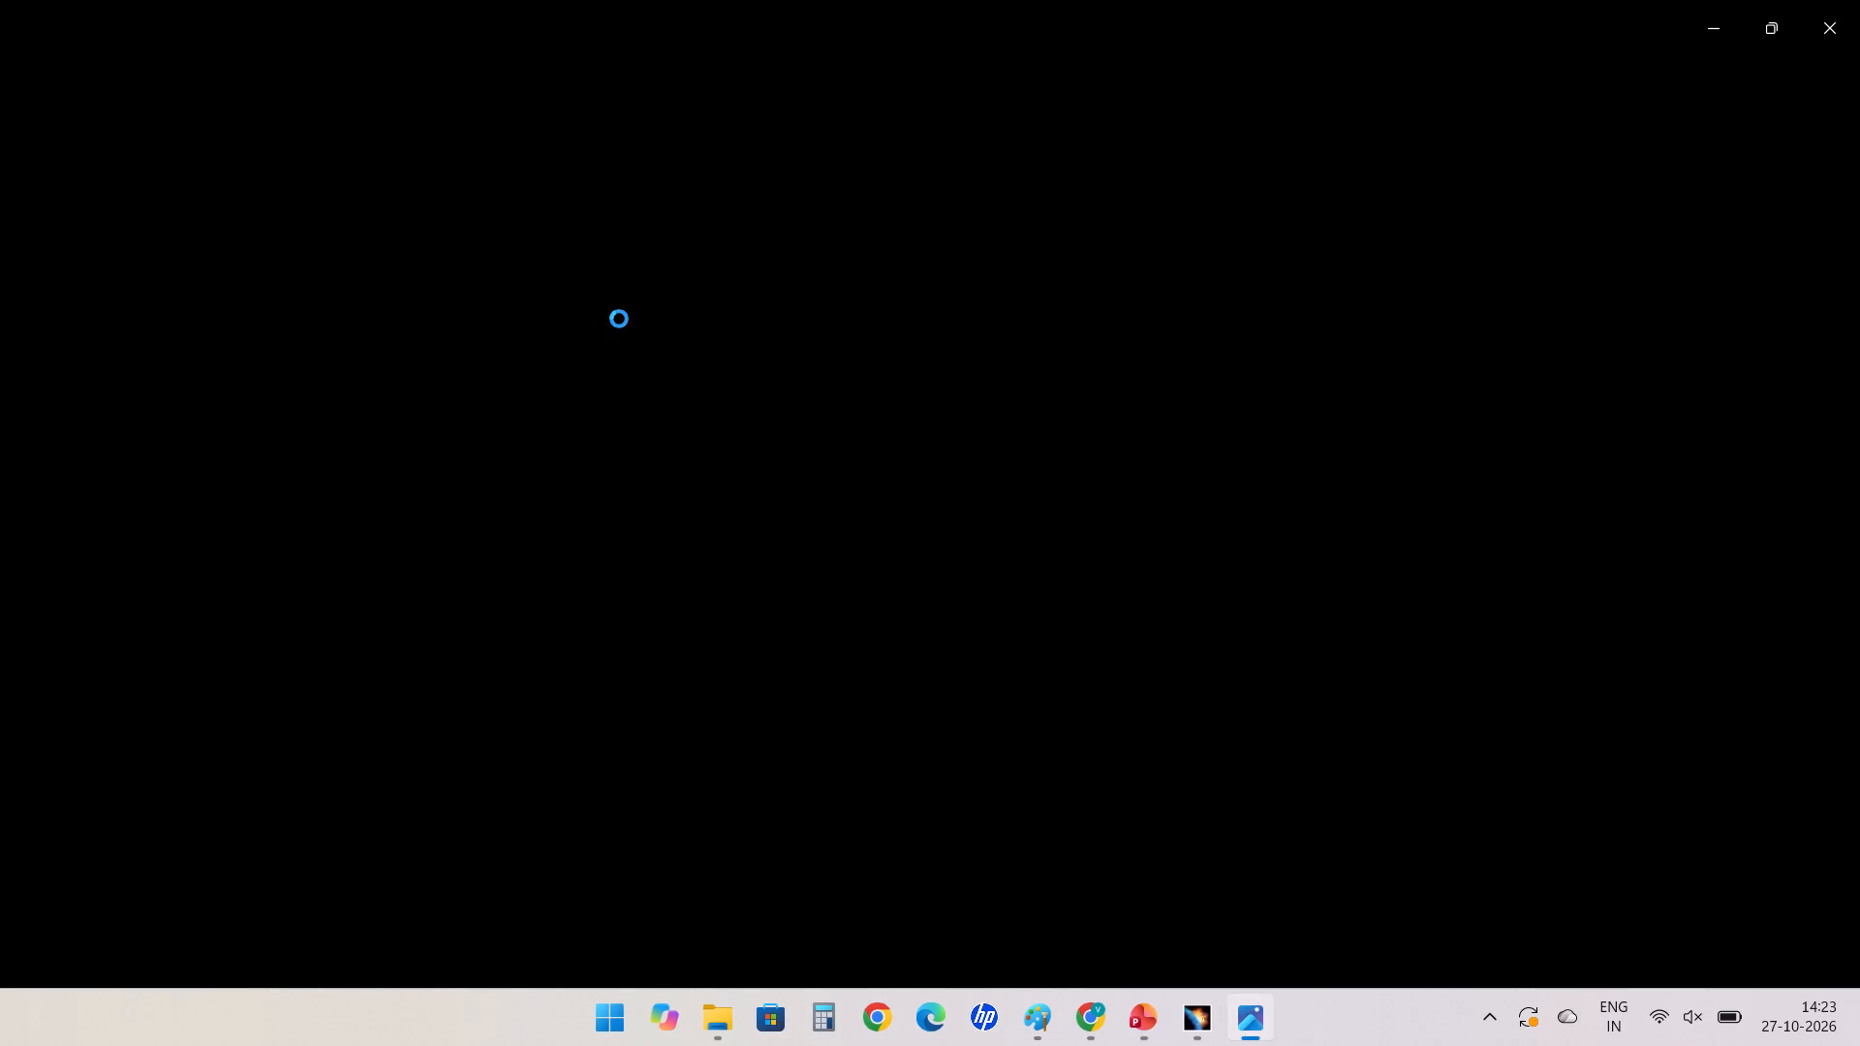
pyautogui.scroll(14, 619, 319)
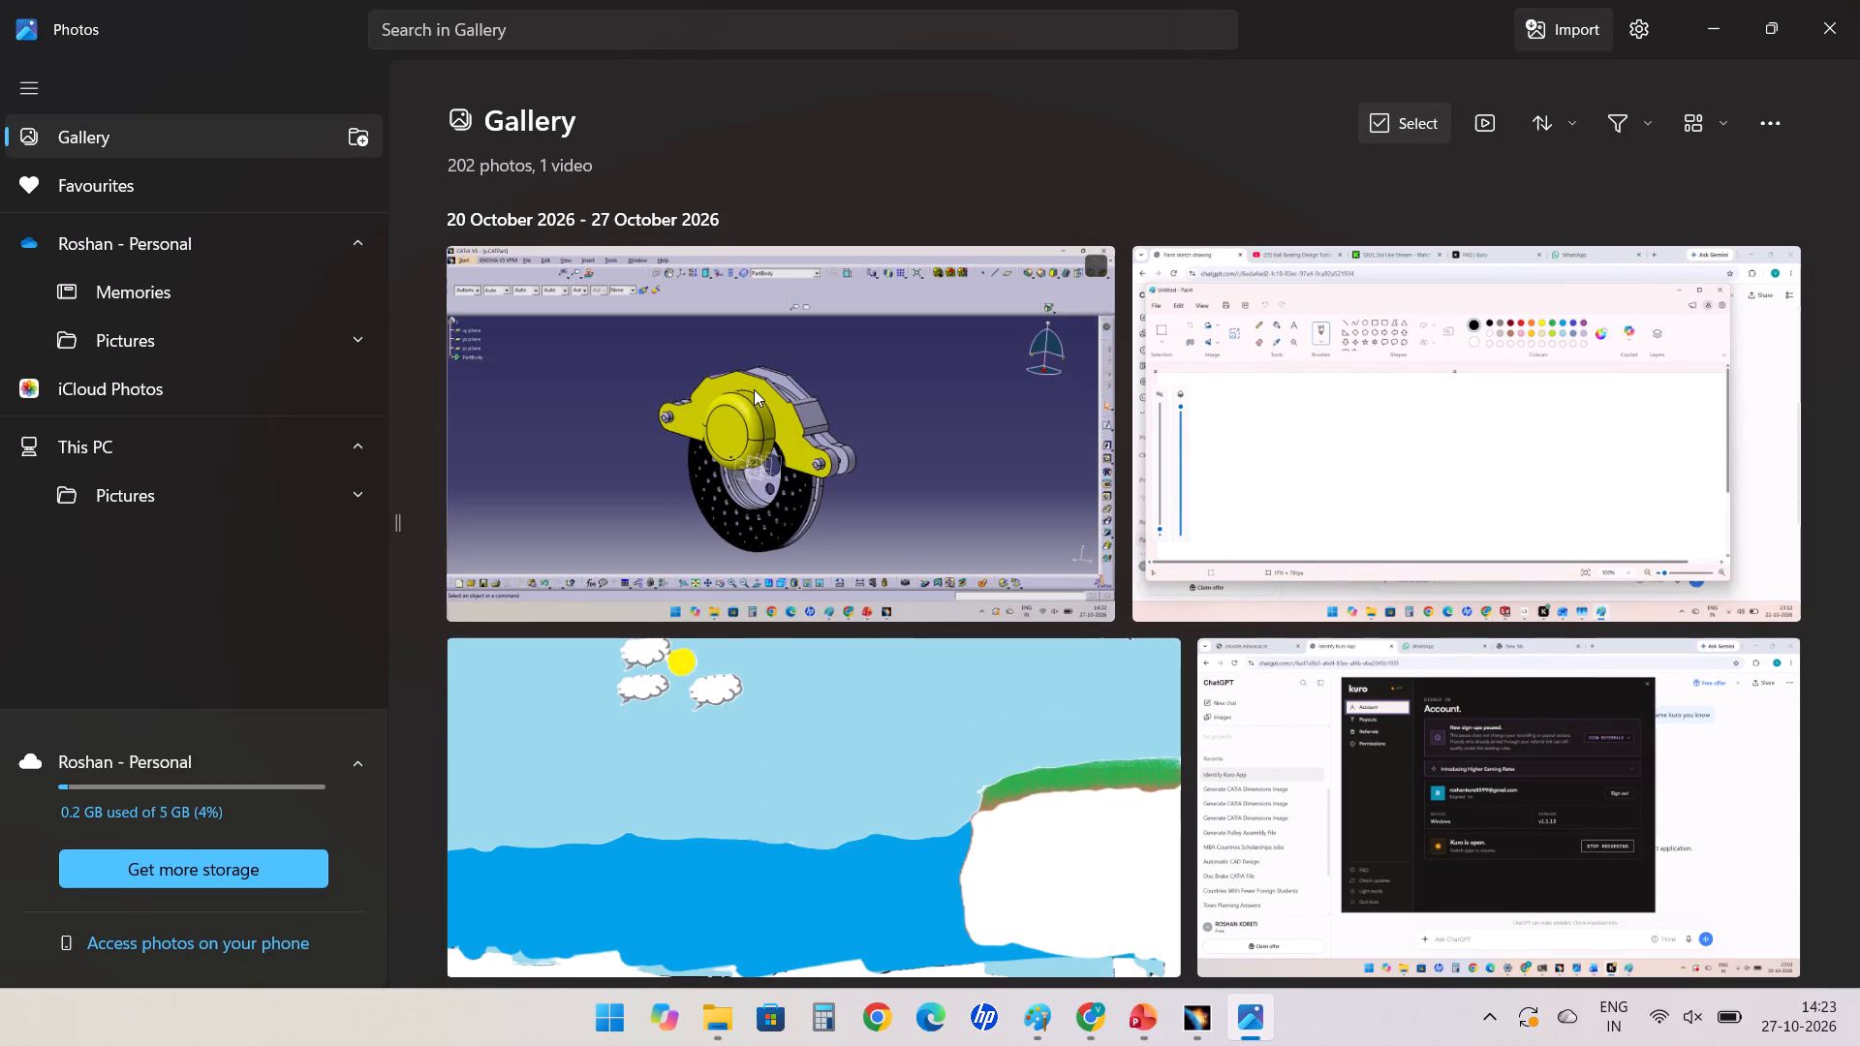
pyautogui.click(754, 389)
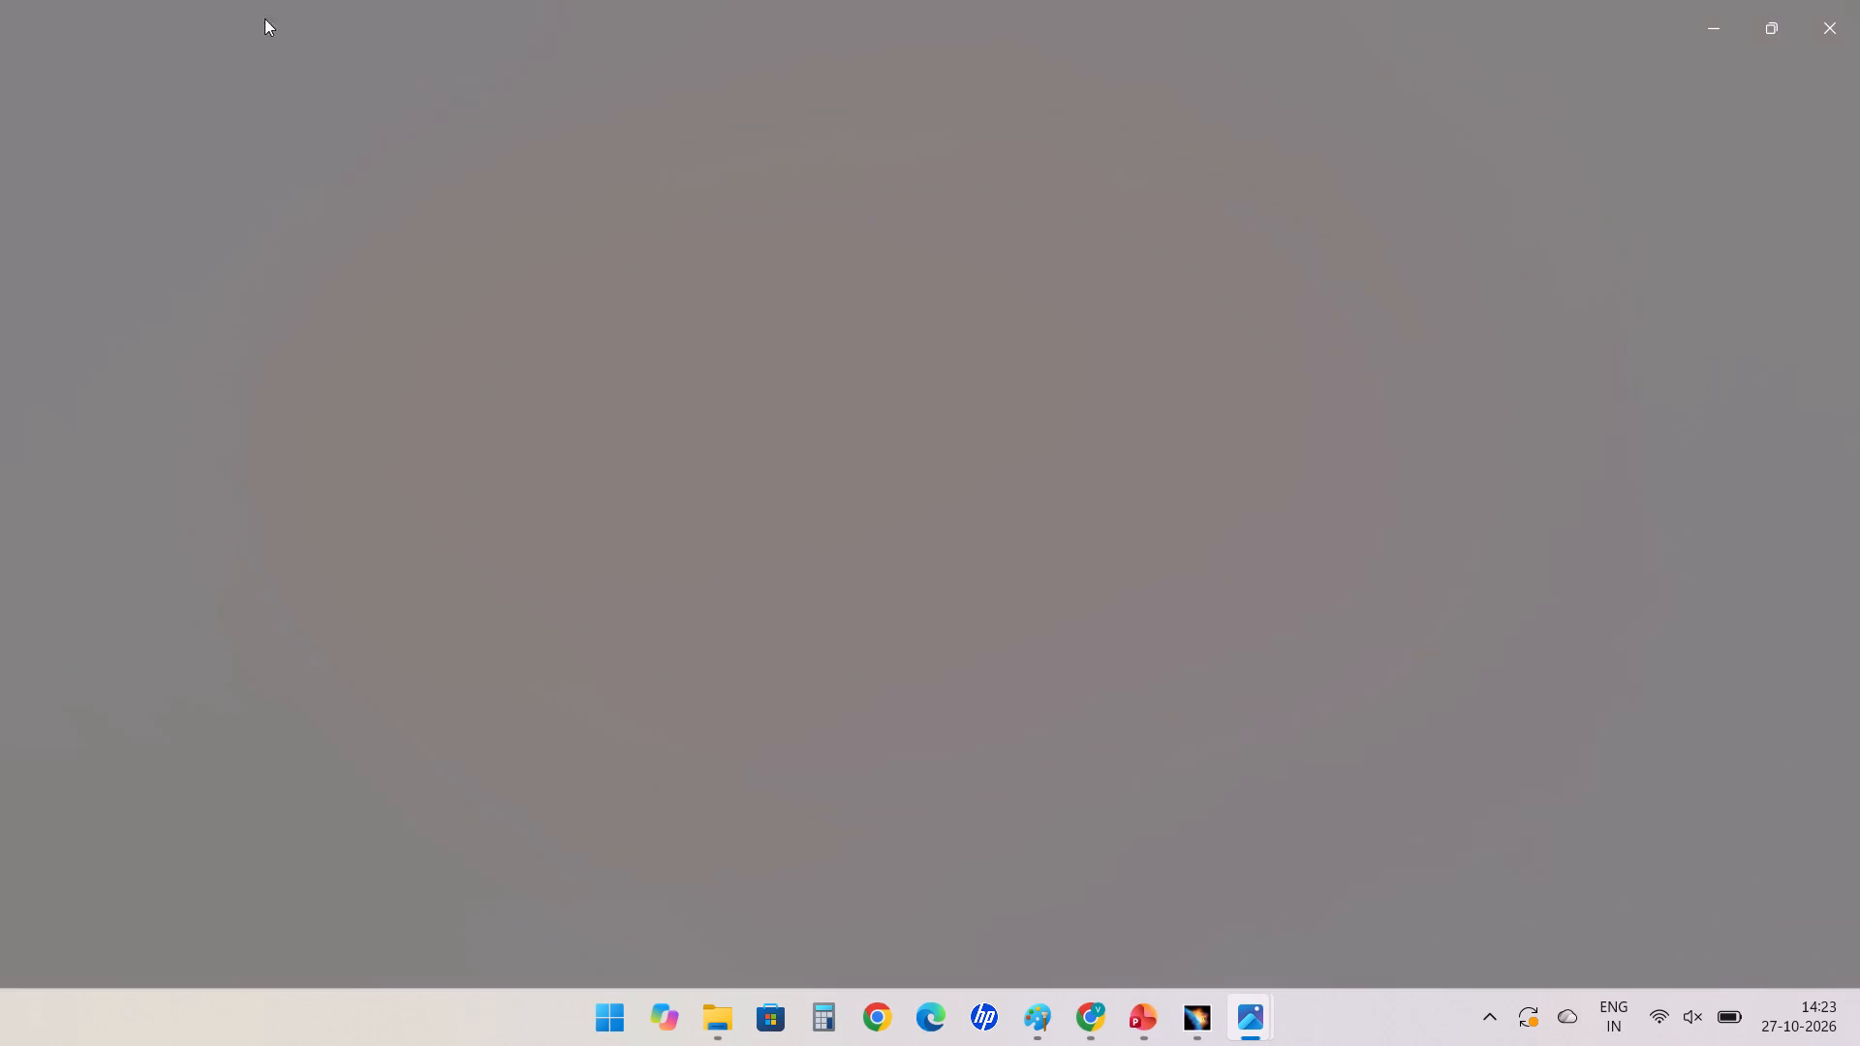
pyautogui.click(334, 27)
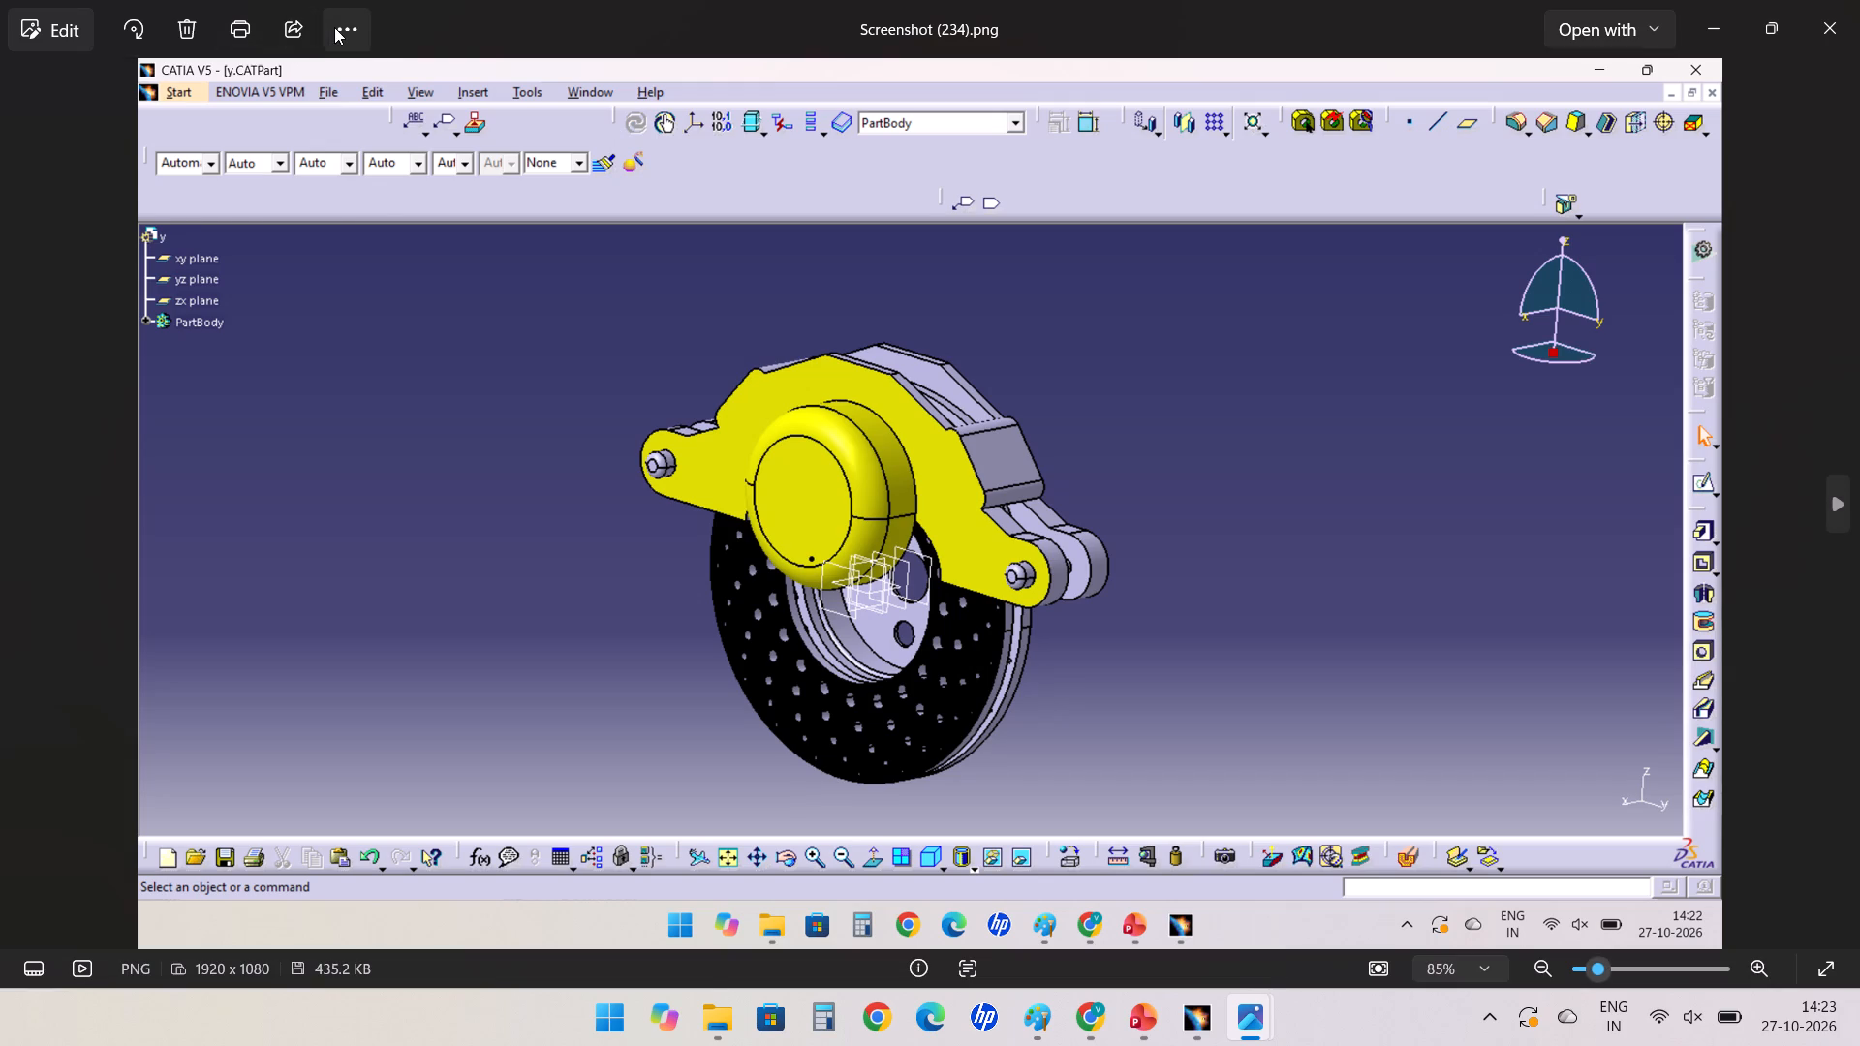
pyautogui.click(55, 14)
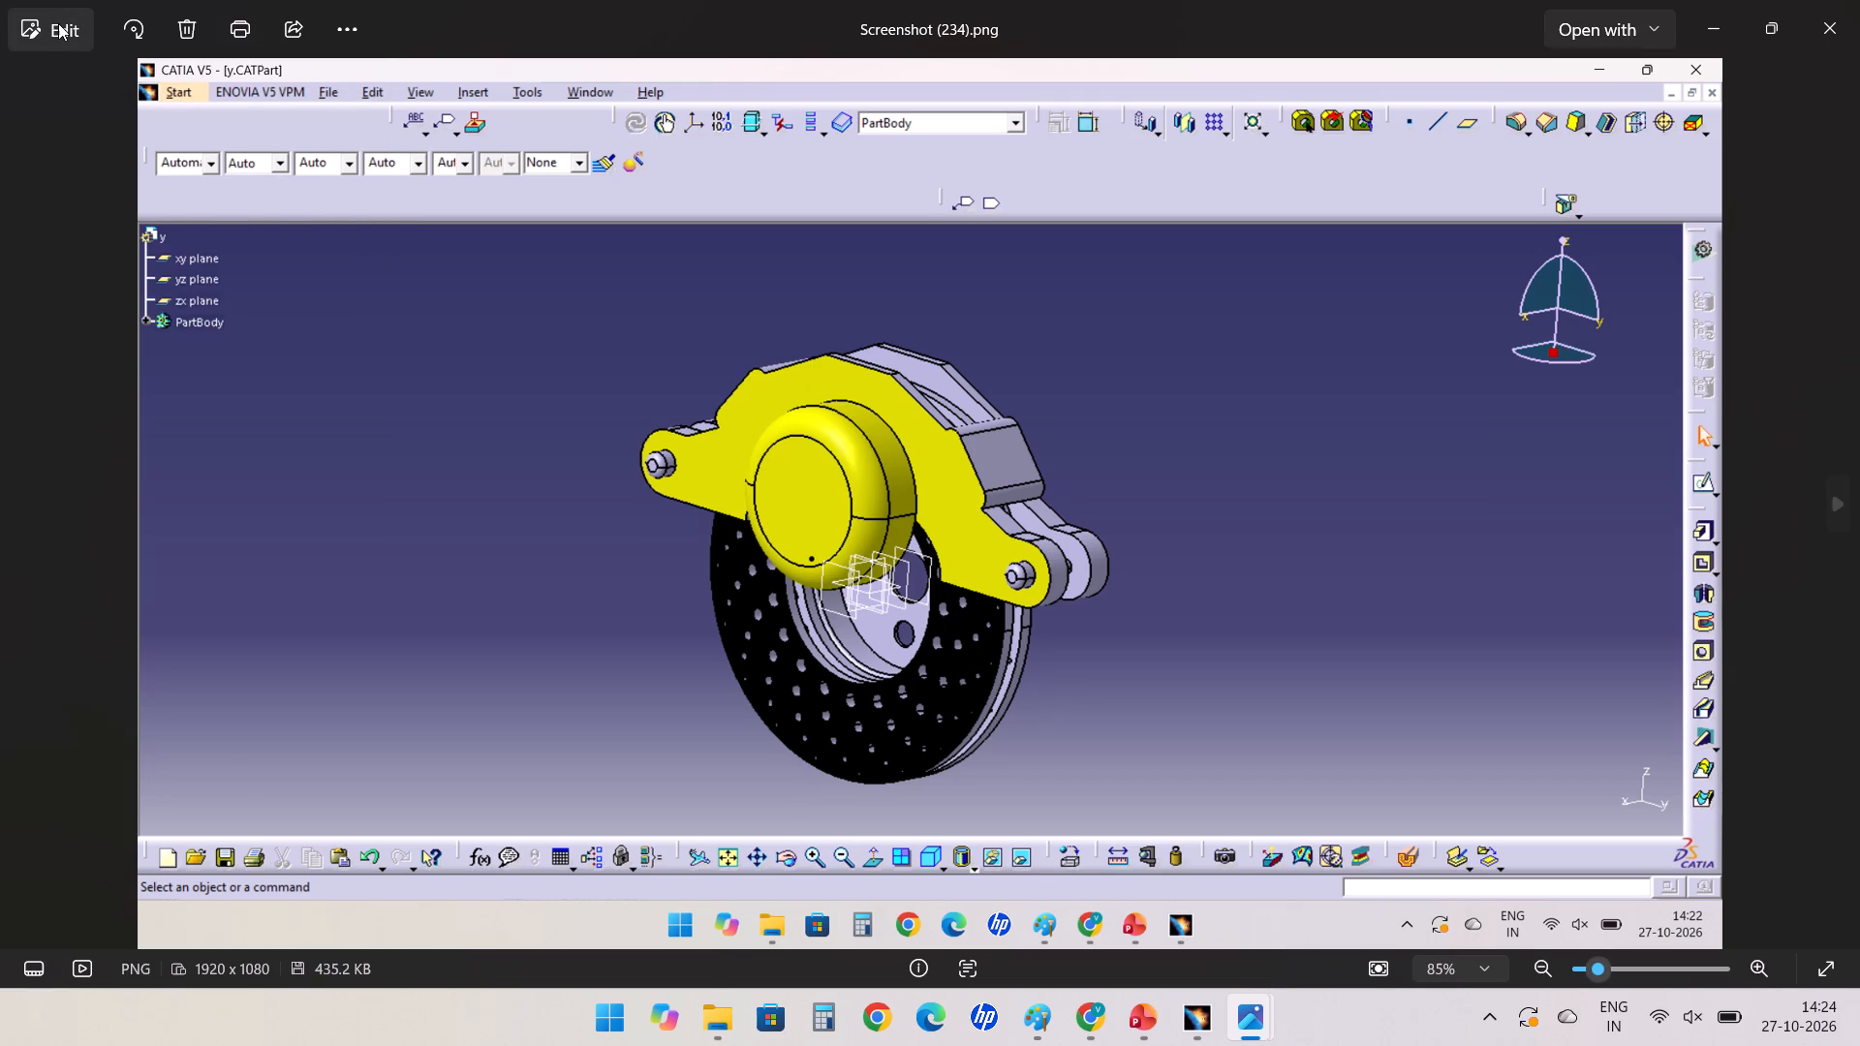
pyautogui.click(58, 23)
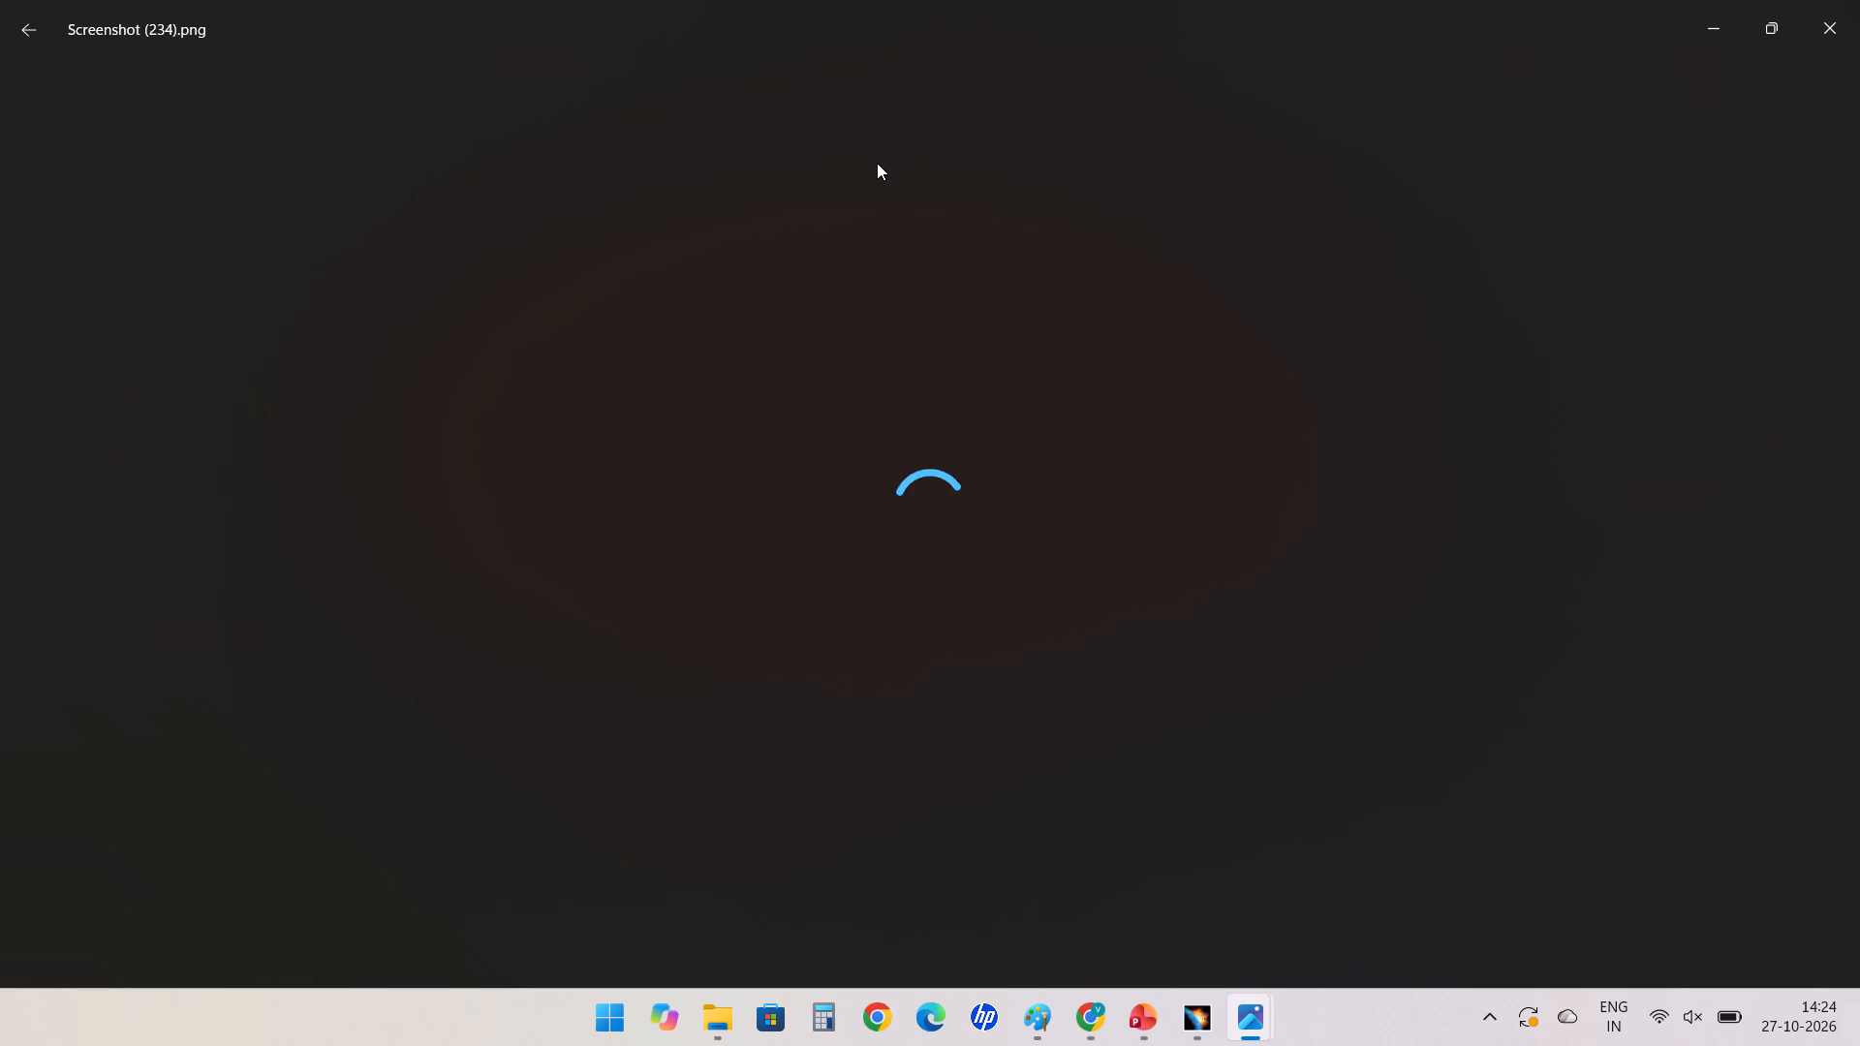
# Crop the screenshot to about 915 x 663 pixels around the brake model, excluding the CATIA toolbars and taskbar, and save over the original.
pyautogui.moveTo(938, 200); pyautogui.dragTo(954, 334)
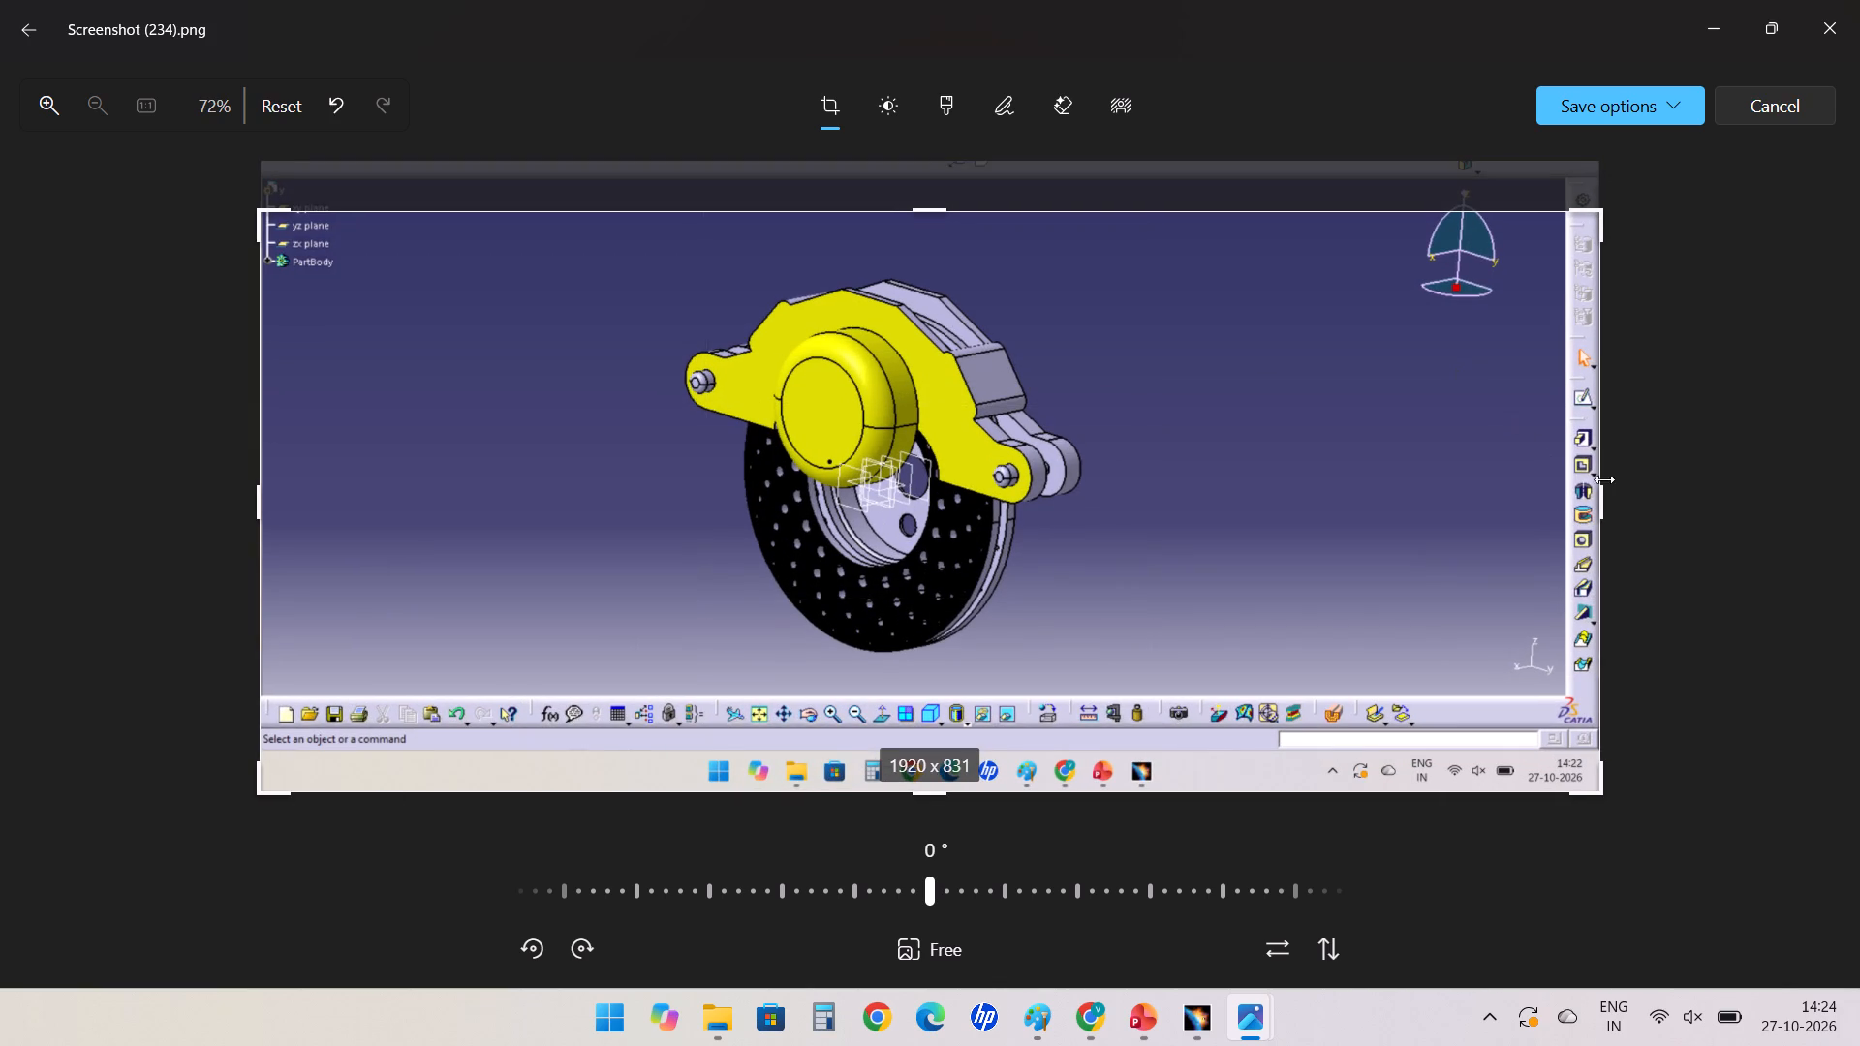
pyautogui.moveTo(1606, 500); pyautogui.dragTo(1246, 446)
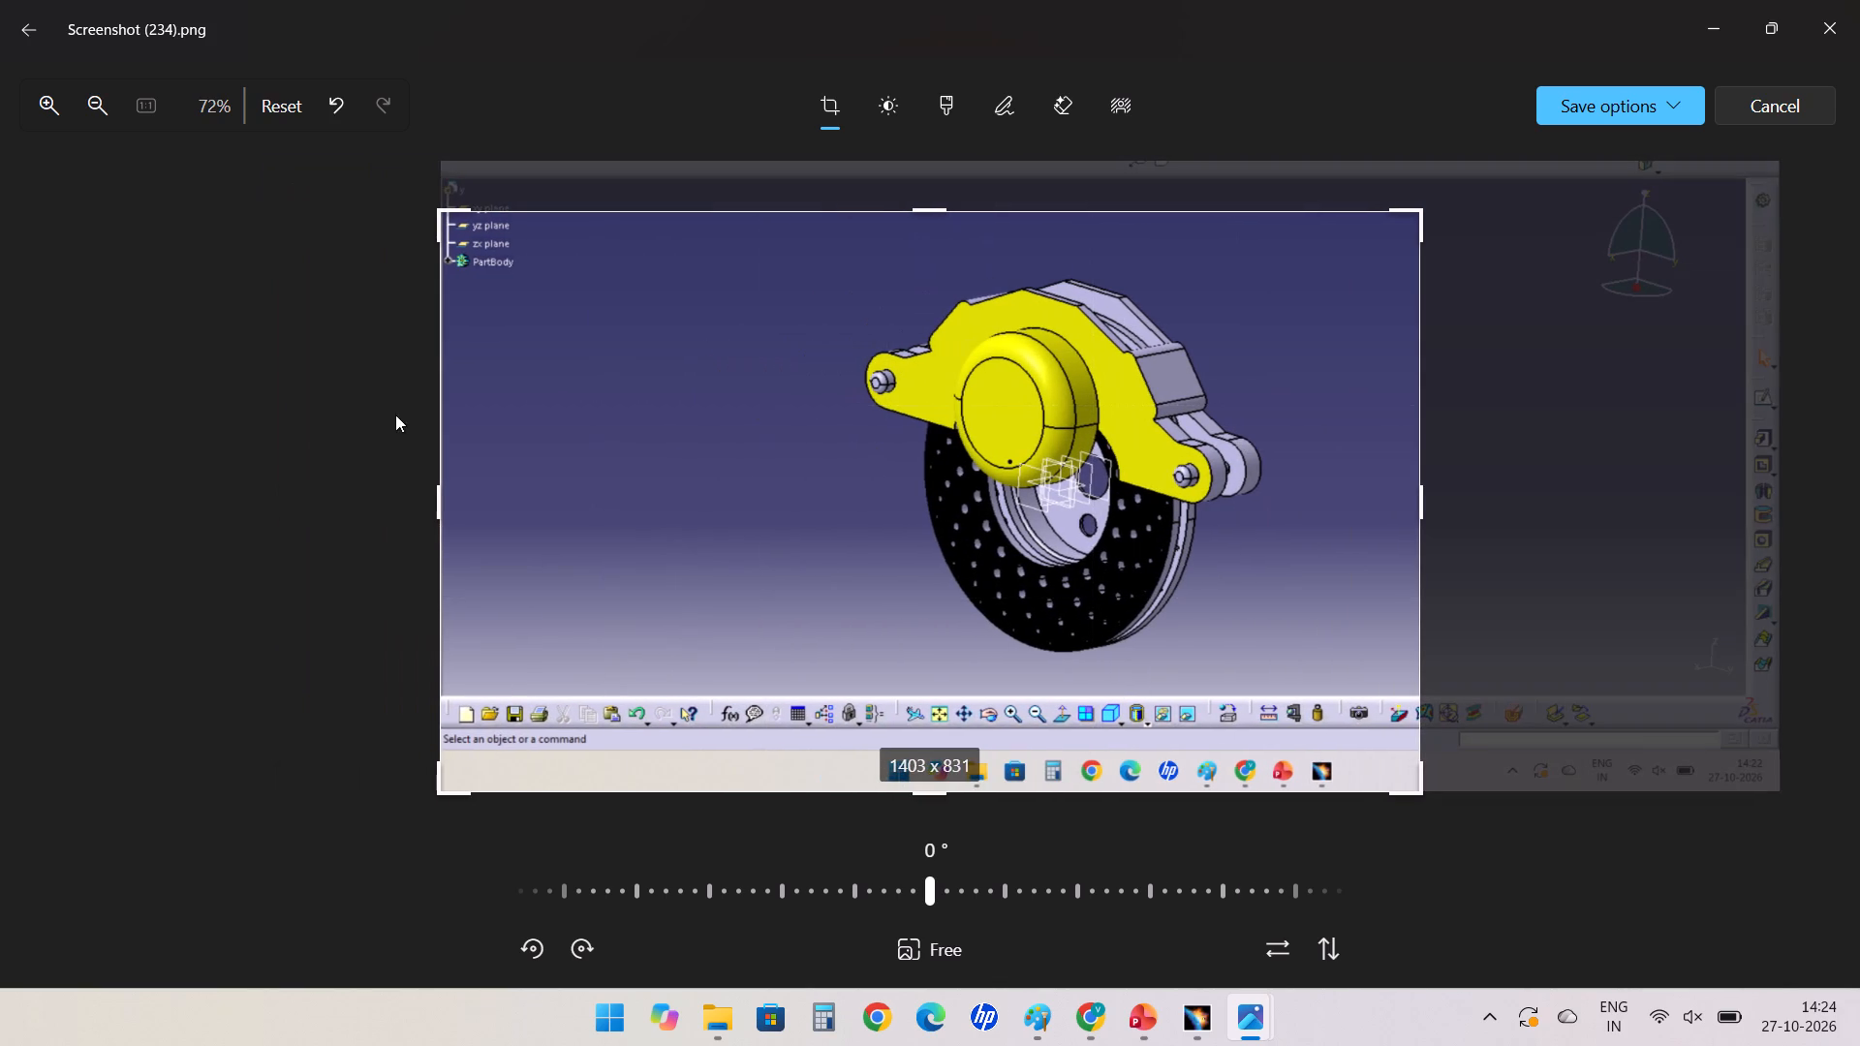
pyautogui.moveTo(440, 492); pyautogui.dragTo(780, 467)
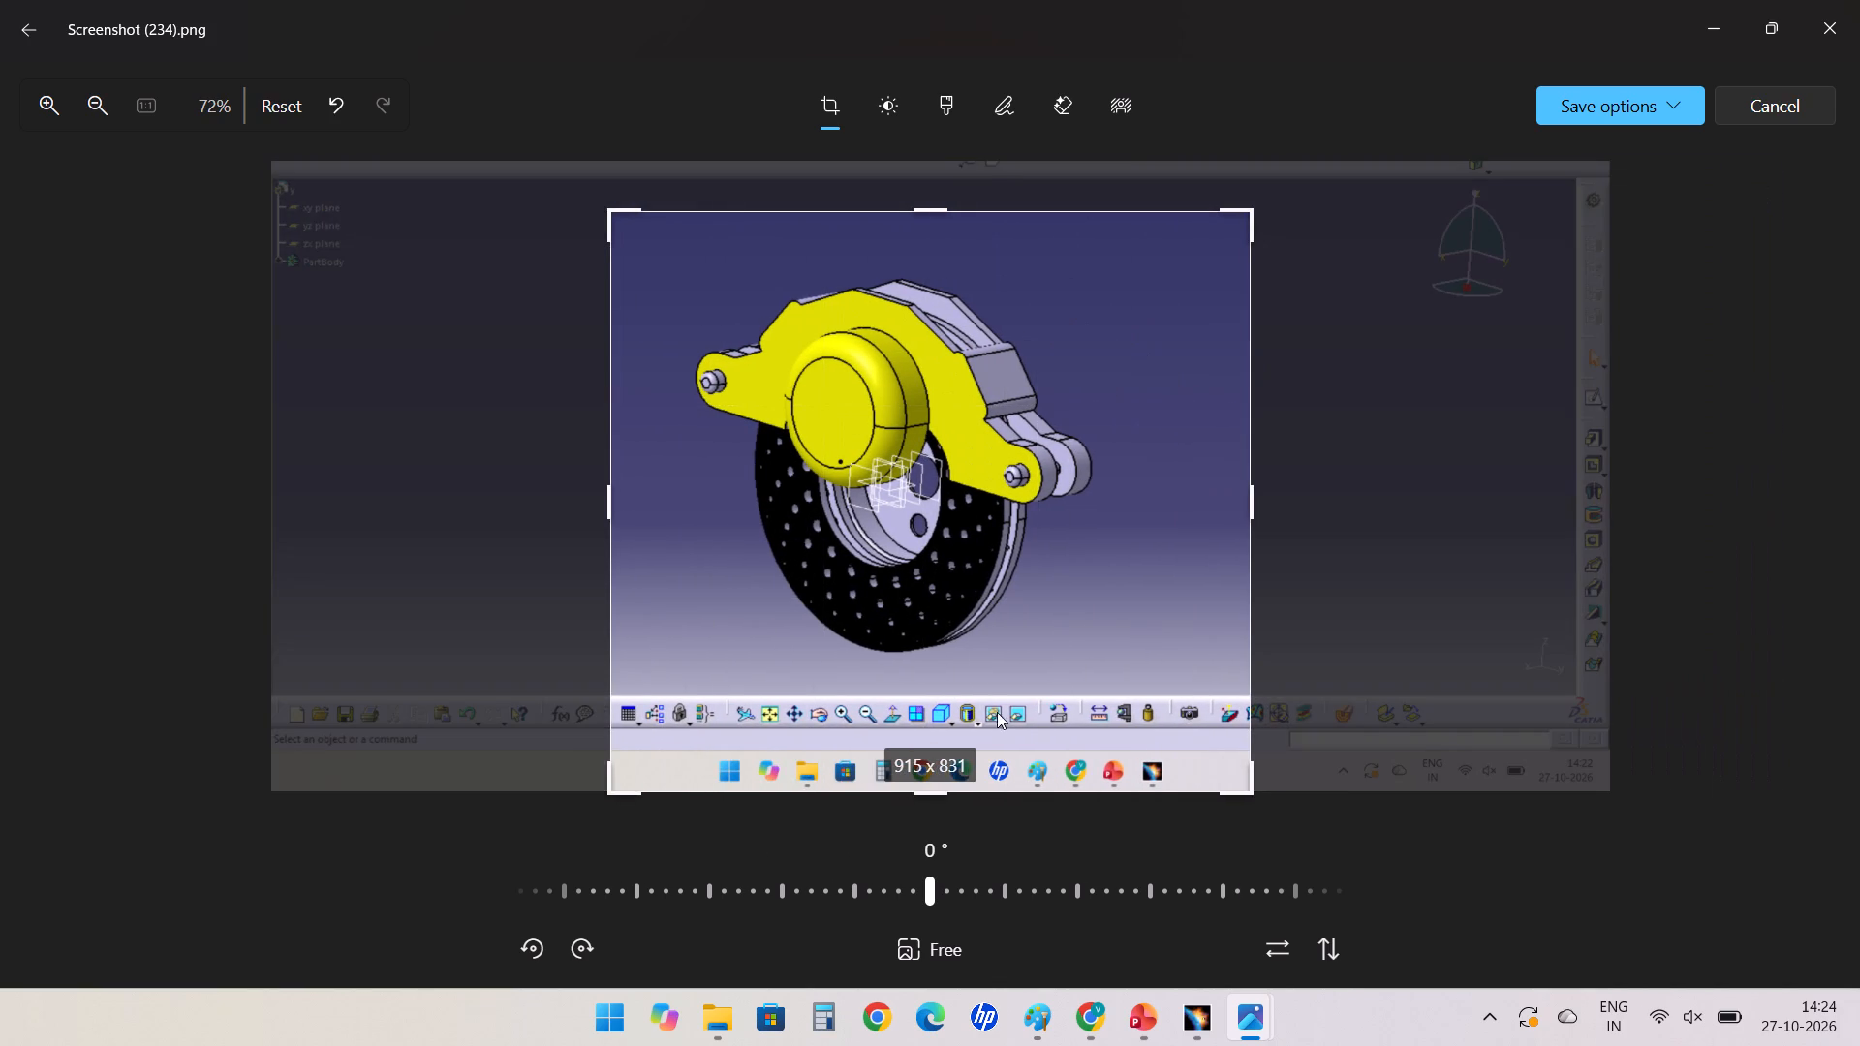
pyautogui.moveTo(937, 795); pyautogui.dragTo(917, 678)
pyautogui.click(1616, 108)
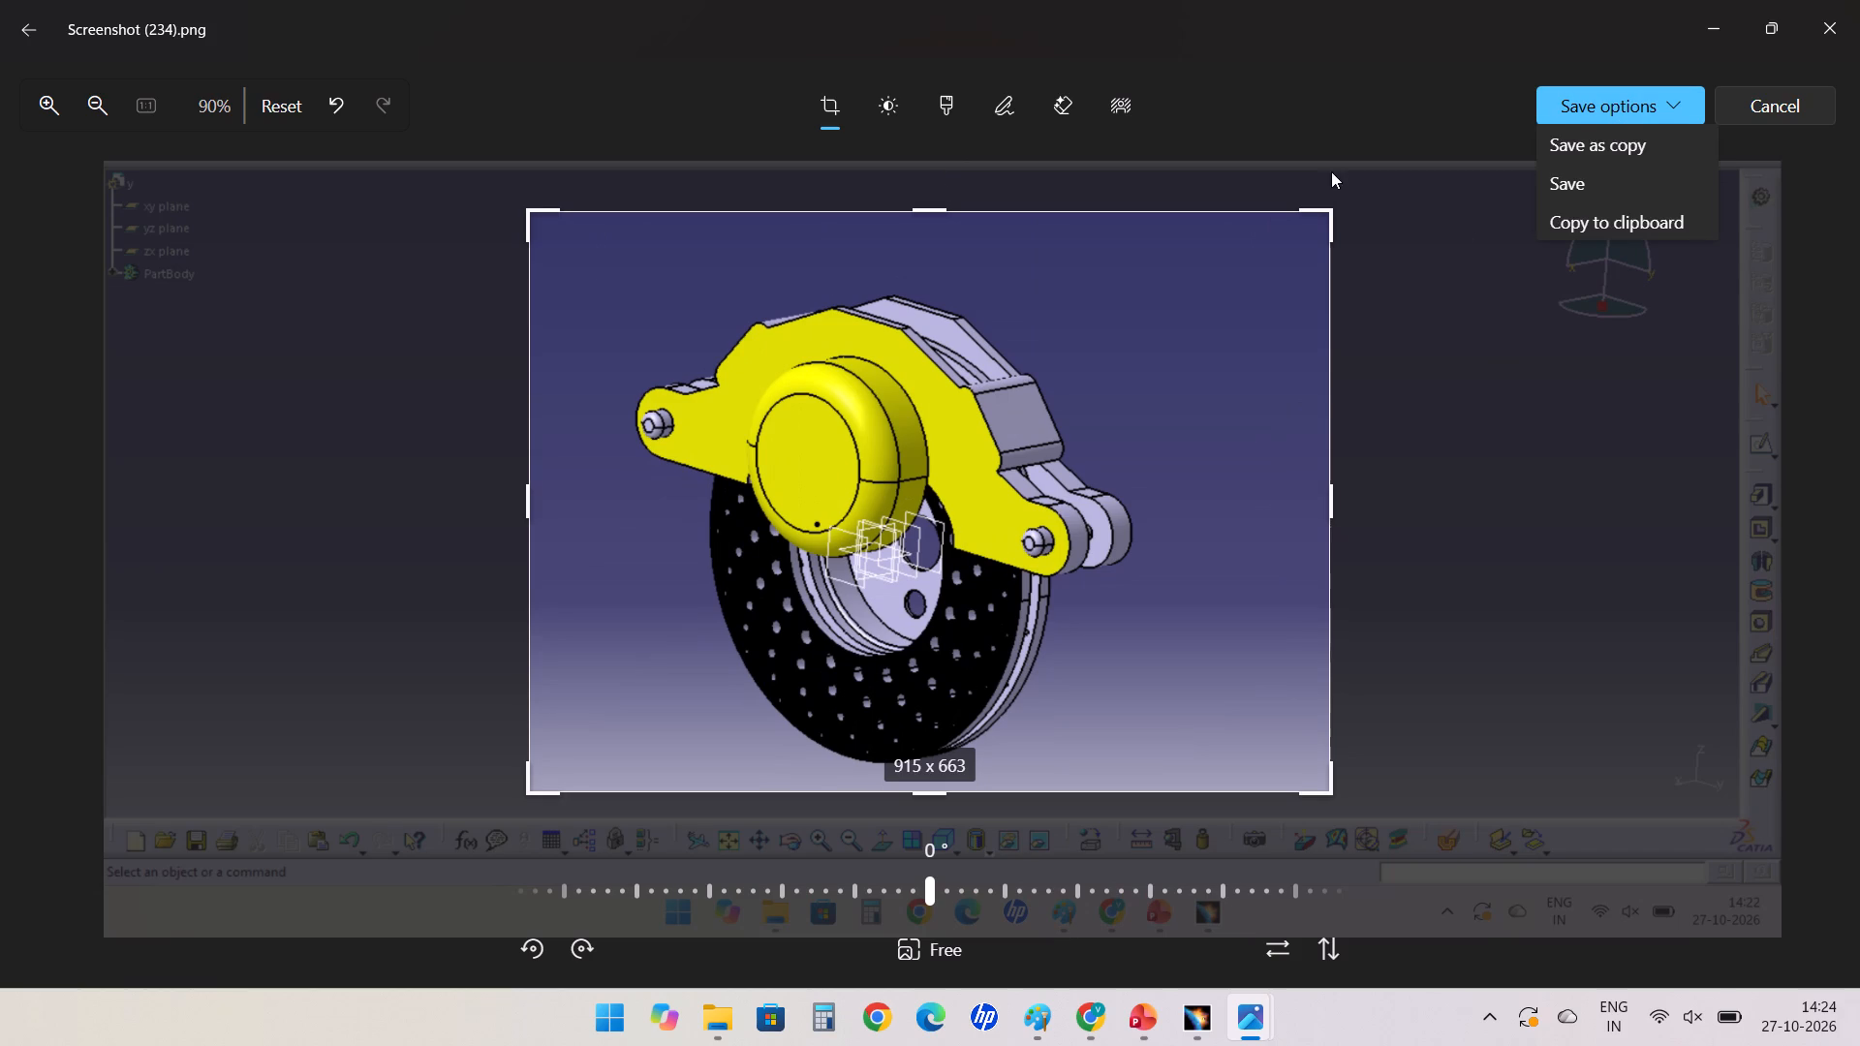
pyautogui.click(1563, 185)
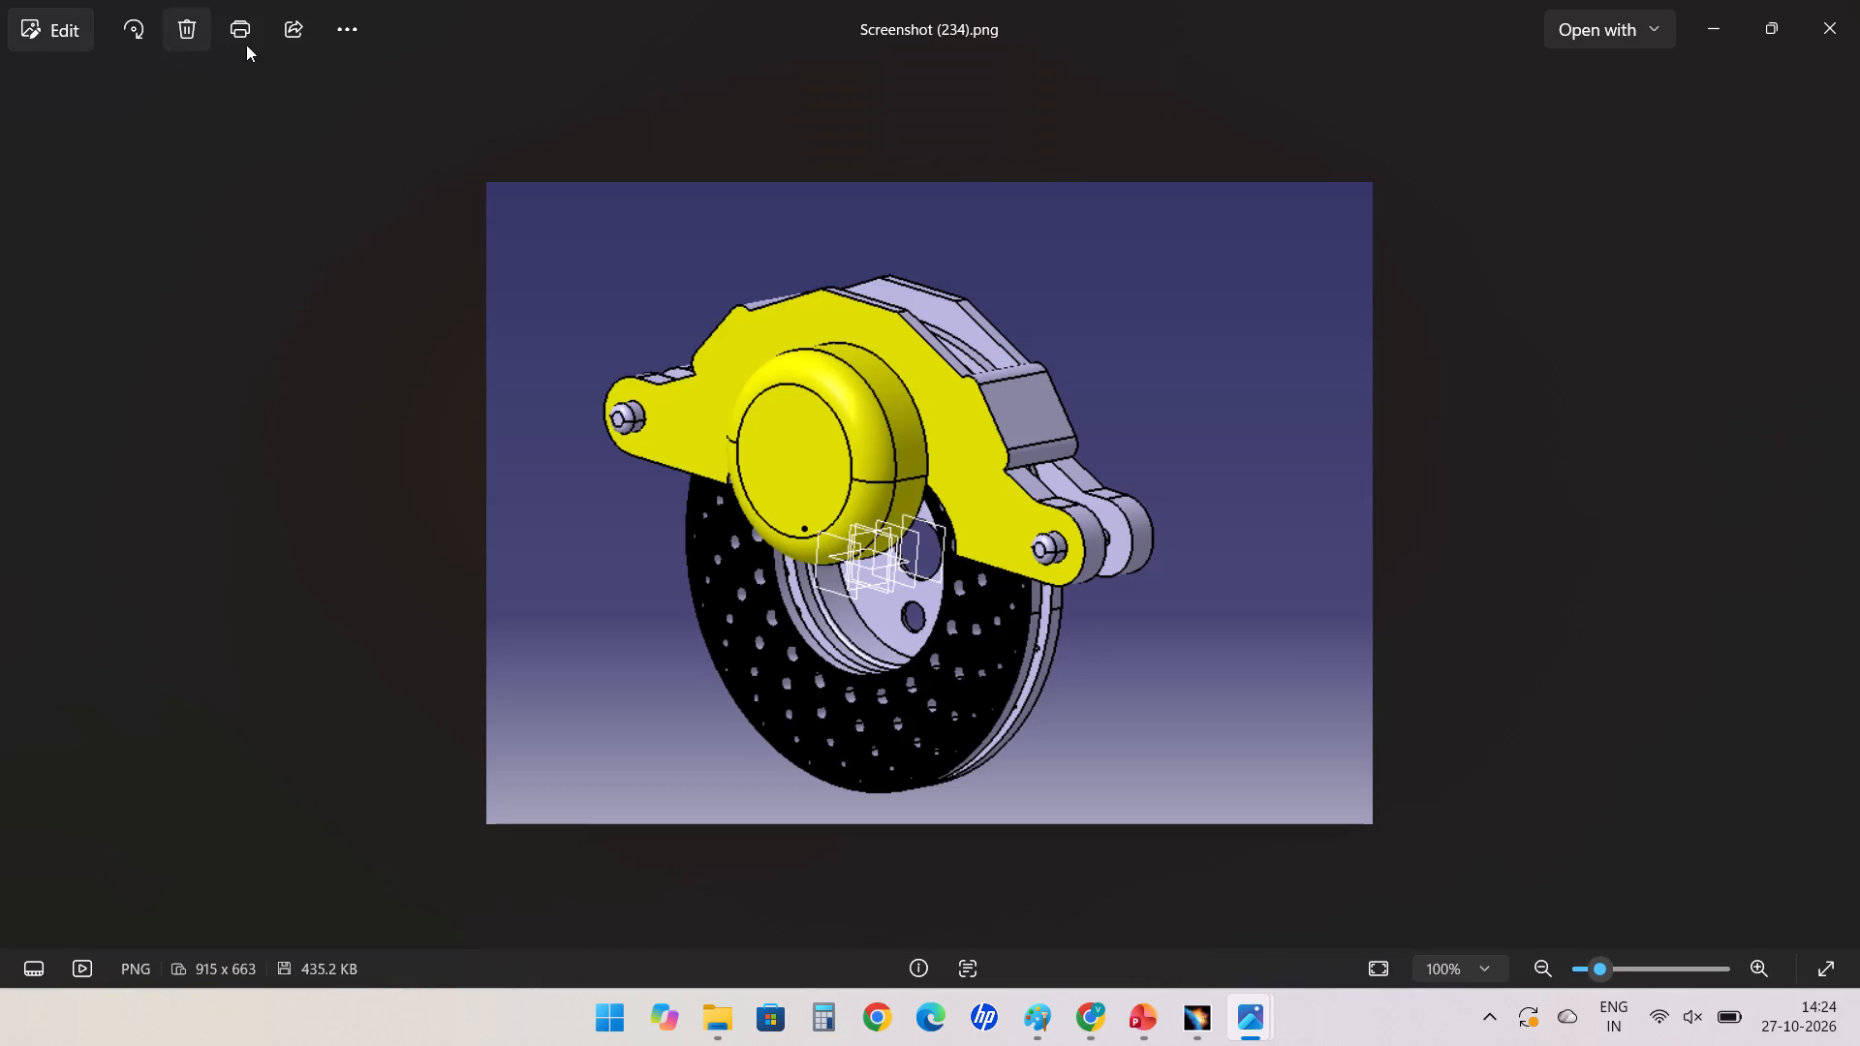
# Copy the cropped picture, paste it onto slide 9 in PowerPoint, and shrink it to about 14.04 cm high by 19.37 cm wide.
pyautogui.click(342, 22)
pyautogui.moveTo(283, 126); pyautogui.dragTo(1271, 992)
pyautogui.click(1160, 1019)
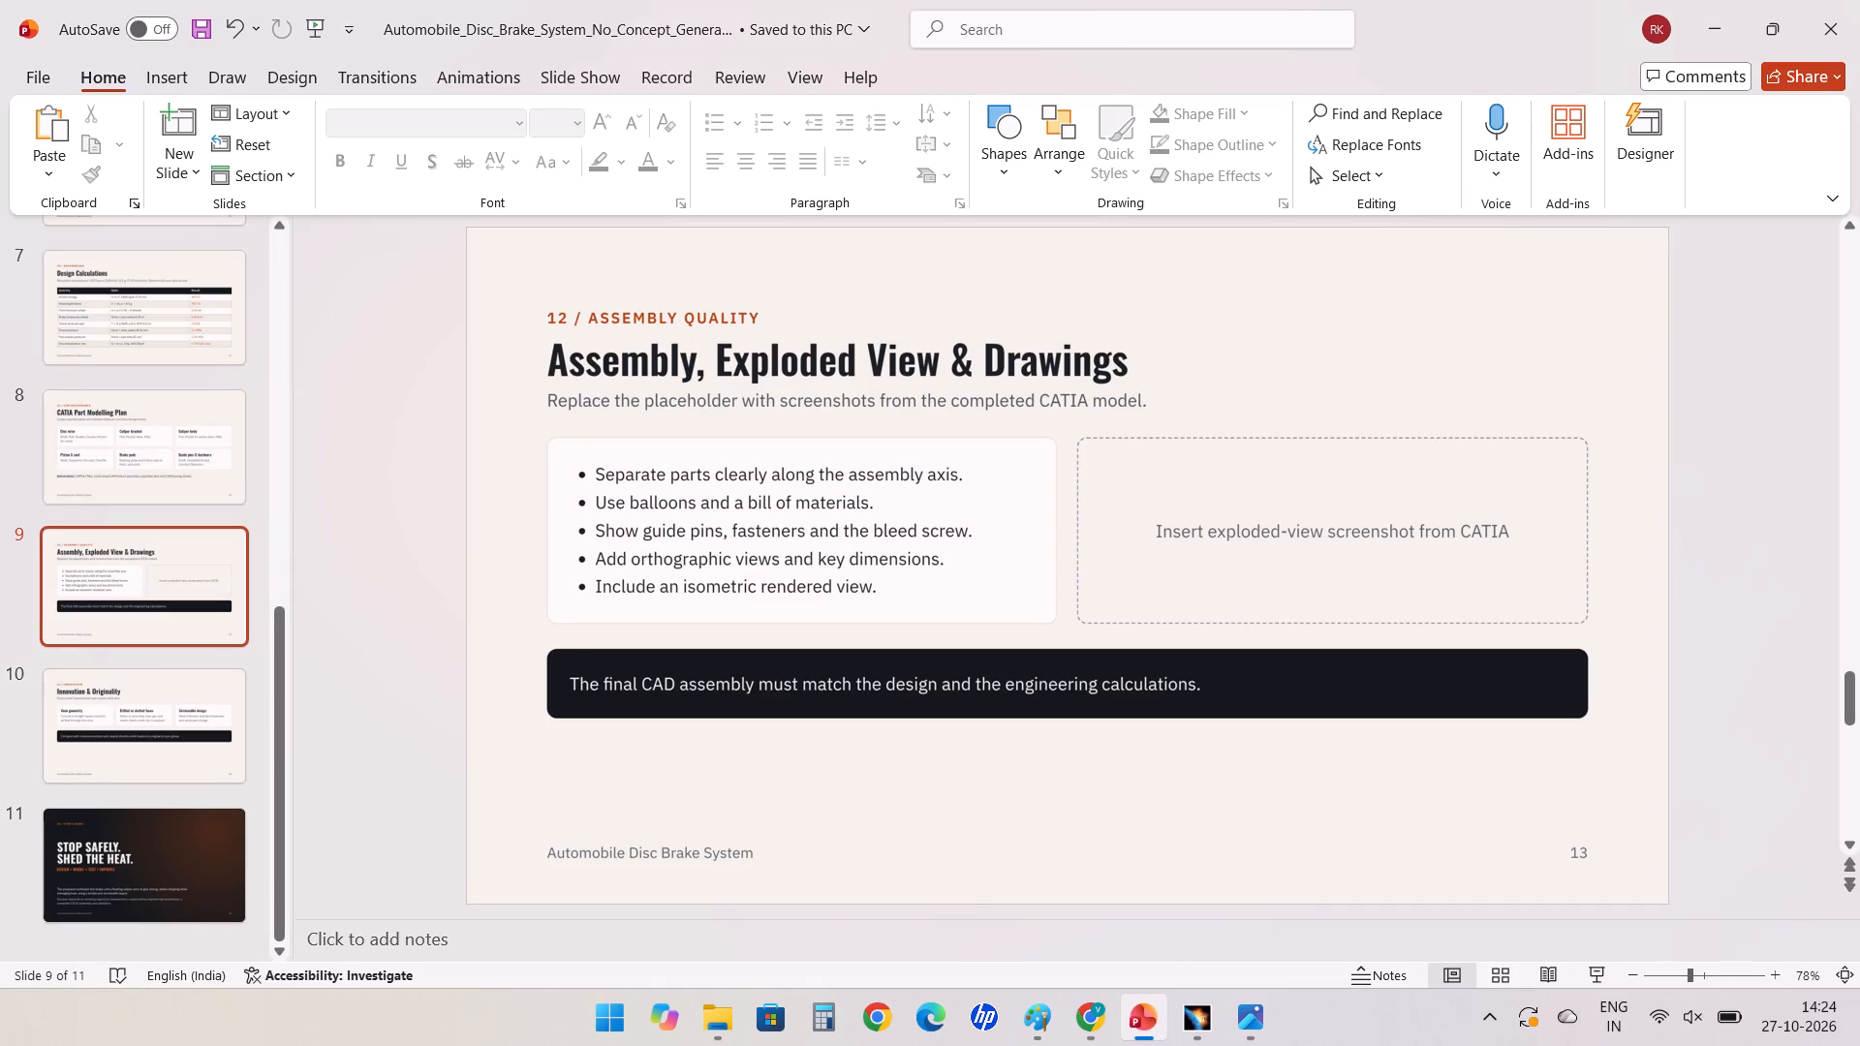
pyautogui.hotkey('ctrl', 'v')
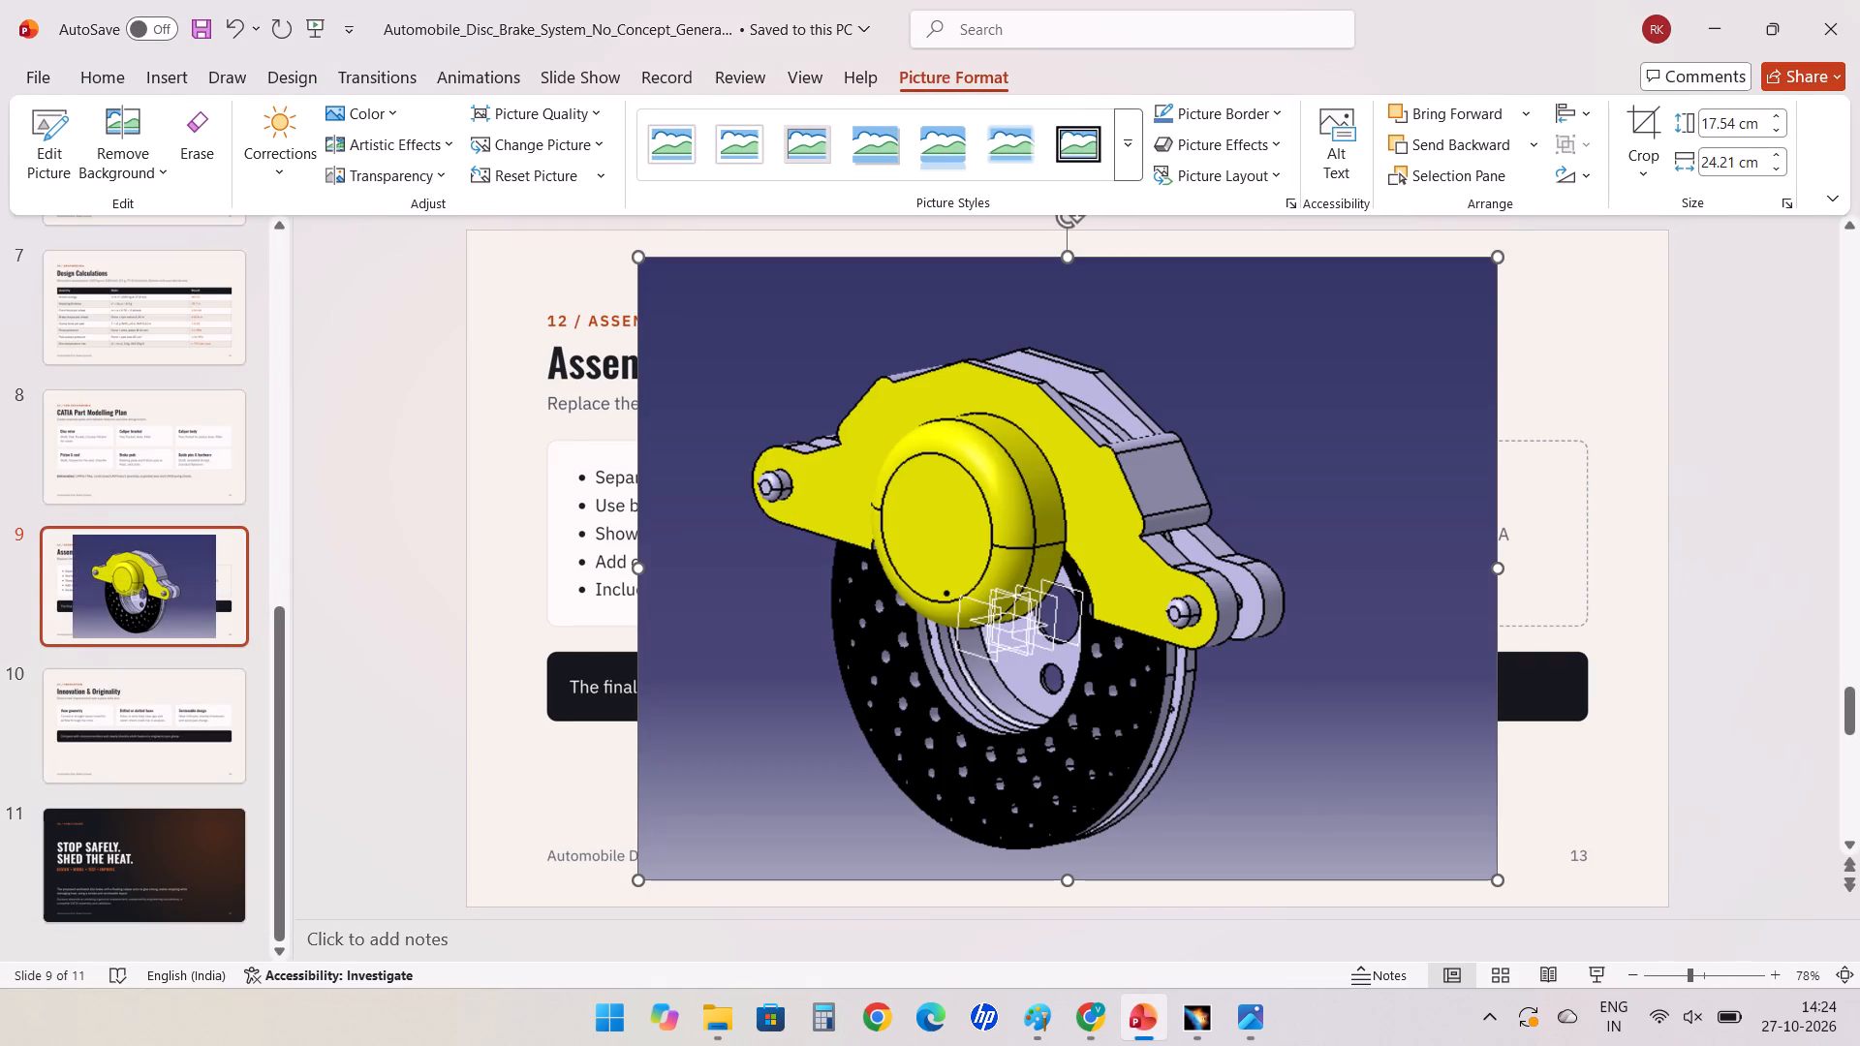
pyautogui.moveTo(636, 257); pyautogui.dragTo(936, 382)
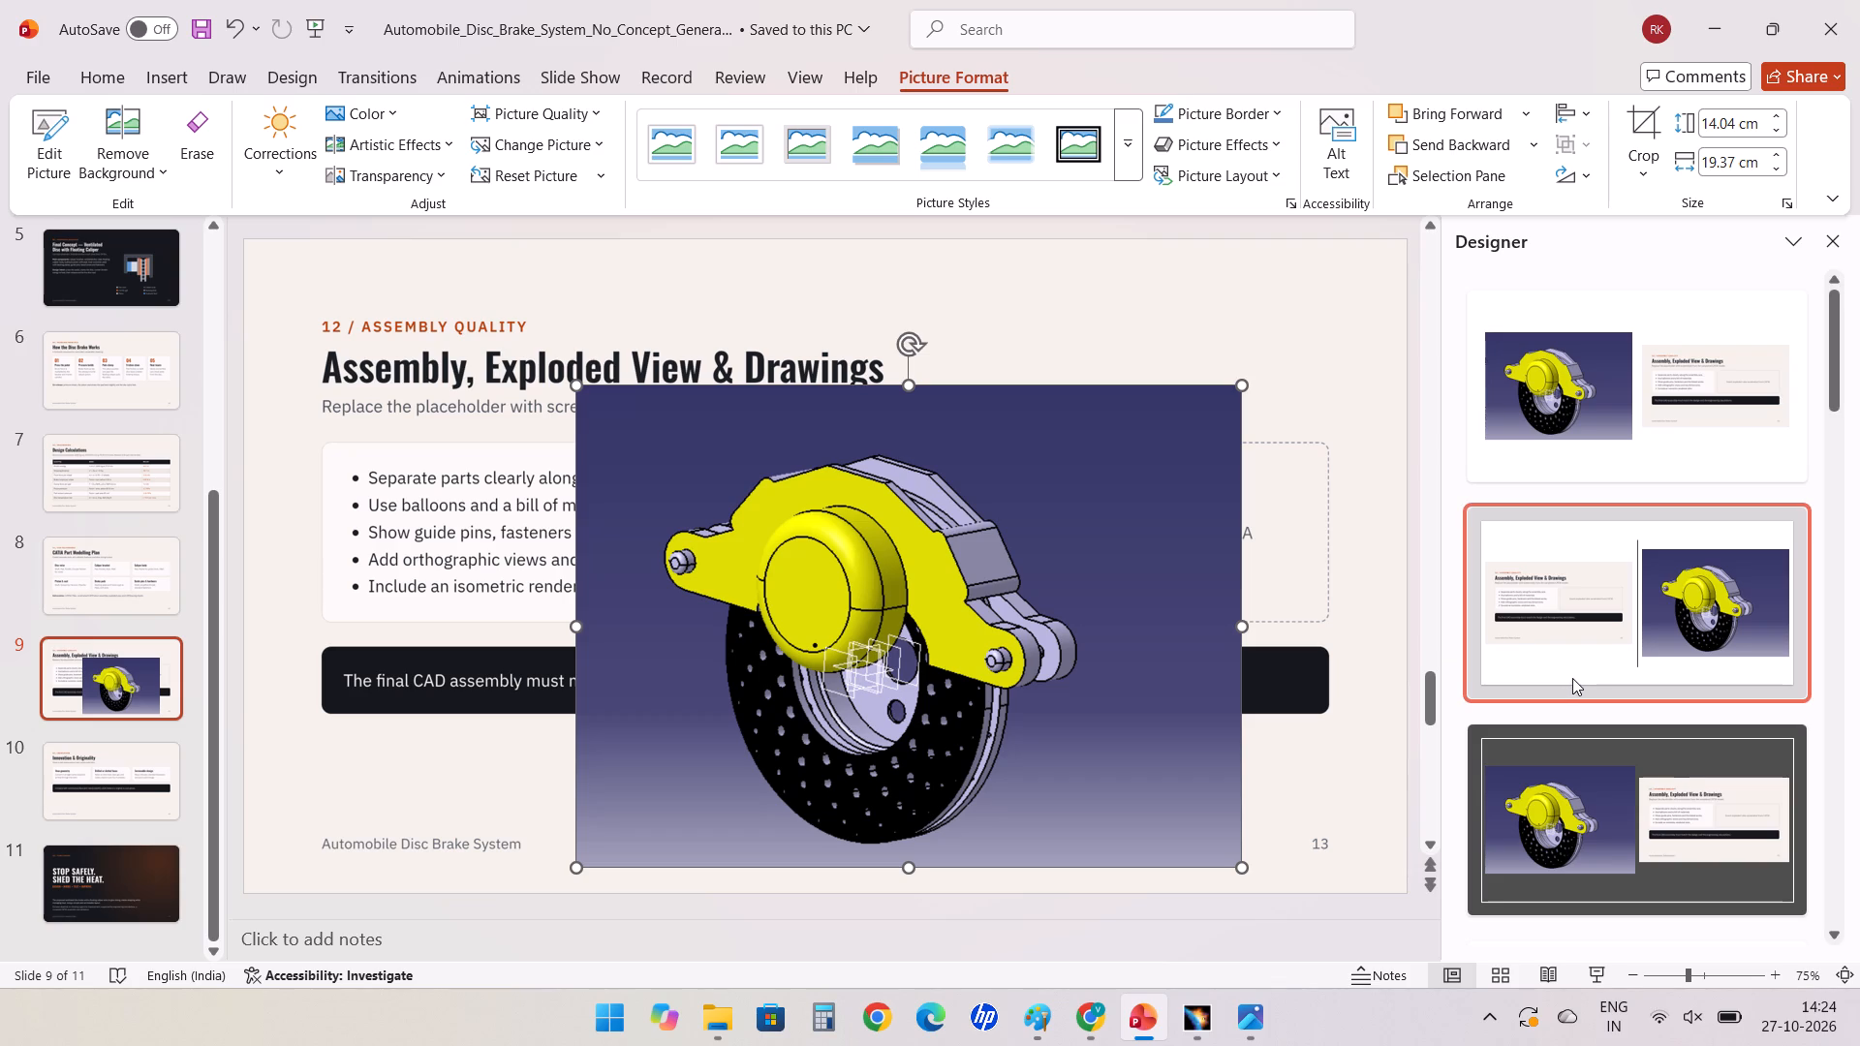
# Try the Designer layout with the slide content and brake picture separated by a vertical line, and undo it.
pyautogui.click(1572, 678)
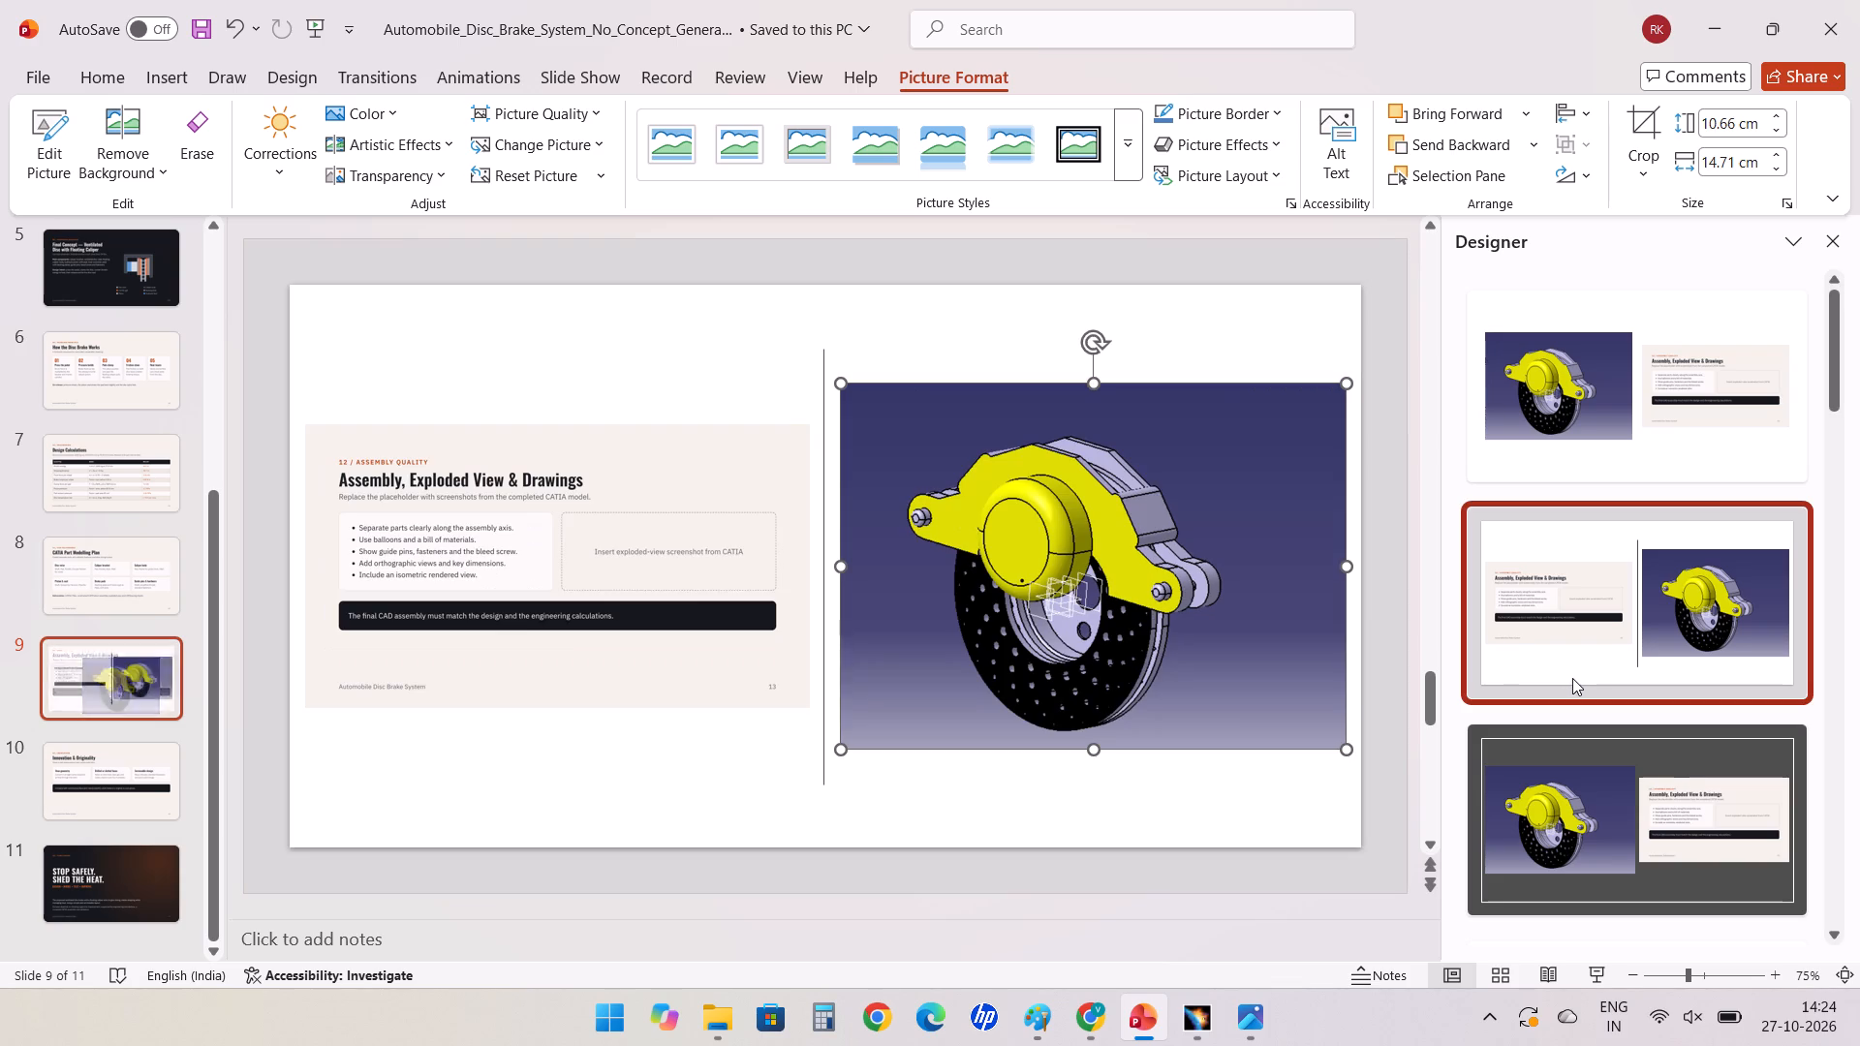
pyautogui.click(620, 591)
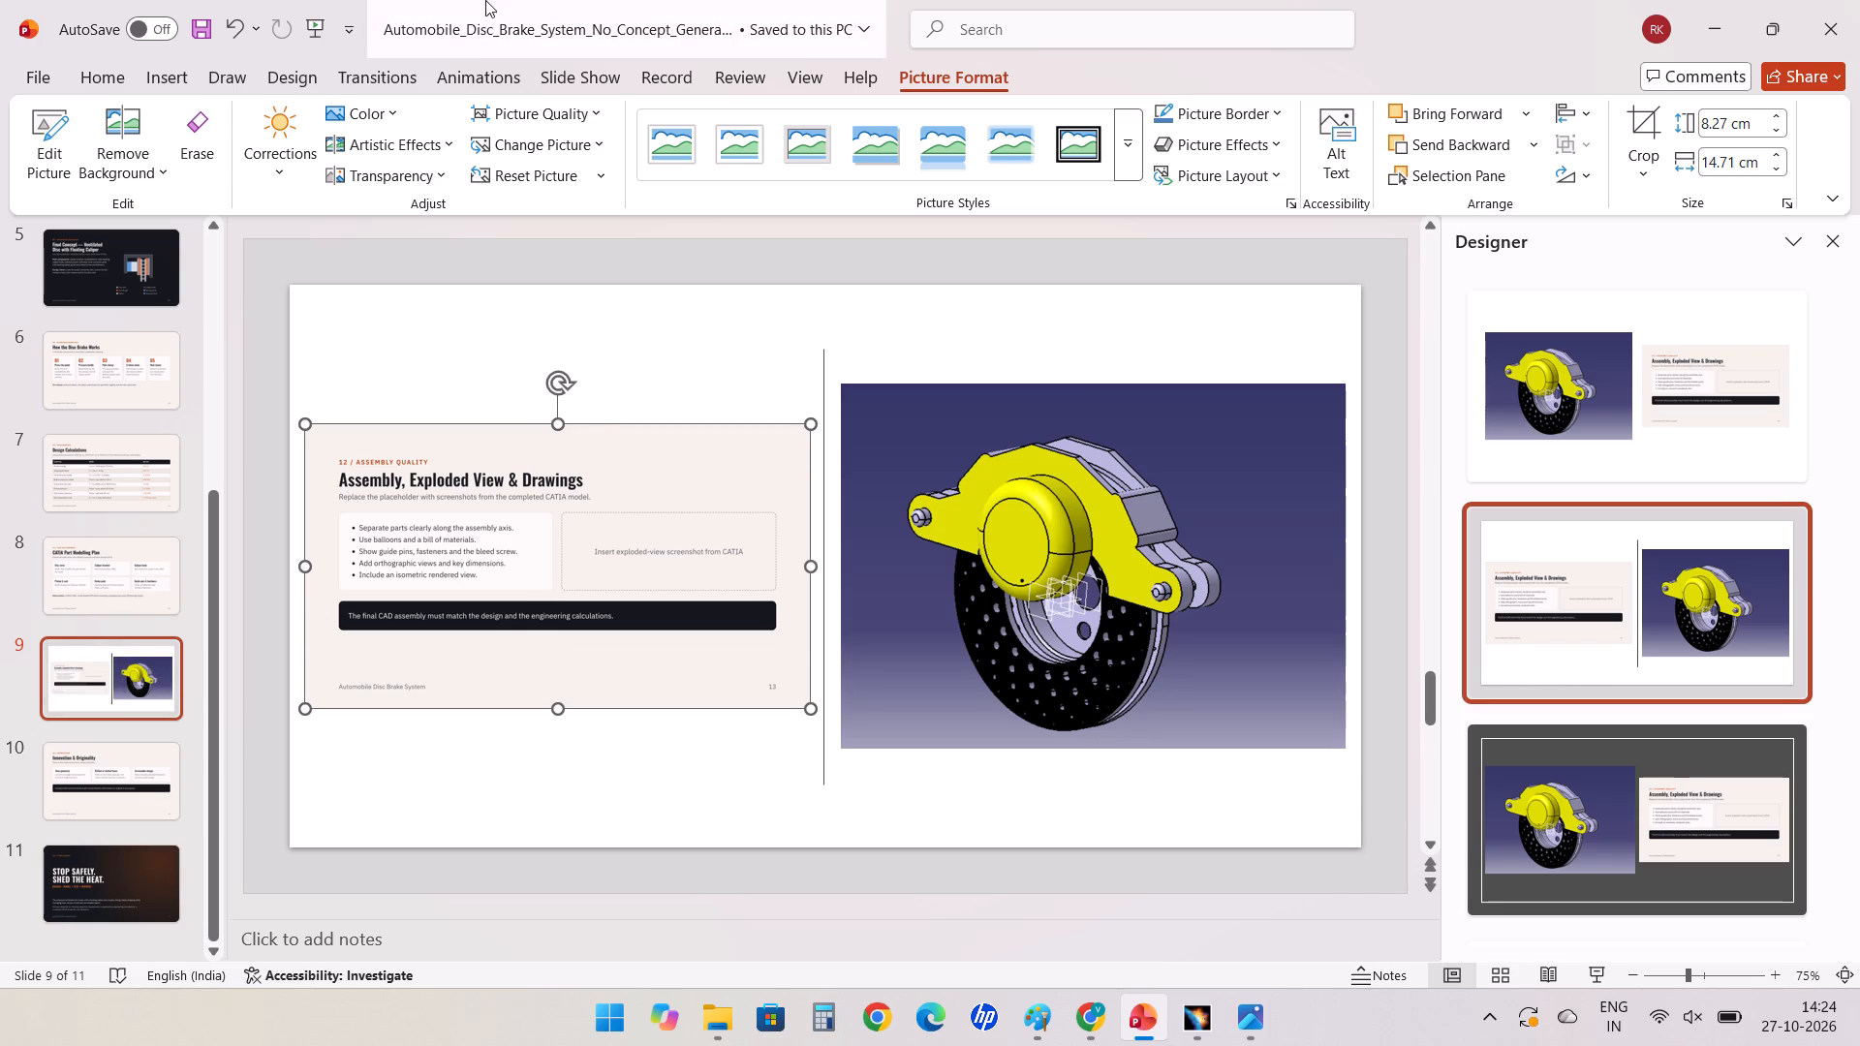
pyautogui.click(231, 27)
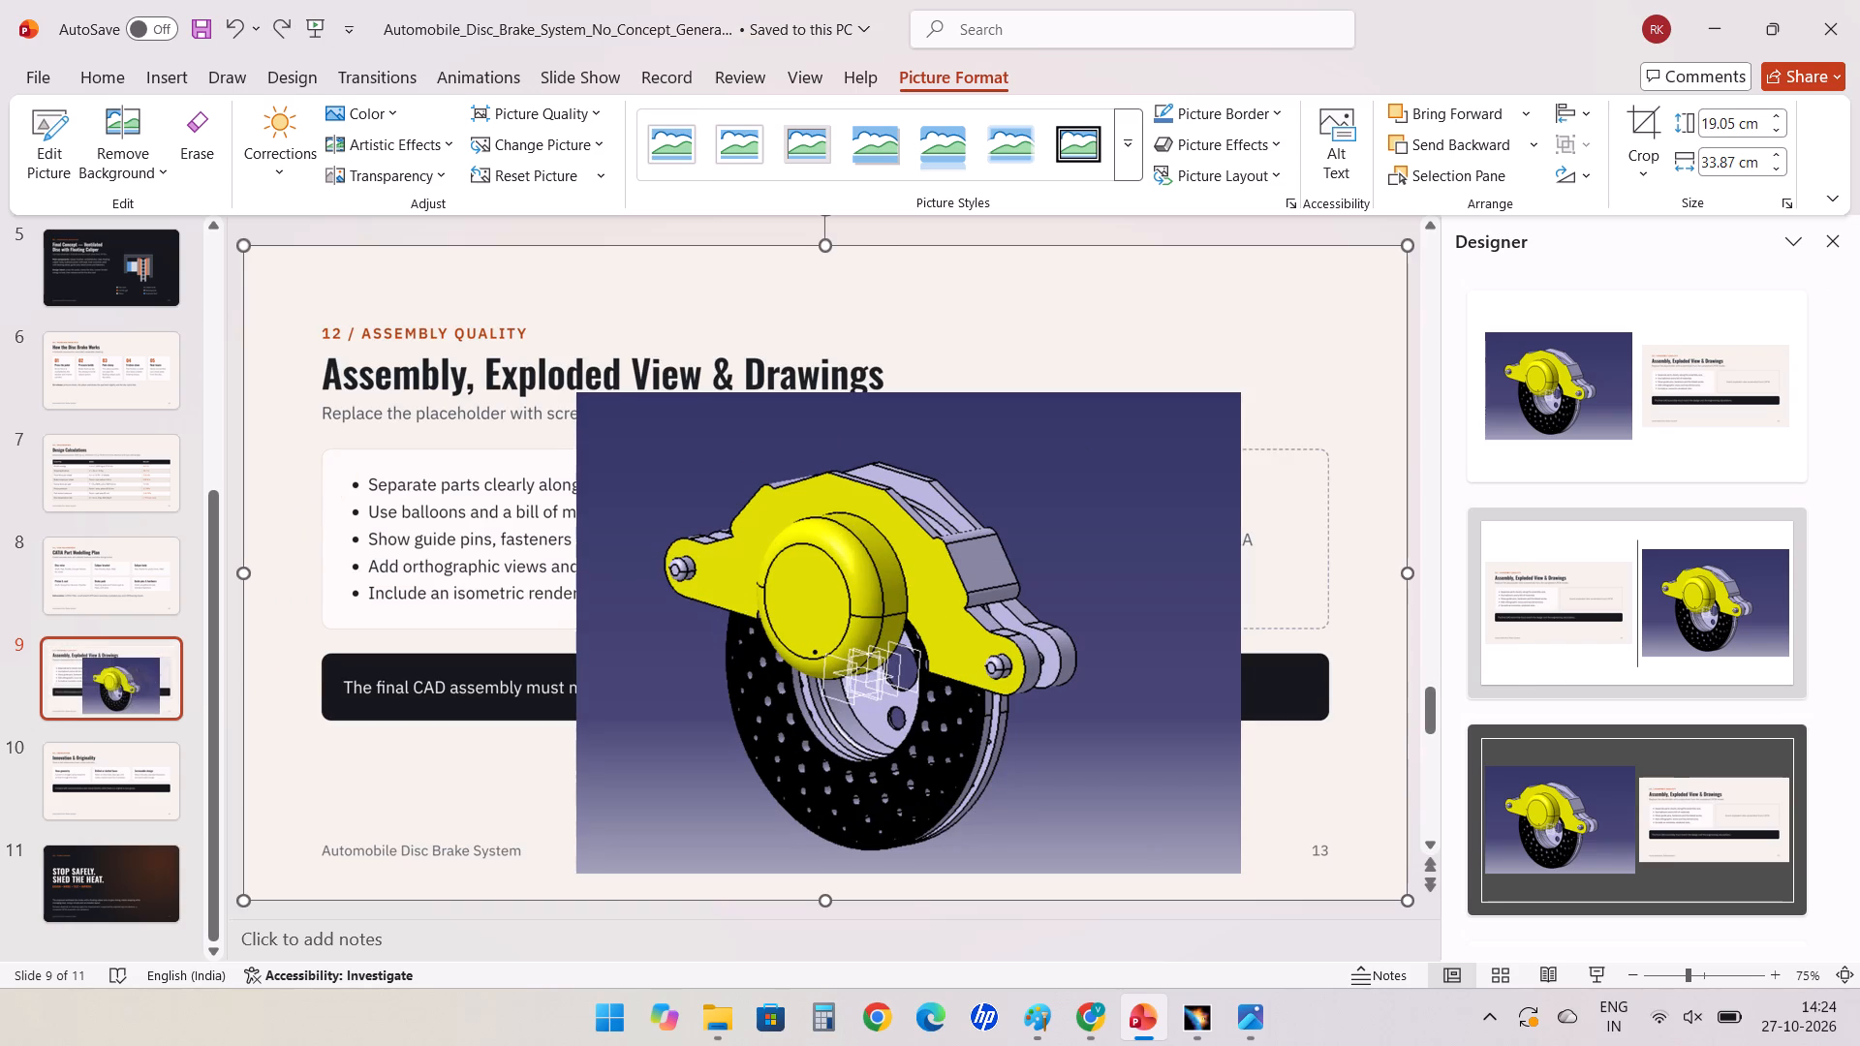
# Scale the brake picture to about 8.79 cm high by 12.13 cm wide and align it with the exploded-view placeholder's right edge.
pyautogui.moveTo(691, 455); pyautogui.dragTo(974, 370)
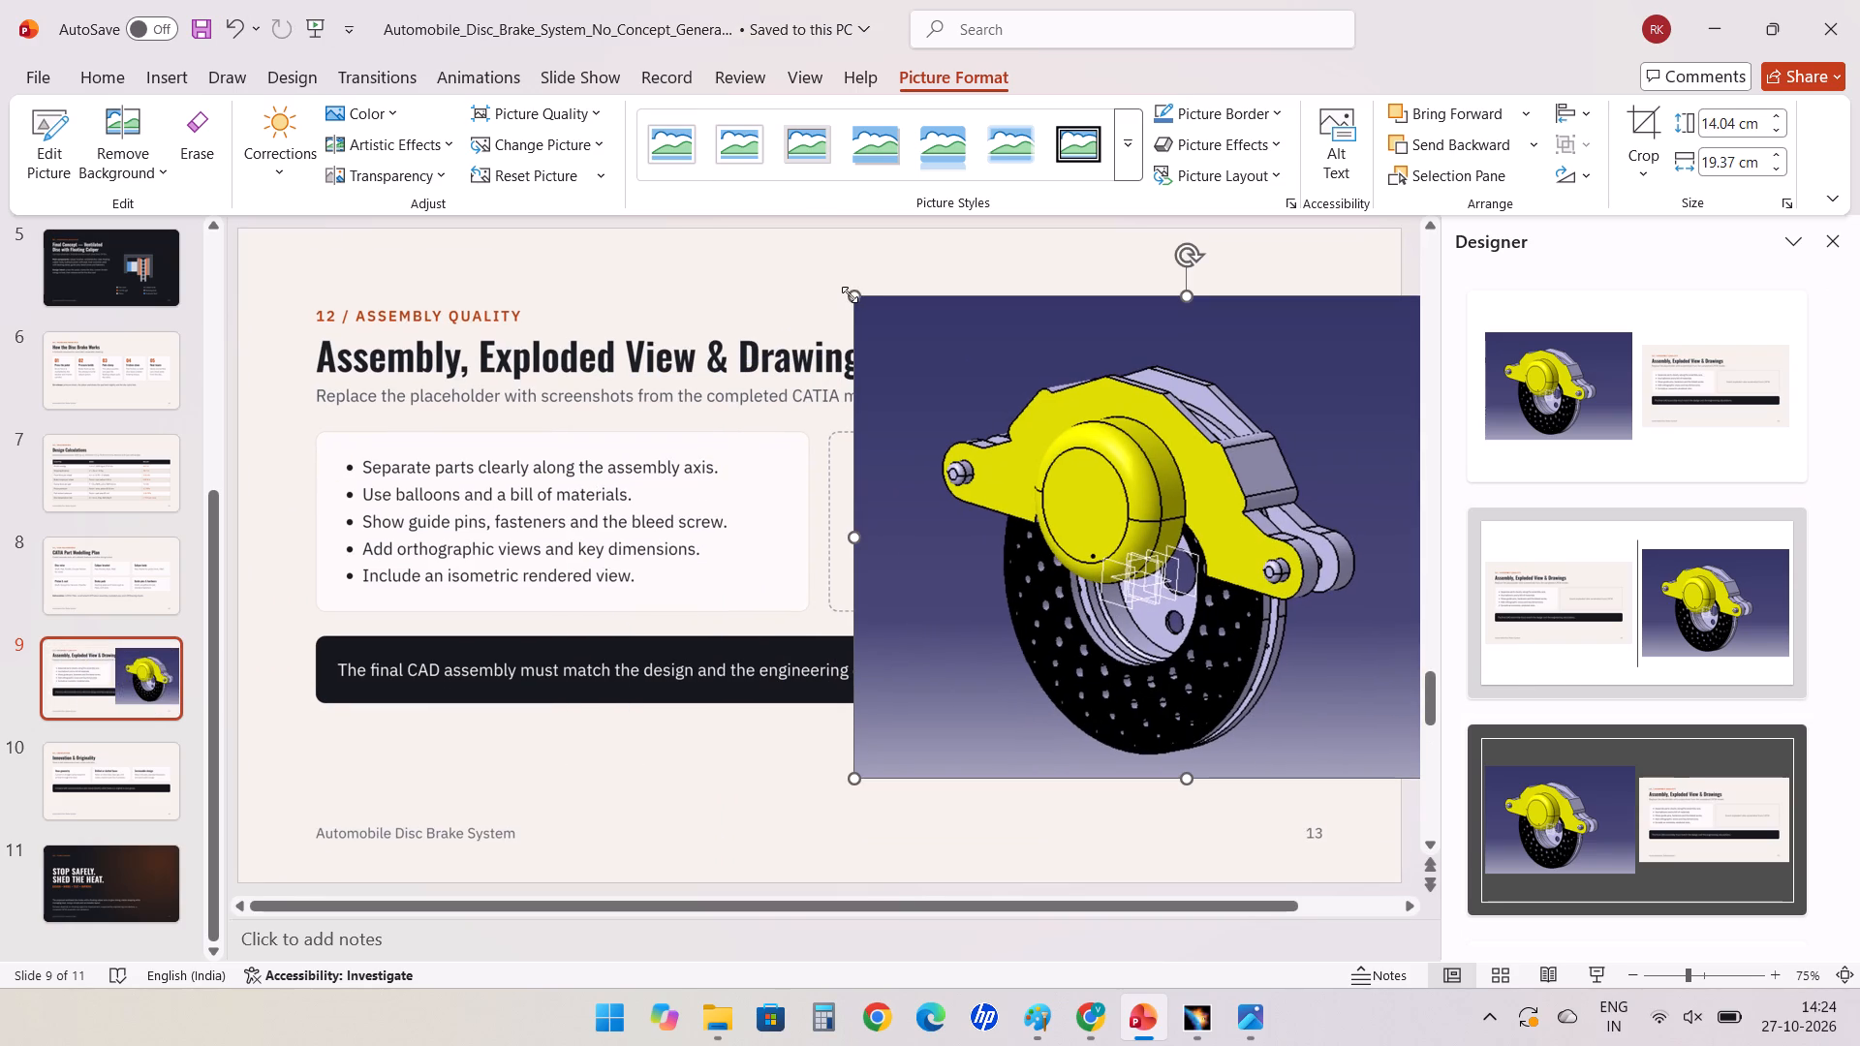
pyautogui.moveTo(850, 294); pyautogui.dragTo(1103, 417)
pyautogui.moveTo(1206, 532); pyautogui.dragTo(1051, 498)
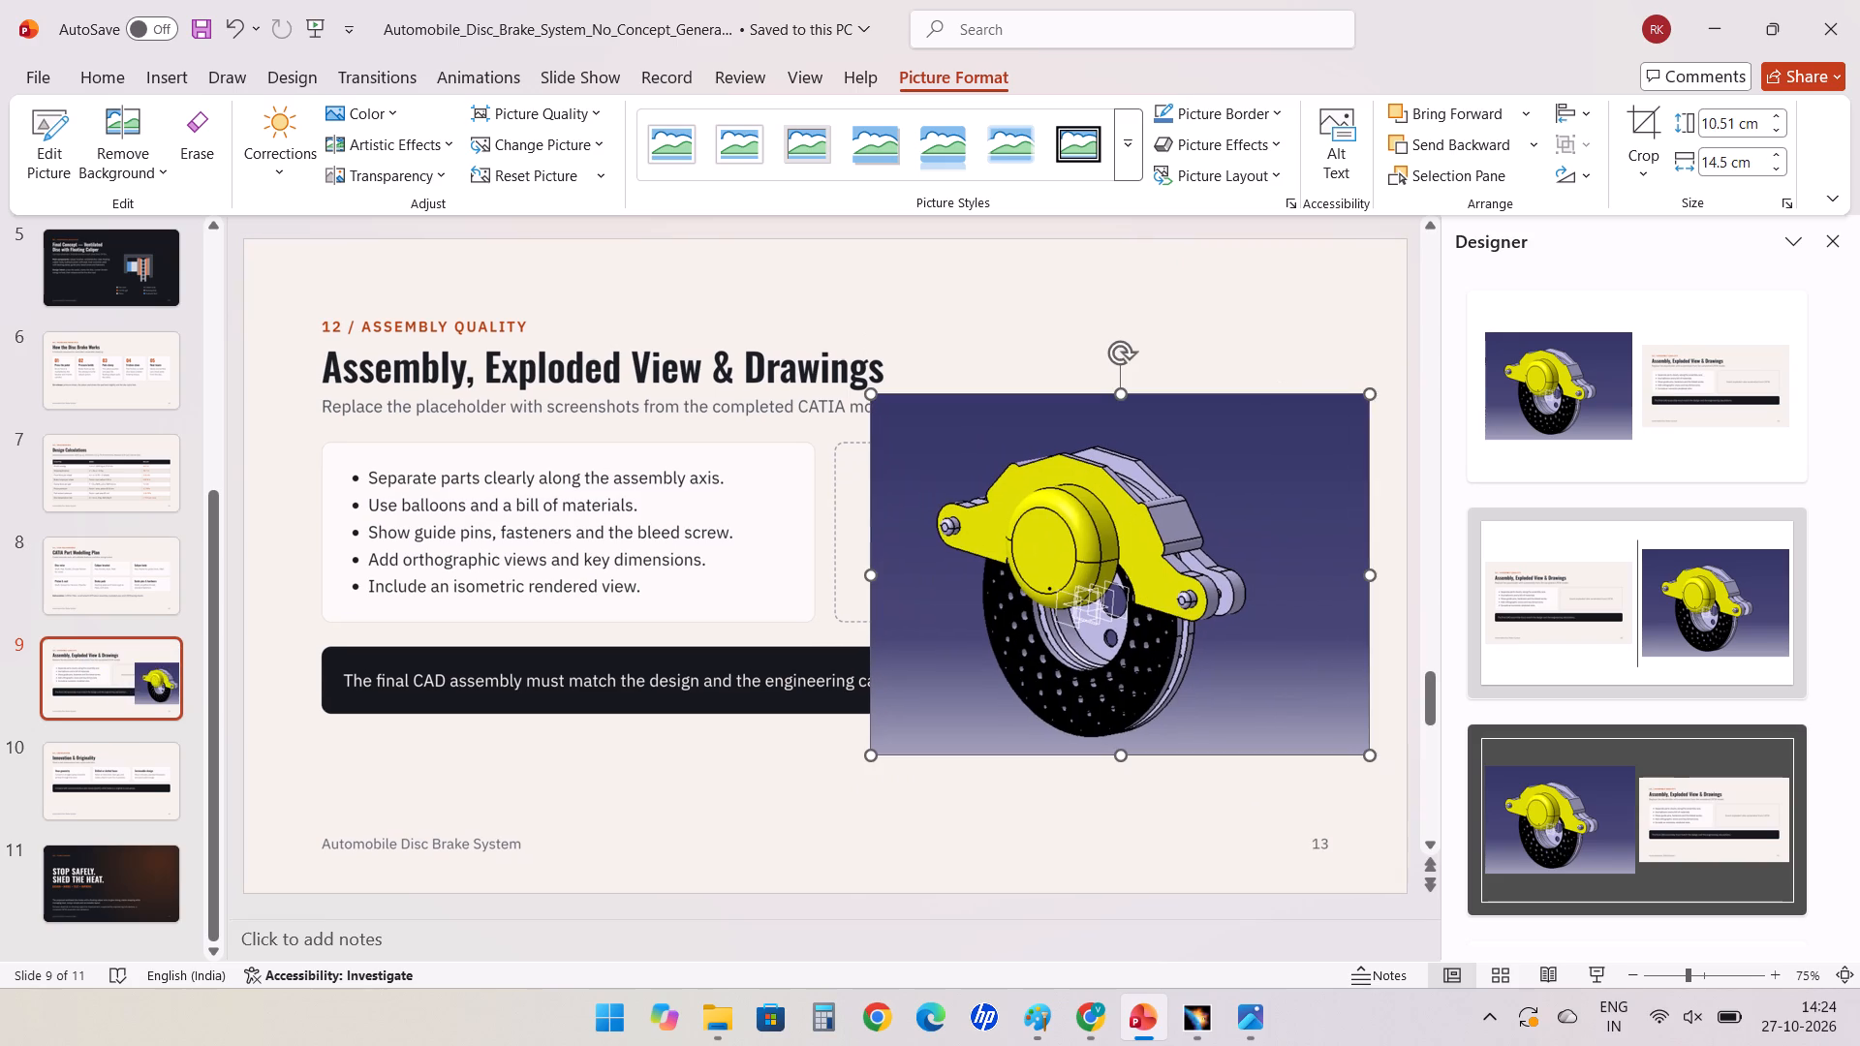
pyautogui.moveTo(1372, 390); pyautogui.dragTo(1286, 480)
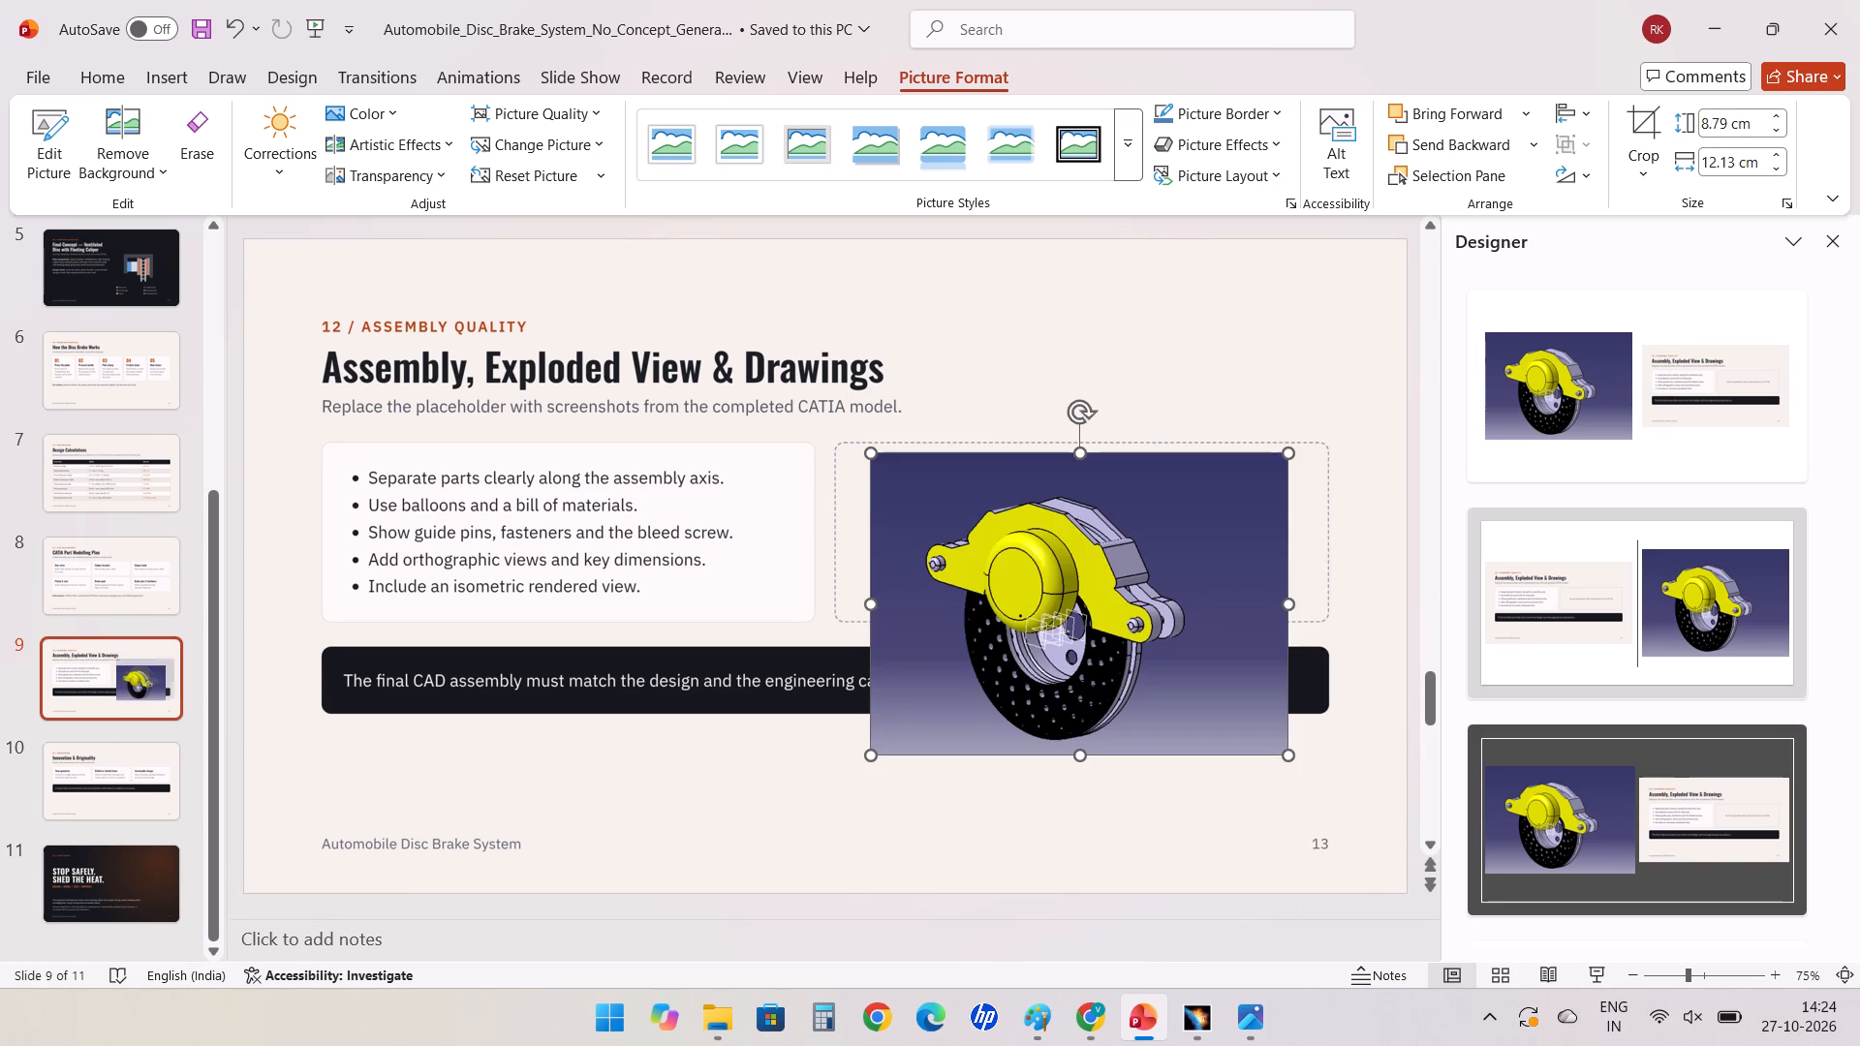
pyautogui.moveTo(1200, 619); pyautogui.dragTo(1239, 493)
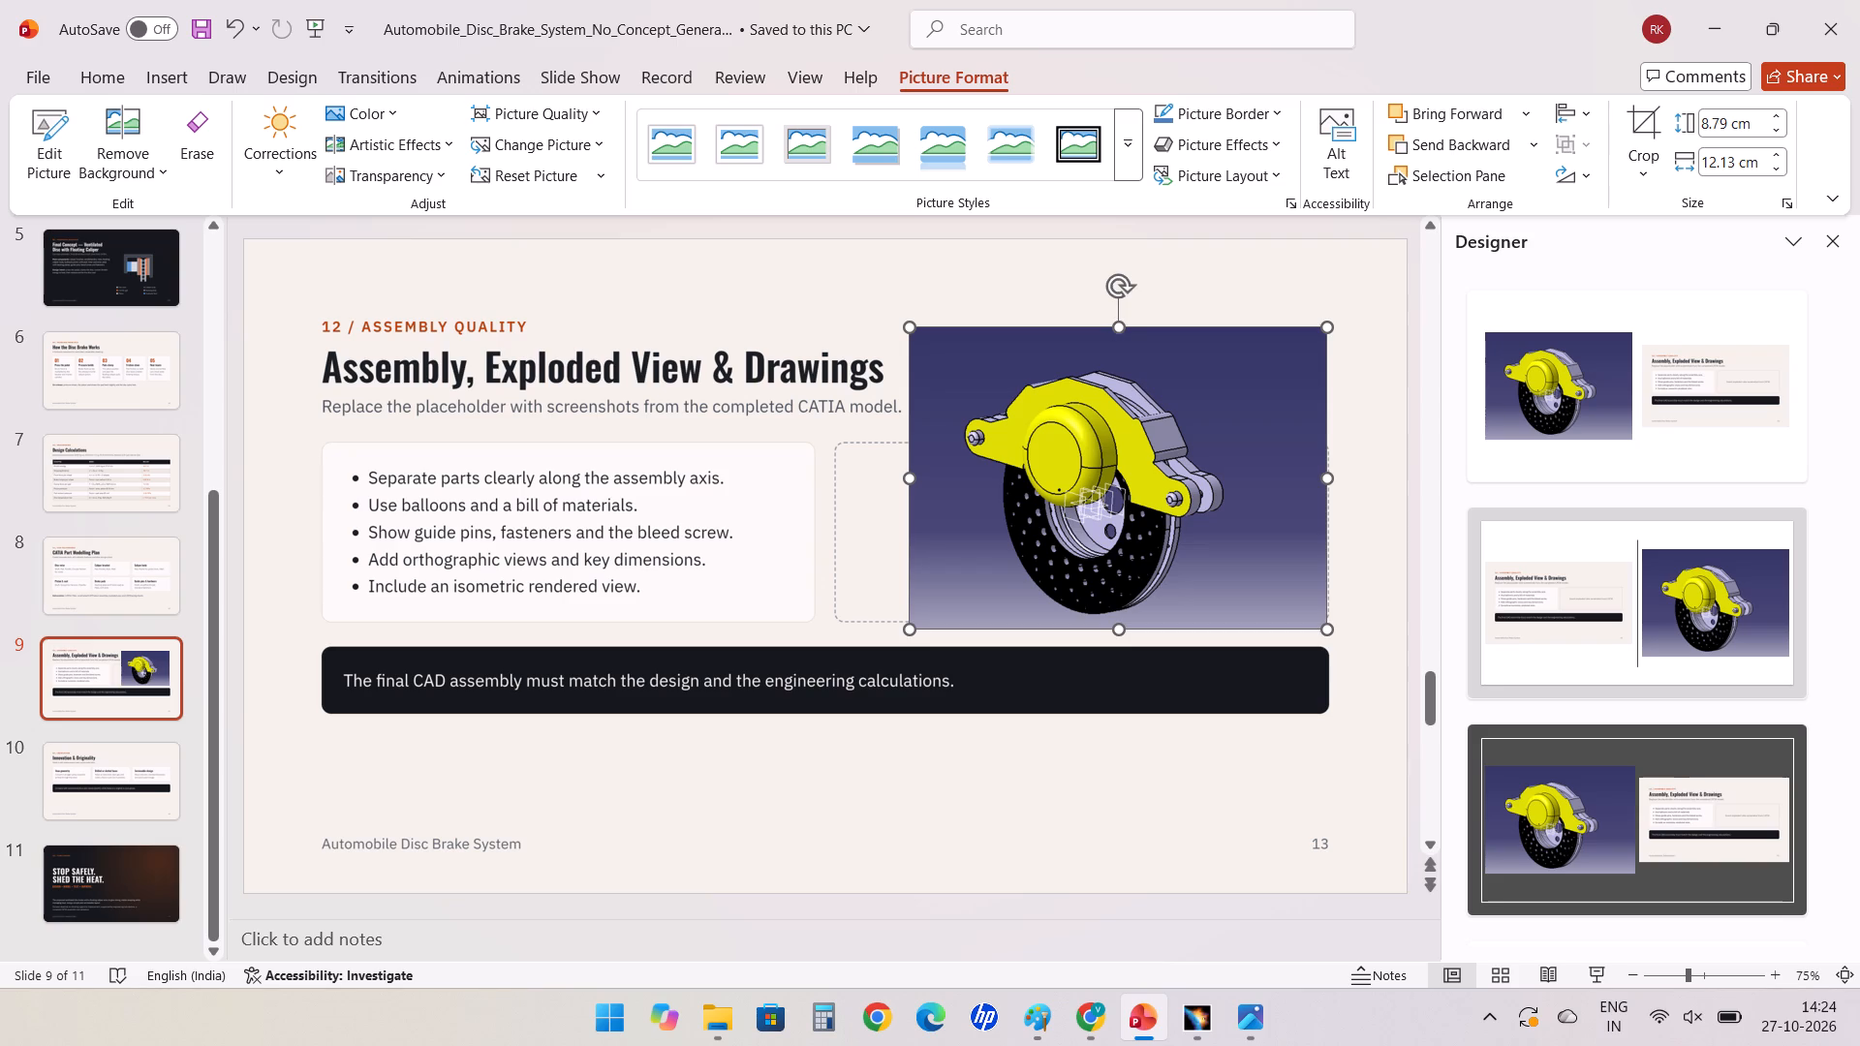
# Flatten the brake picture to about 6.19 cm high and stretch it sideways to cover the exploded-view placeholder, slightly past both side edges.
pyautogui.click(835, 479)
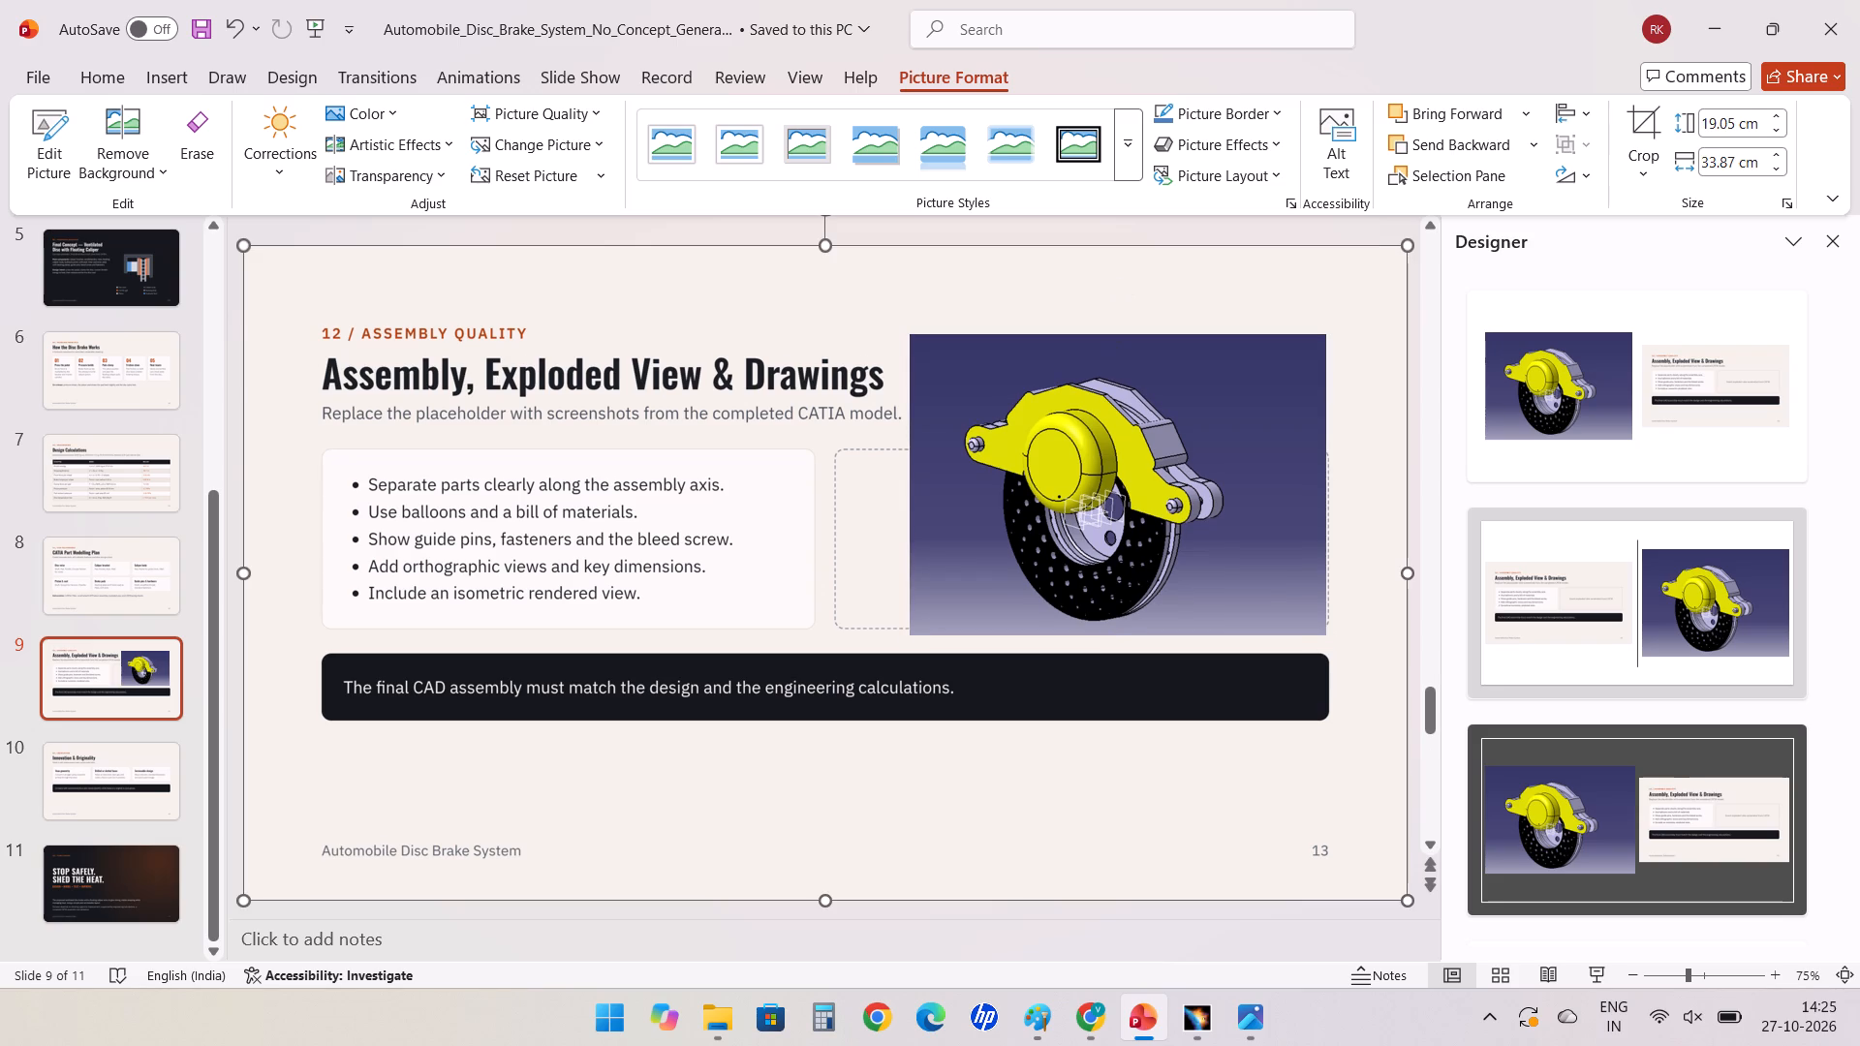
pyautogui.click(1146, 361)
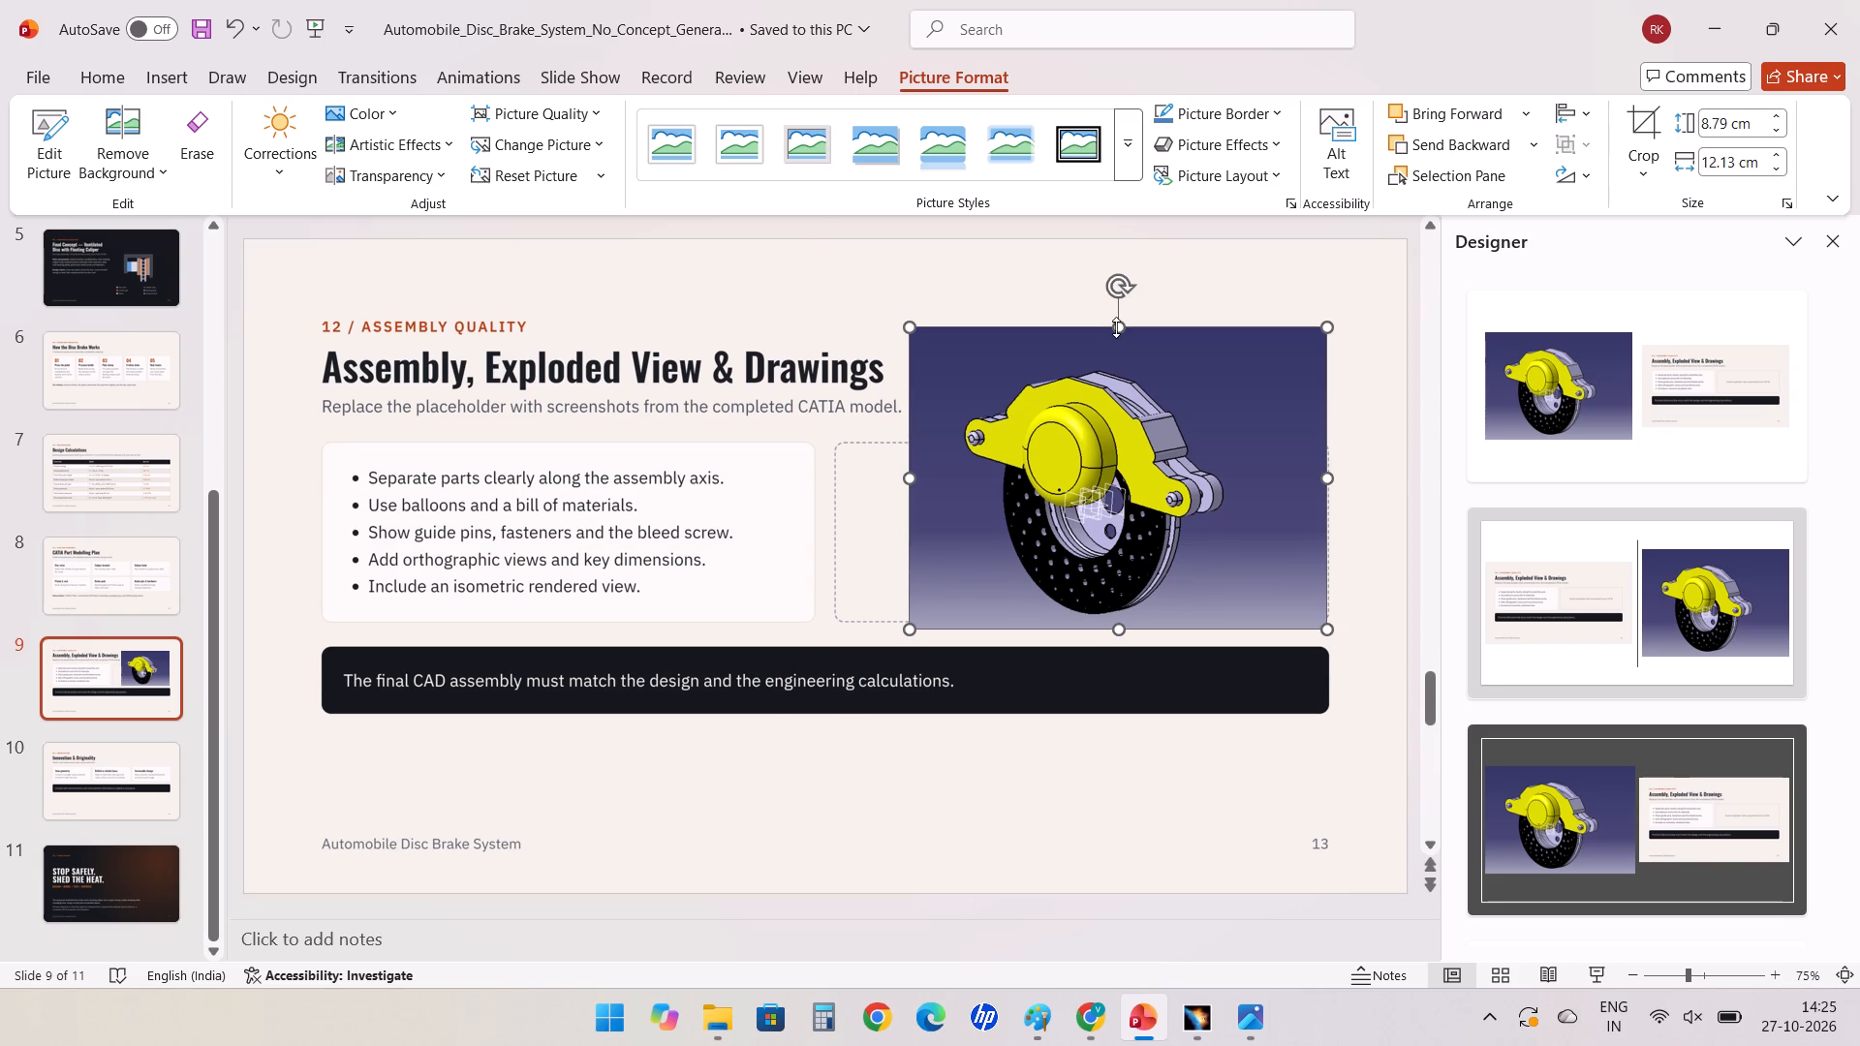
pyautogui.moveTo(1116, 327); pyautogui.dragTo(1124, 417)
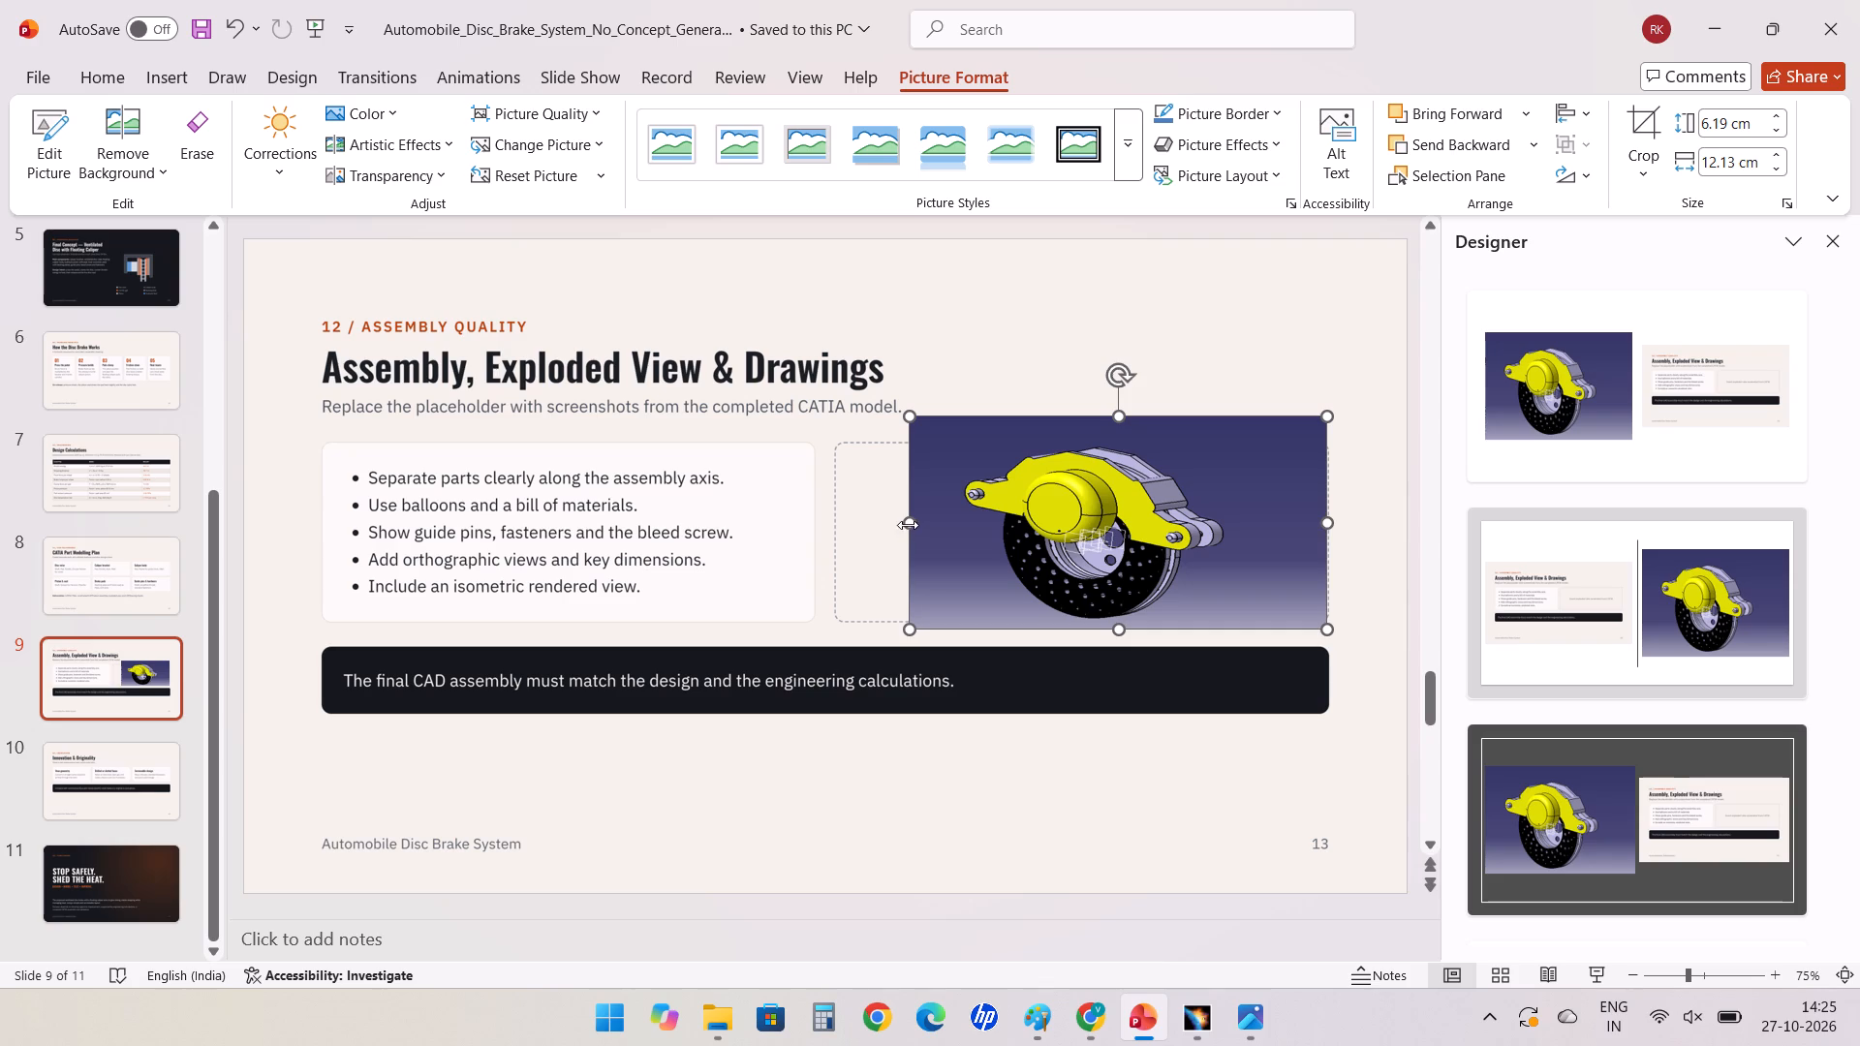
pyautogui.moveTo(908, 525); pyautogui.dragTo(828, 529)
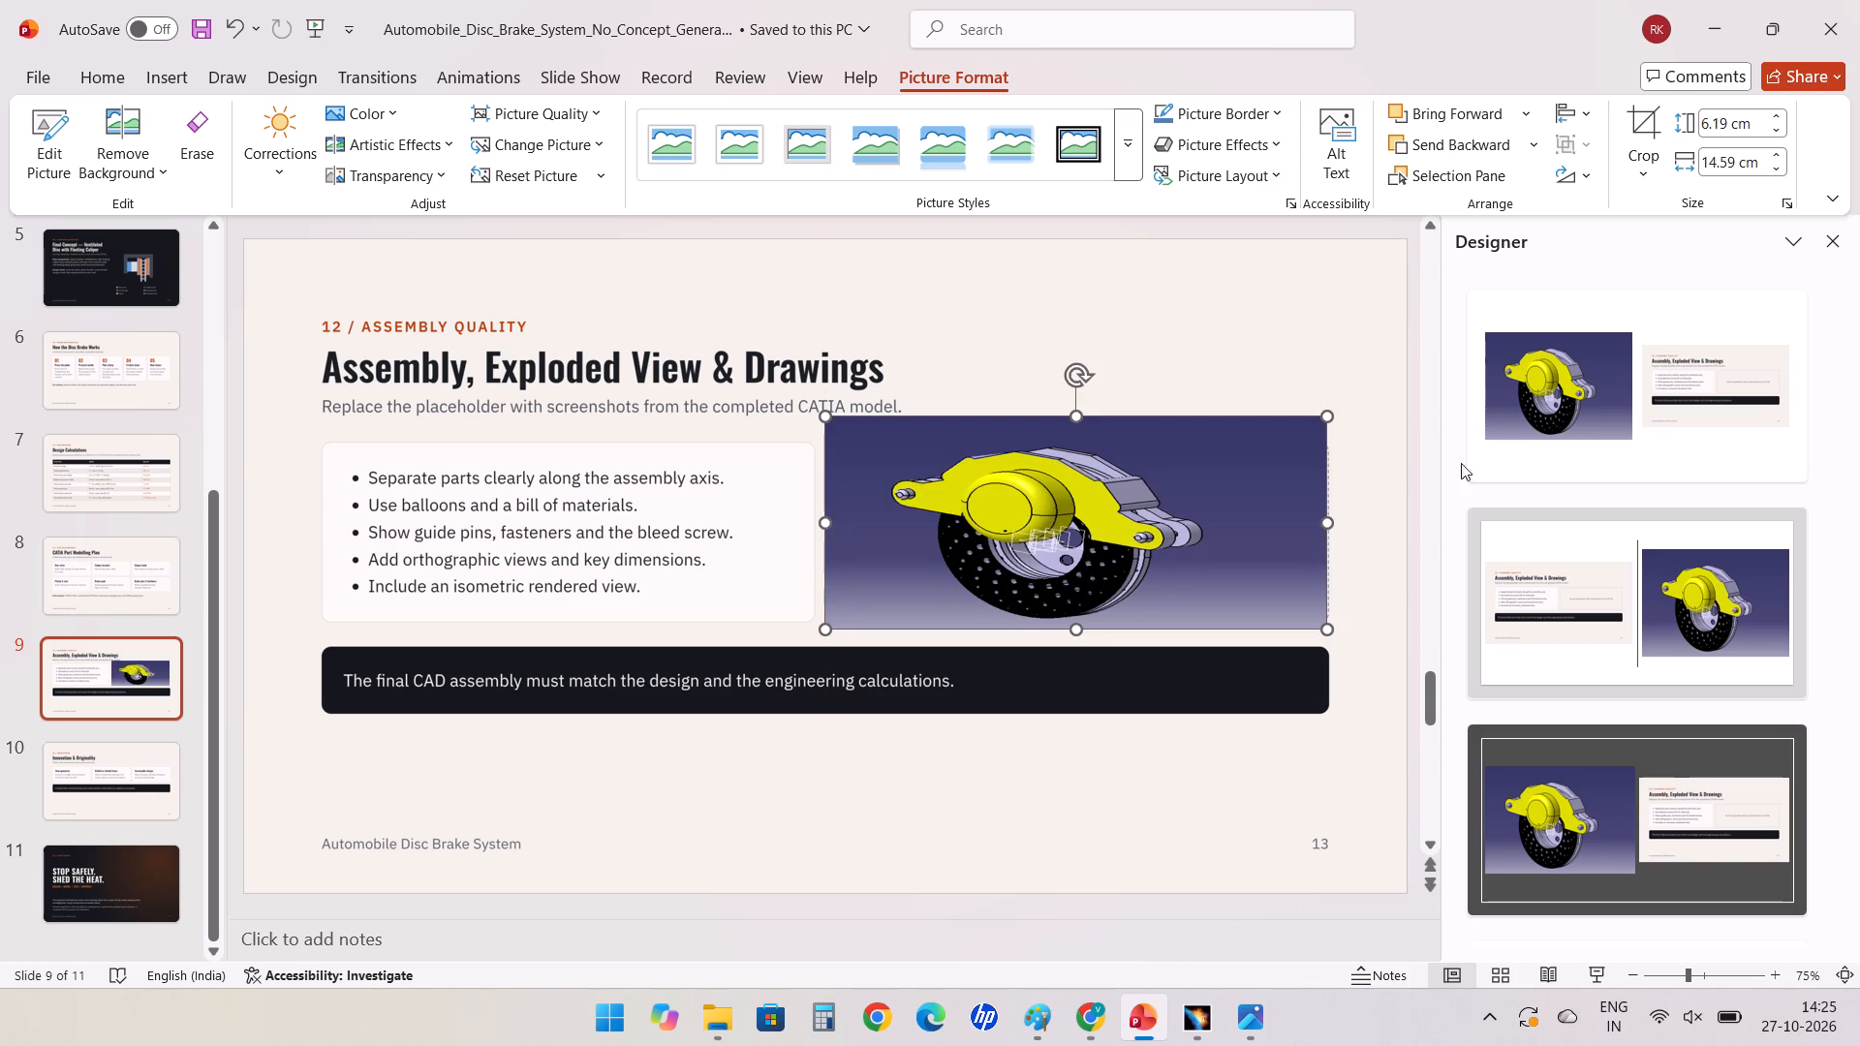
pyautogui.moveTo(1327, 522); pyautogui.dragTo(1354, 521)
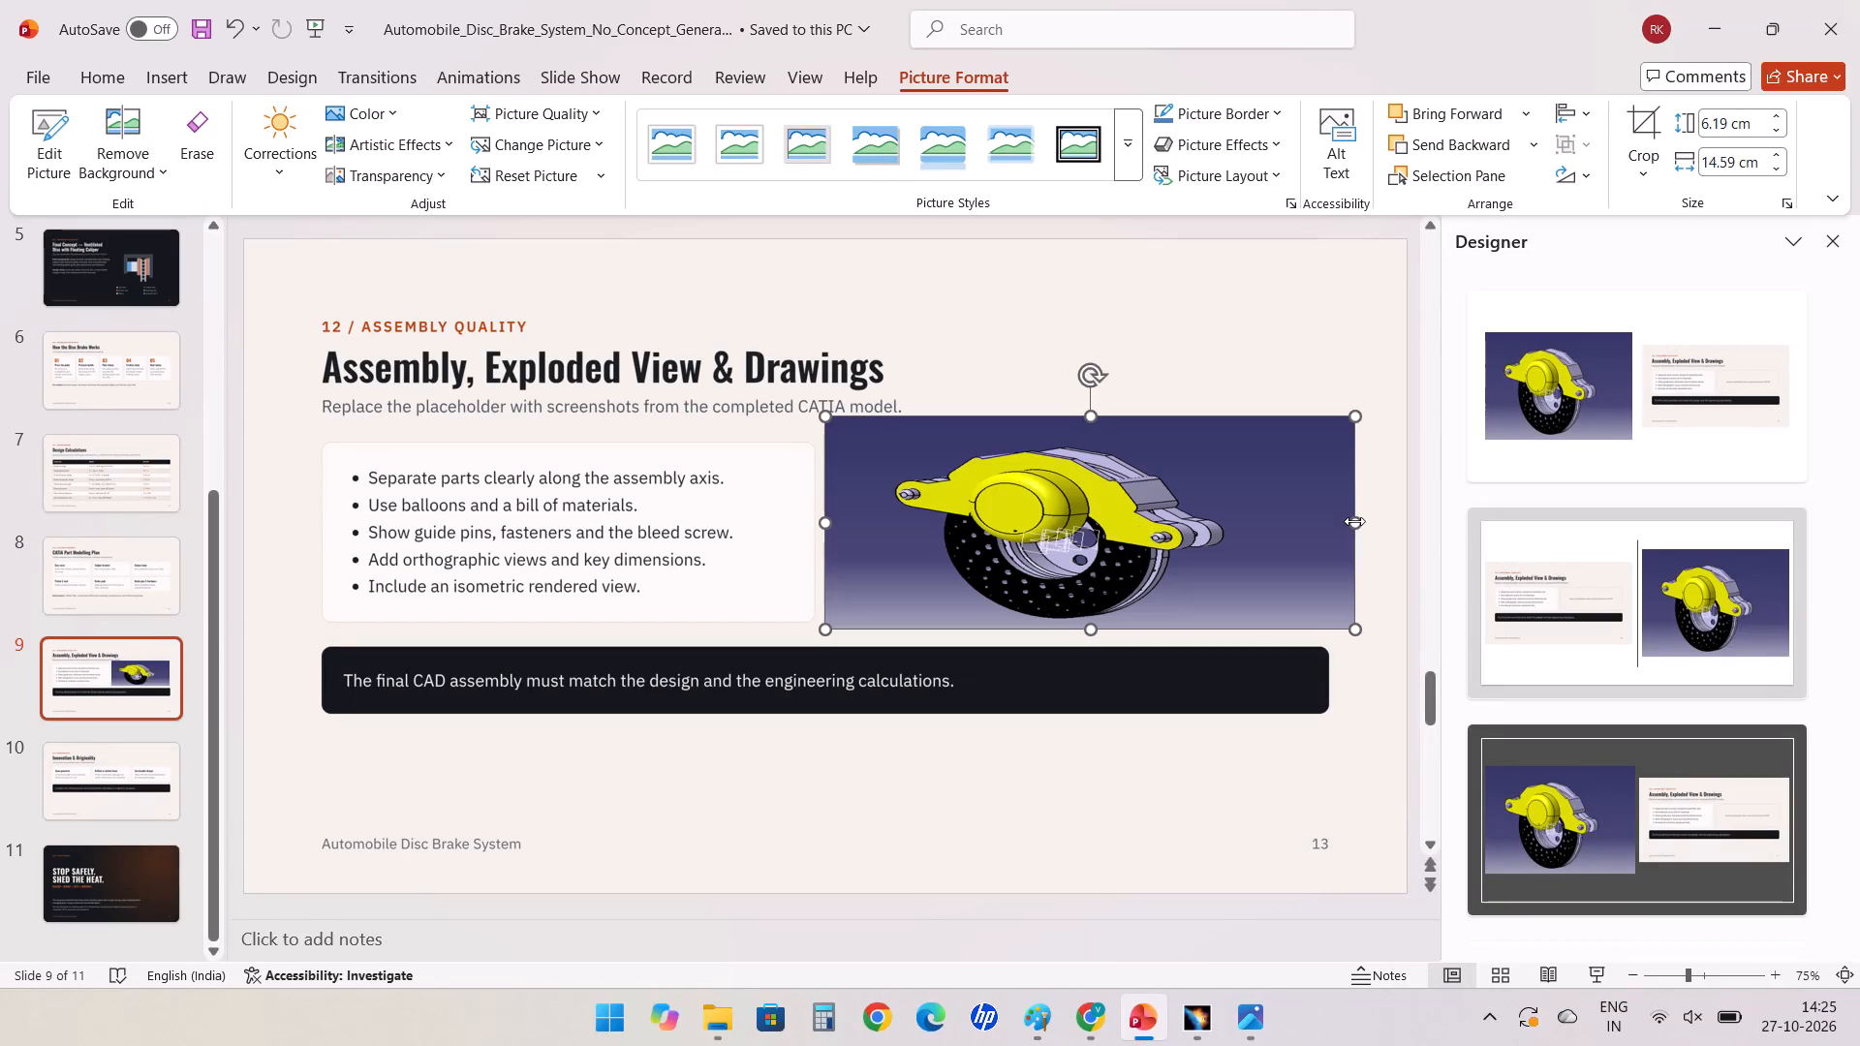
pyautogui.click(1243, 785)
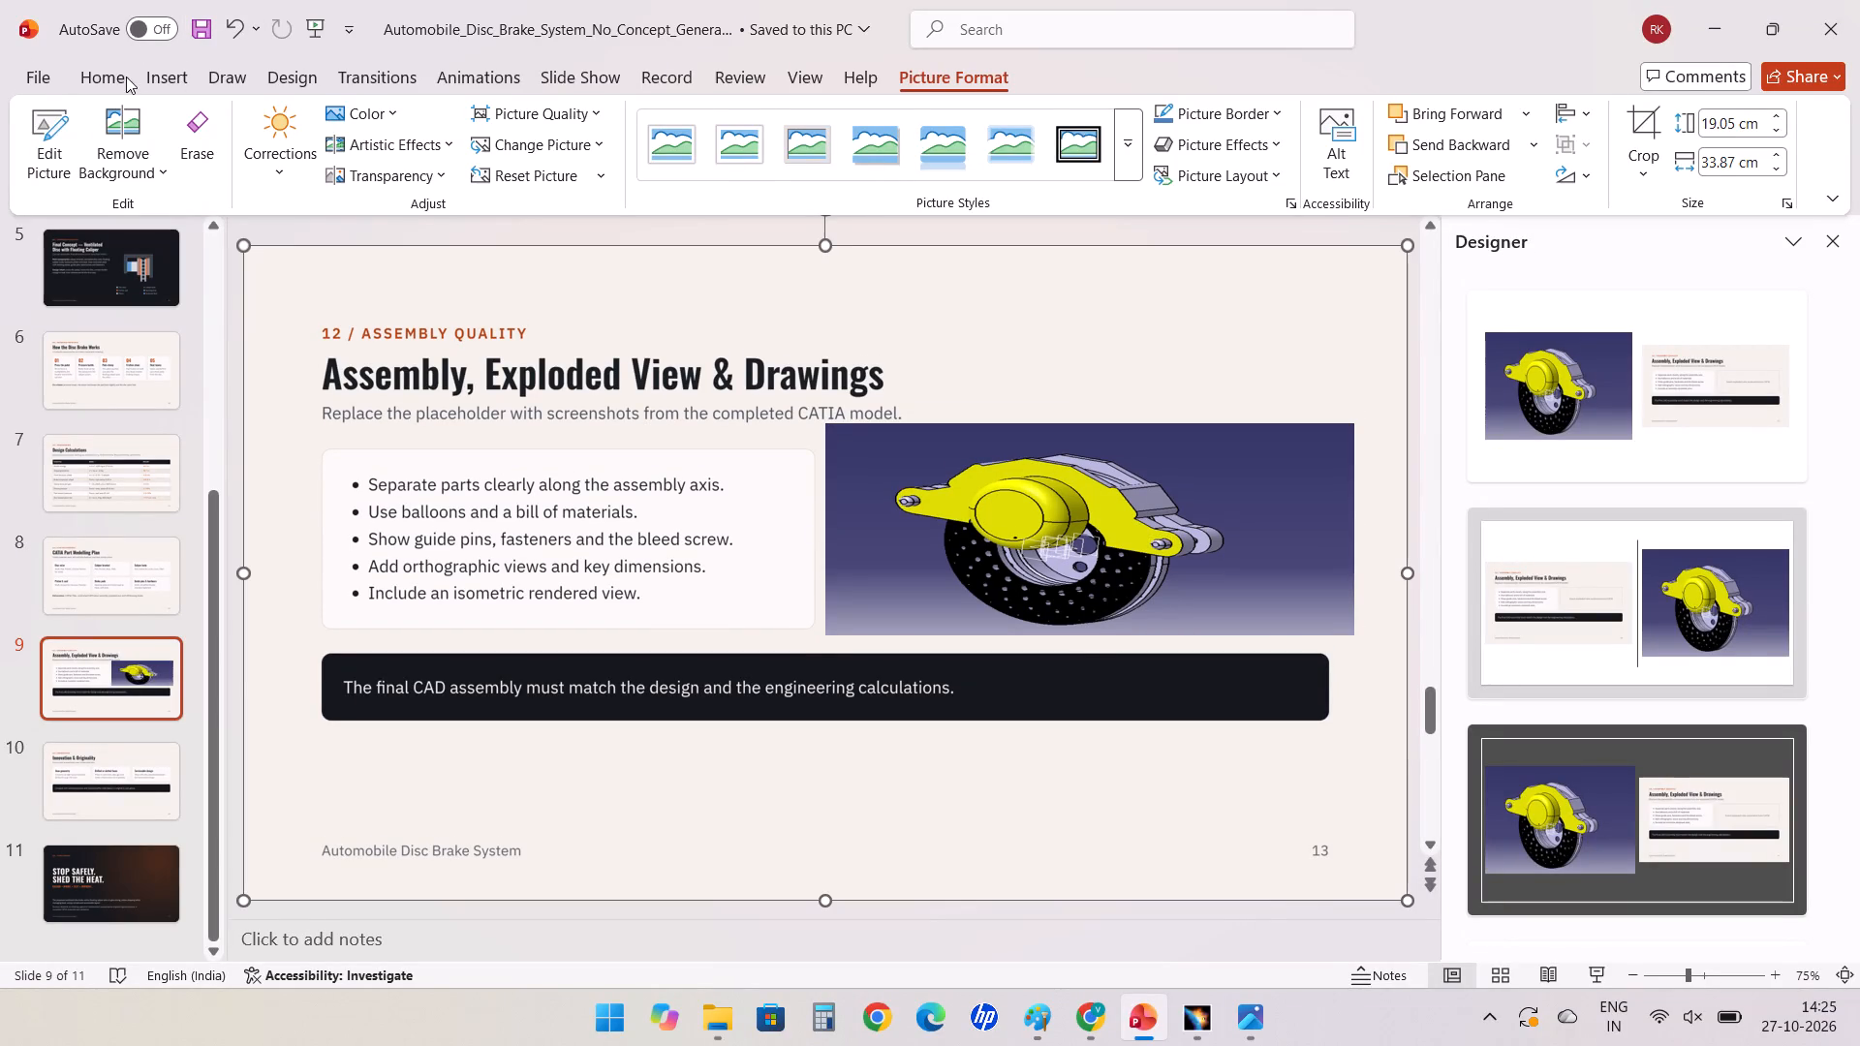
# Save the presentation under its existing name.
pyautogui.click(206, 24)
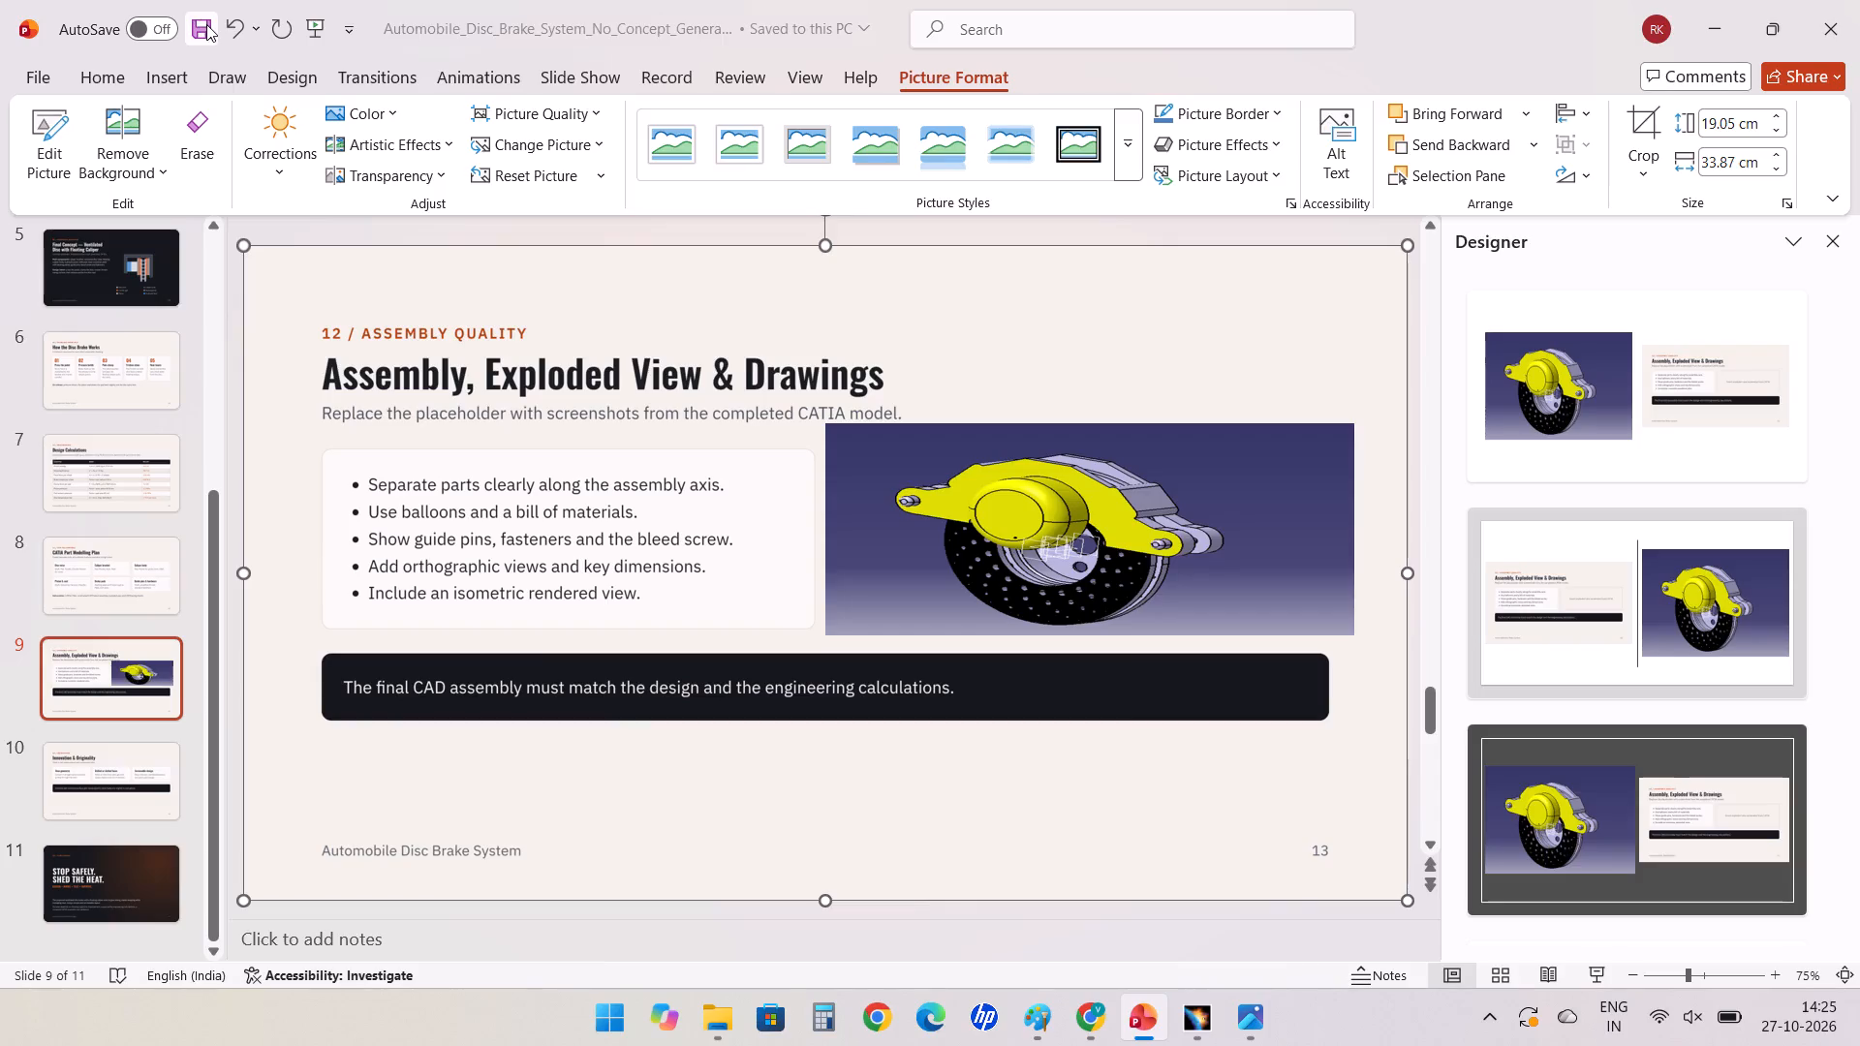
pyautogui.click(204, 27)
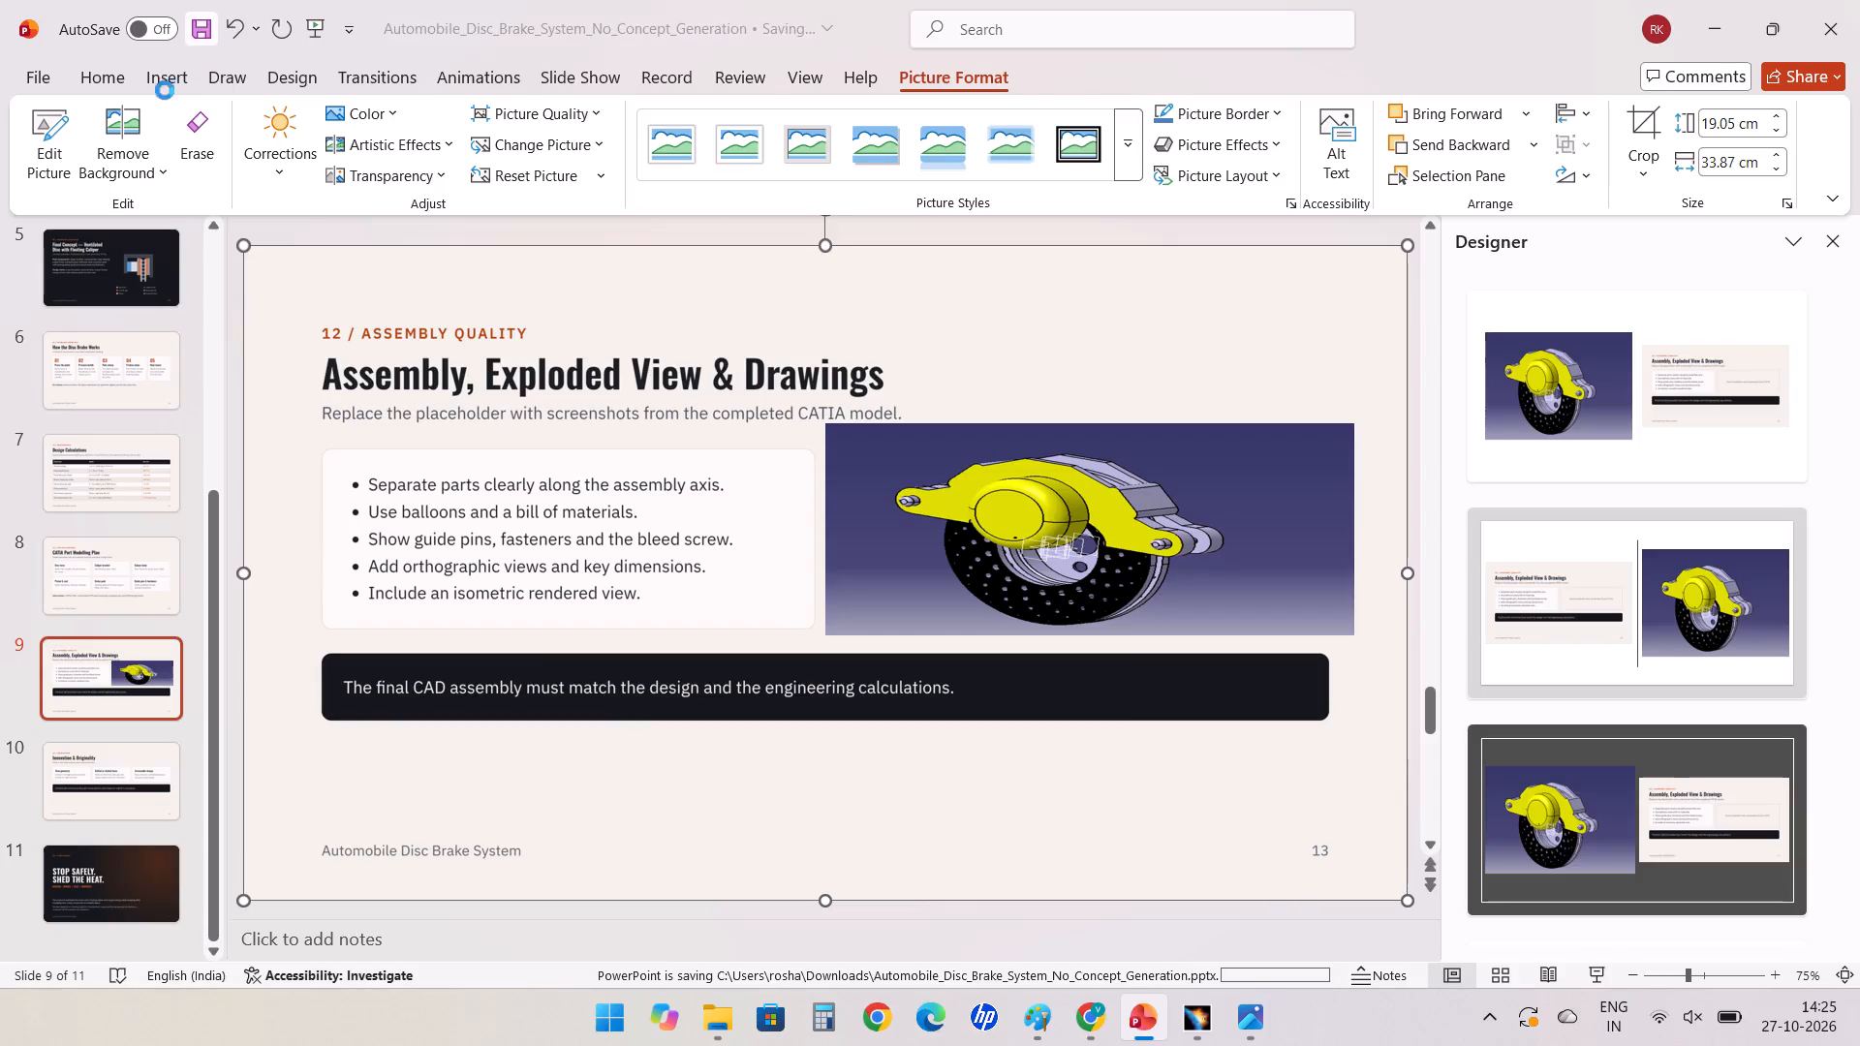
# Save a copy of the presentation in Downloads as "Automobile_Disc_Brake_System 2" in PowerPoint Presentation (*.pptx) format.
pyautogui.click(42, 88)
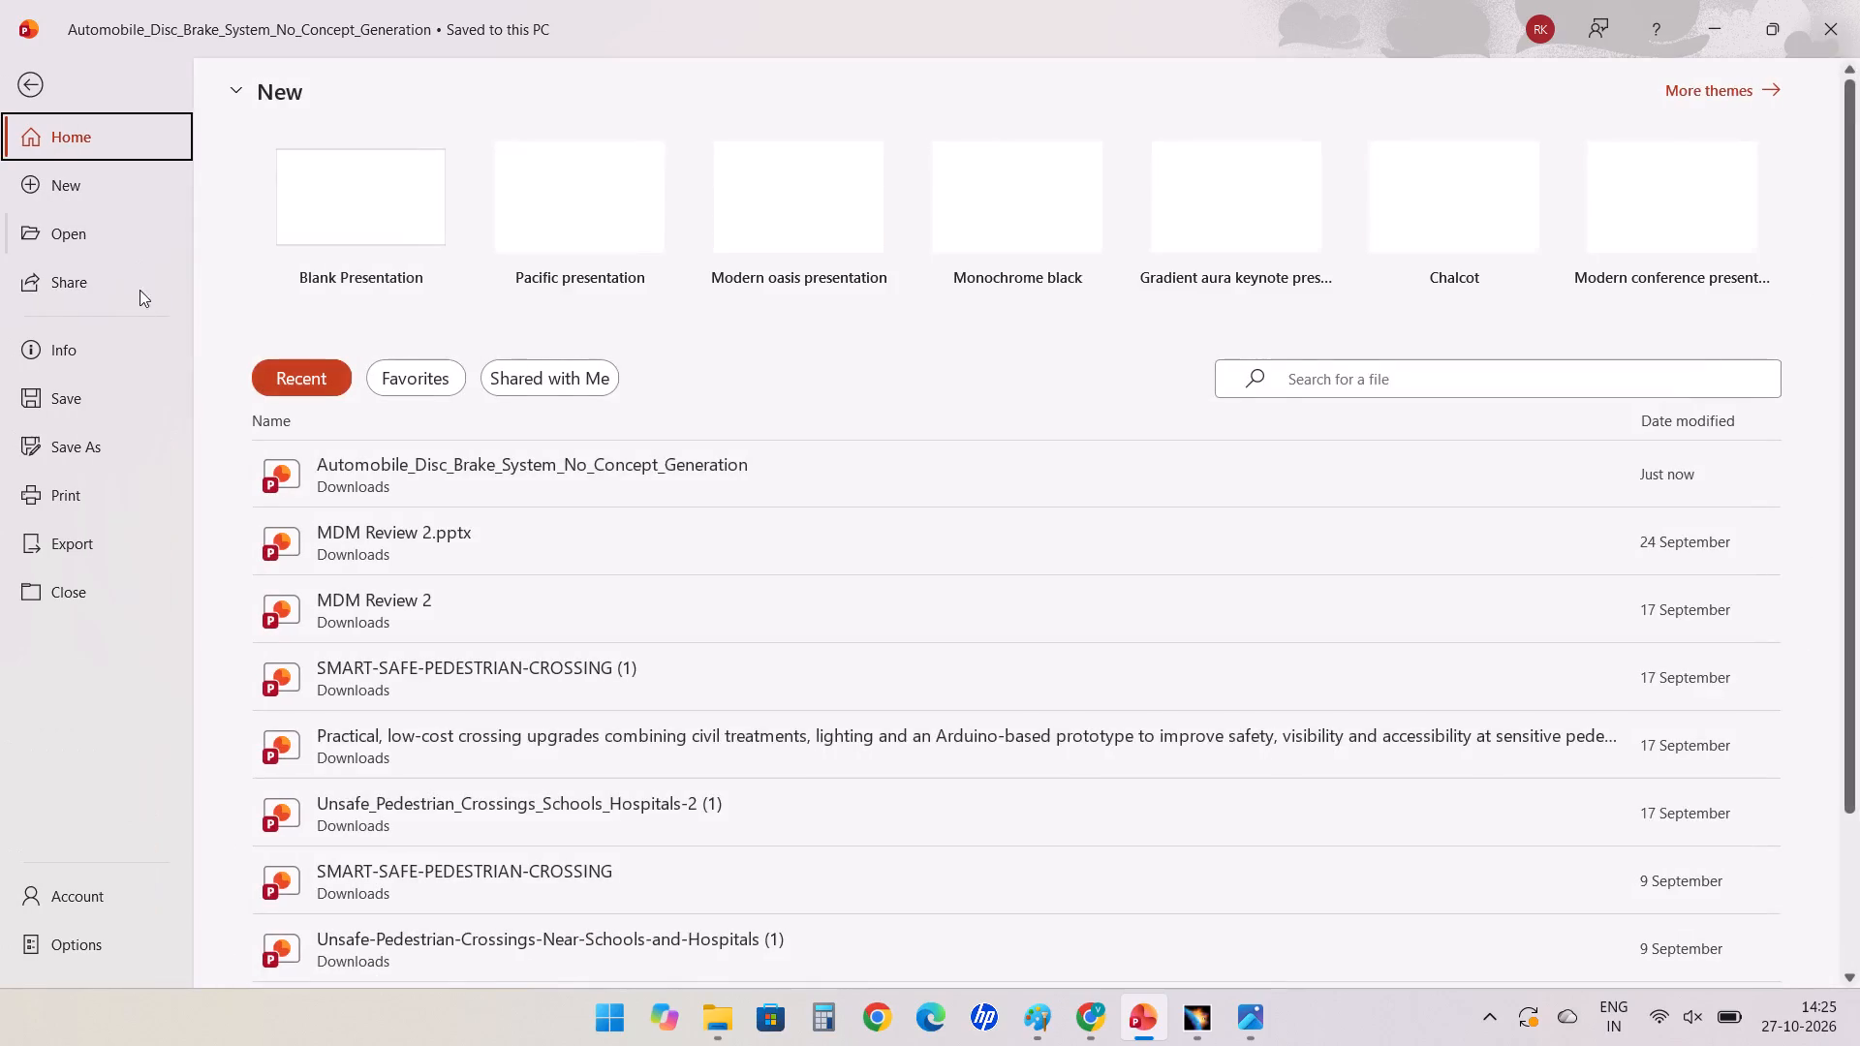
pyautogui.click(112, 446)
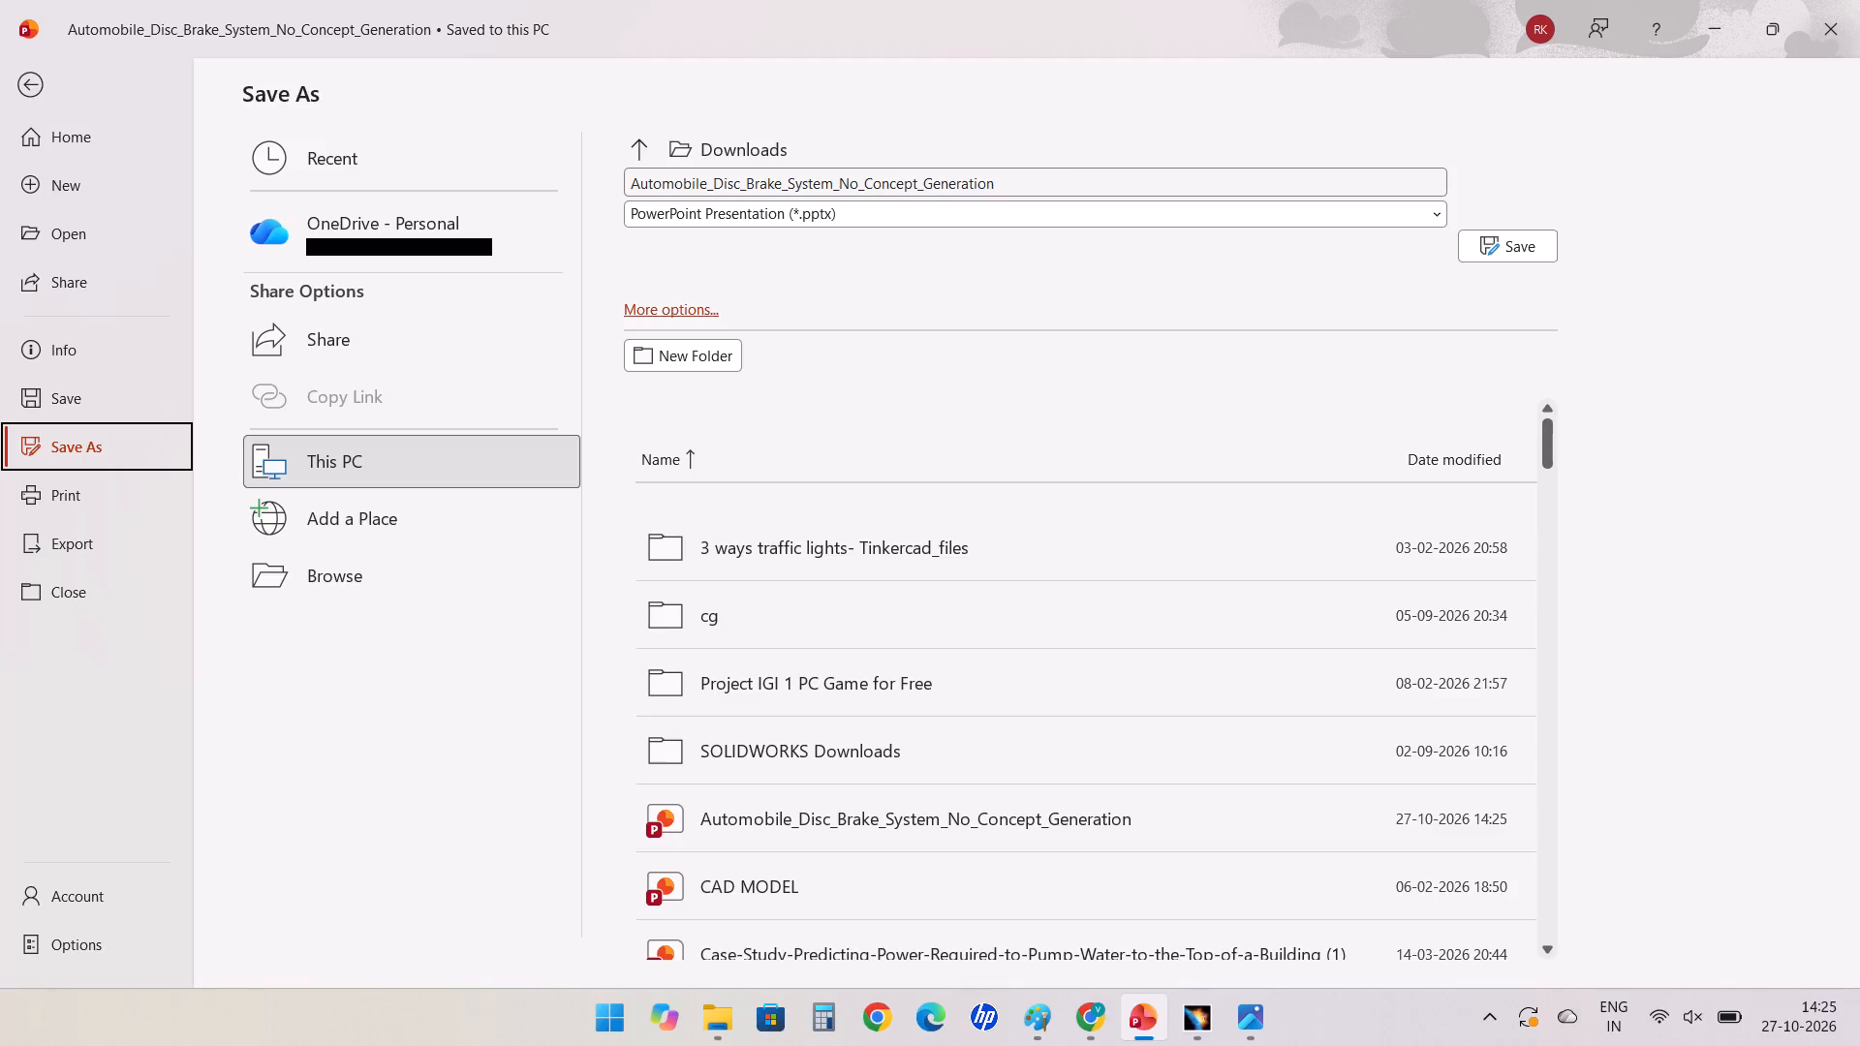
pyautogui.click(1475, 241)
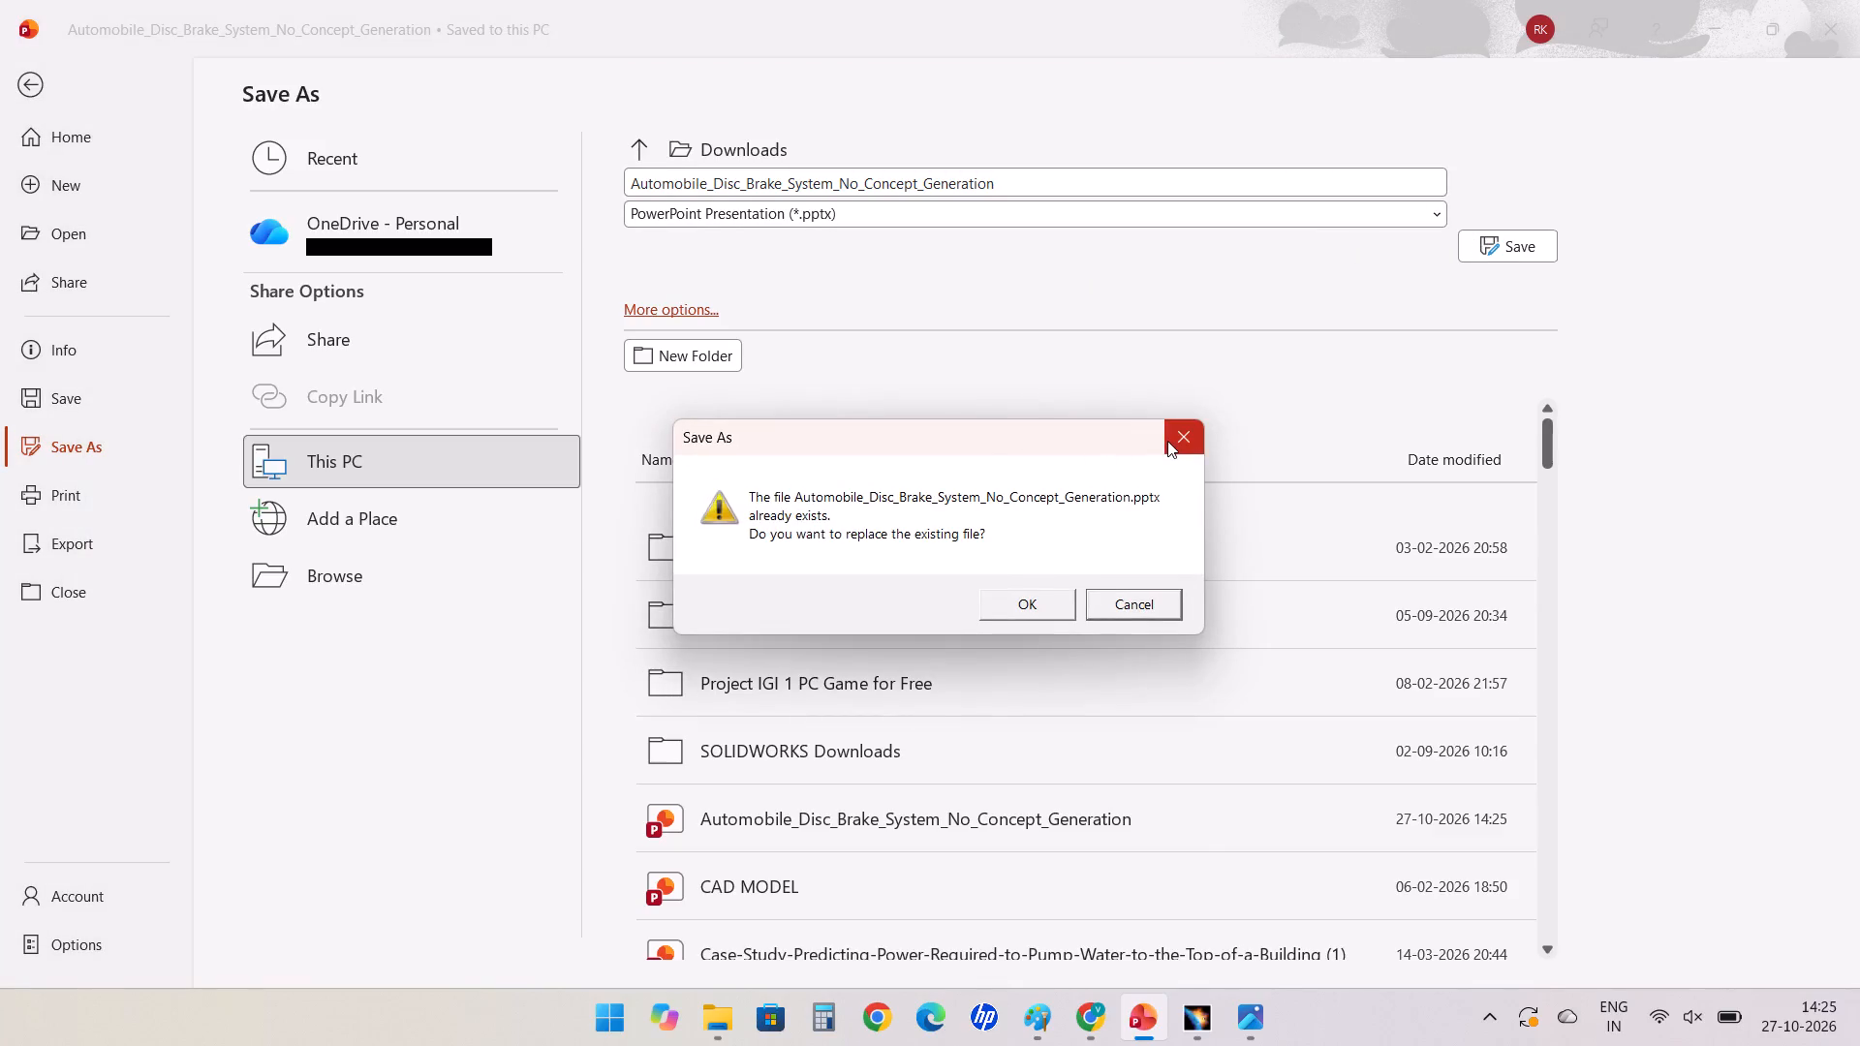
pyautogui.click(1167, 441)
pyautogui.click(1007, 184)
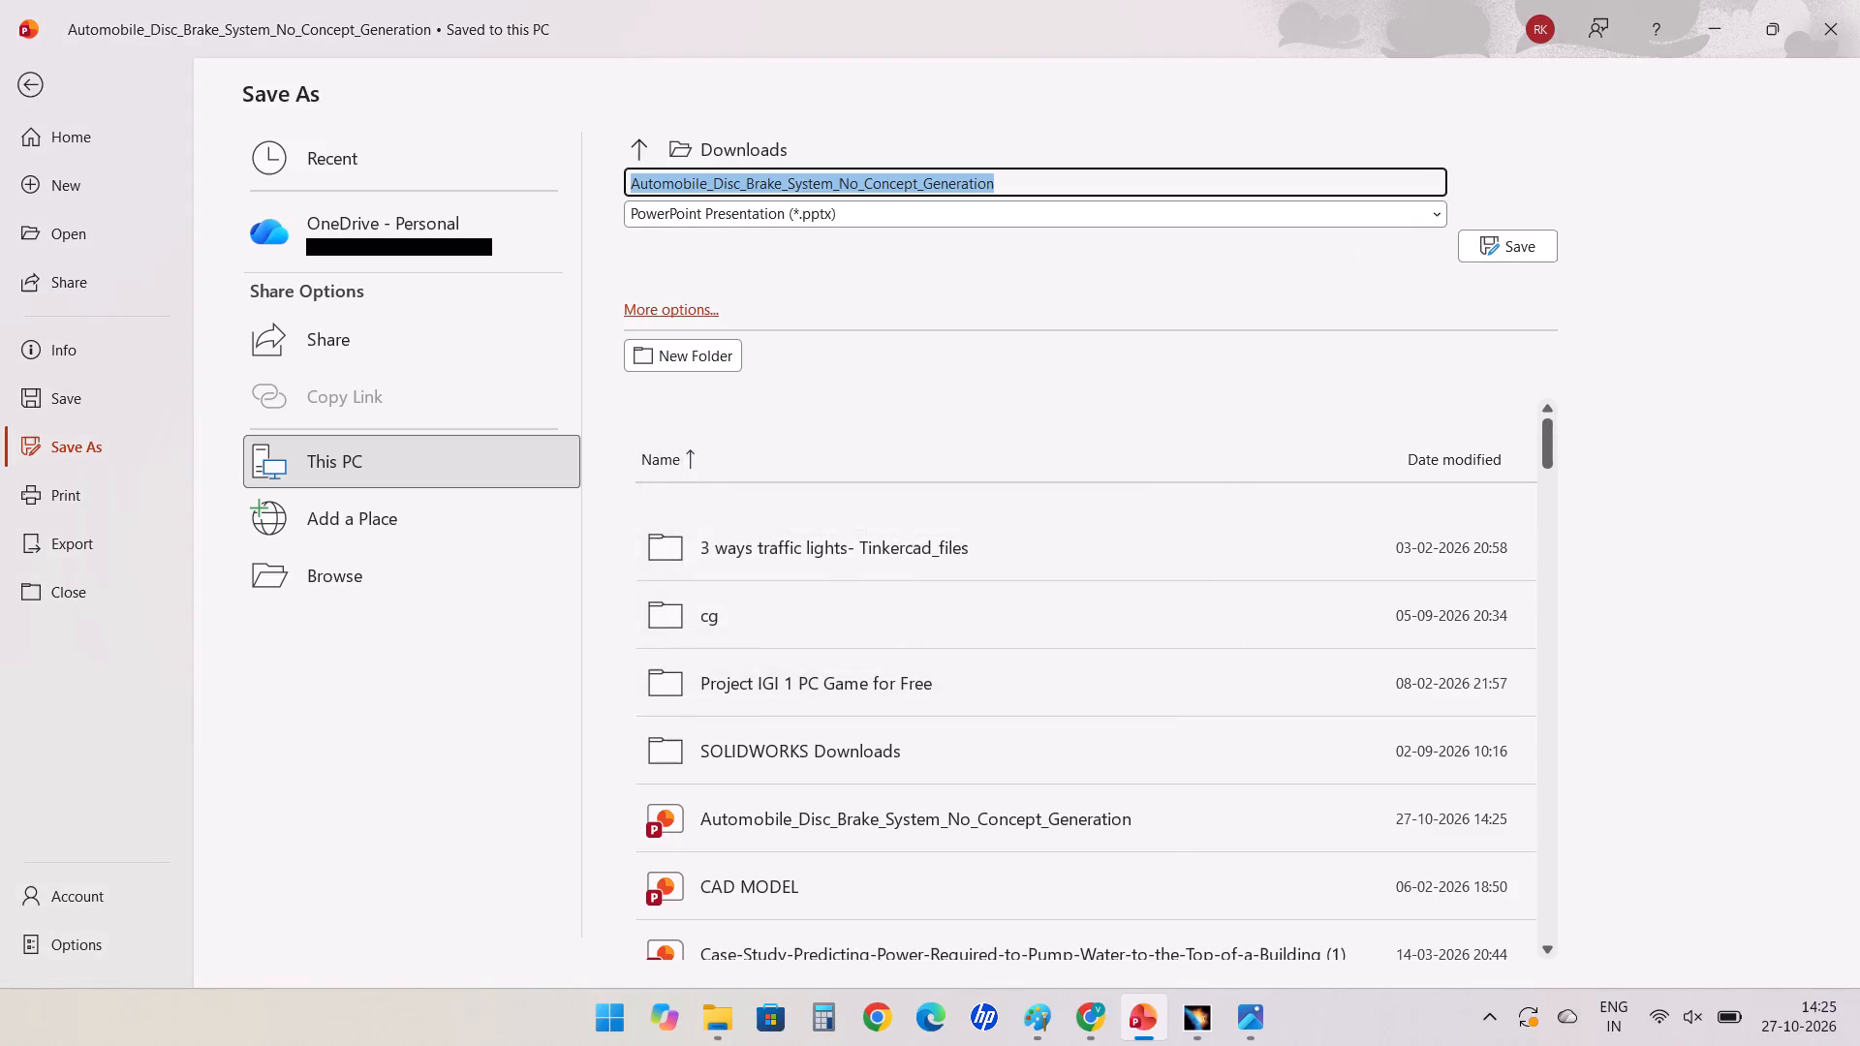
pyautogui.click(1007, 184)
pyautogui.moveTo(1019, 183); pyautogui.dragTo(931, 180)
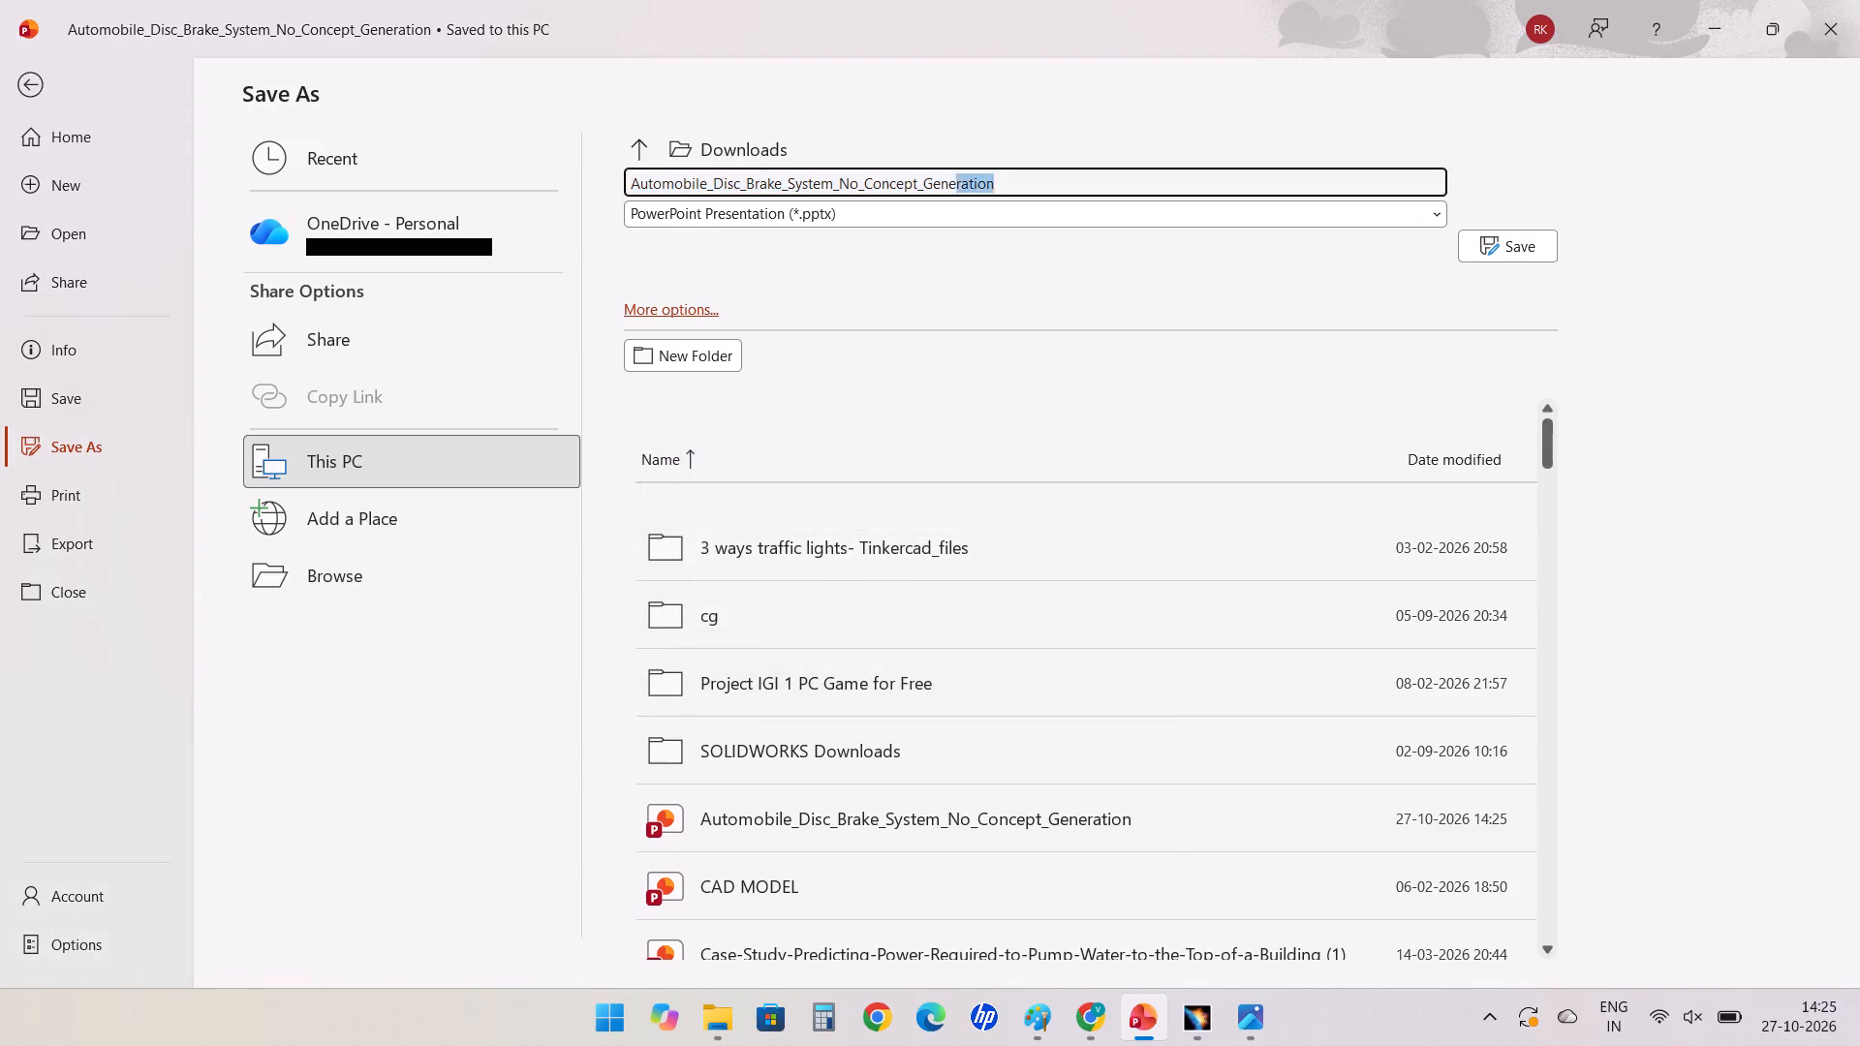
pyautogui.moveTo(931, 180); pyautogui.dragTo(837, 182)
pyautogui.press('BackSpace')
pyautogui.press('space')
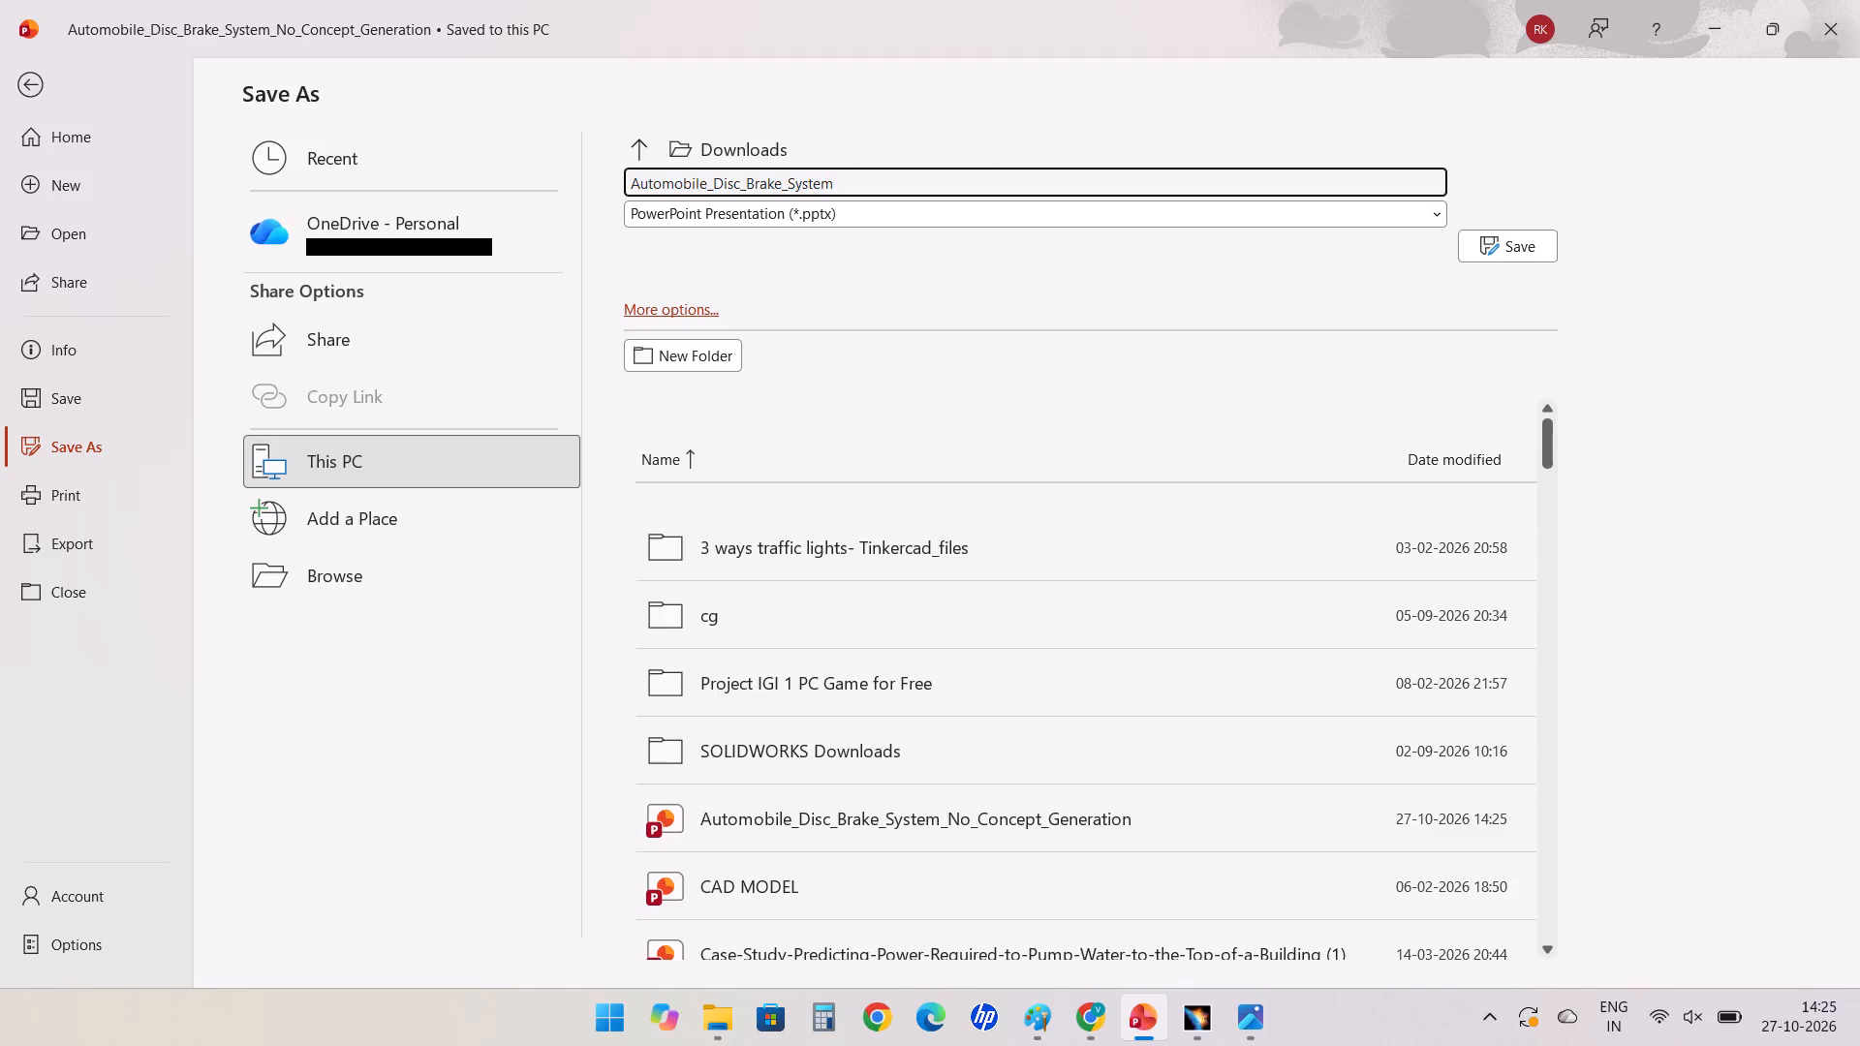
pyautogui.press('2')
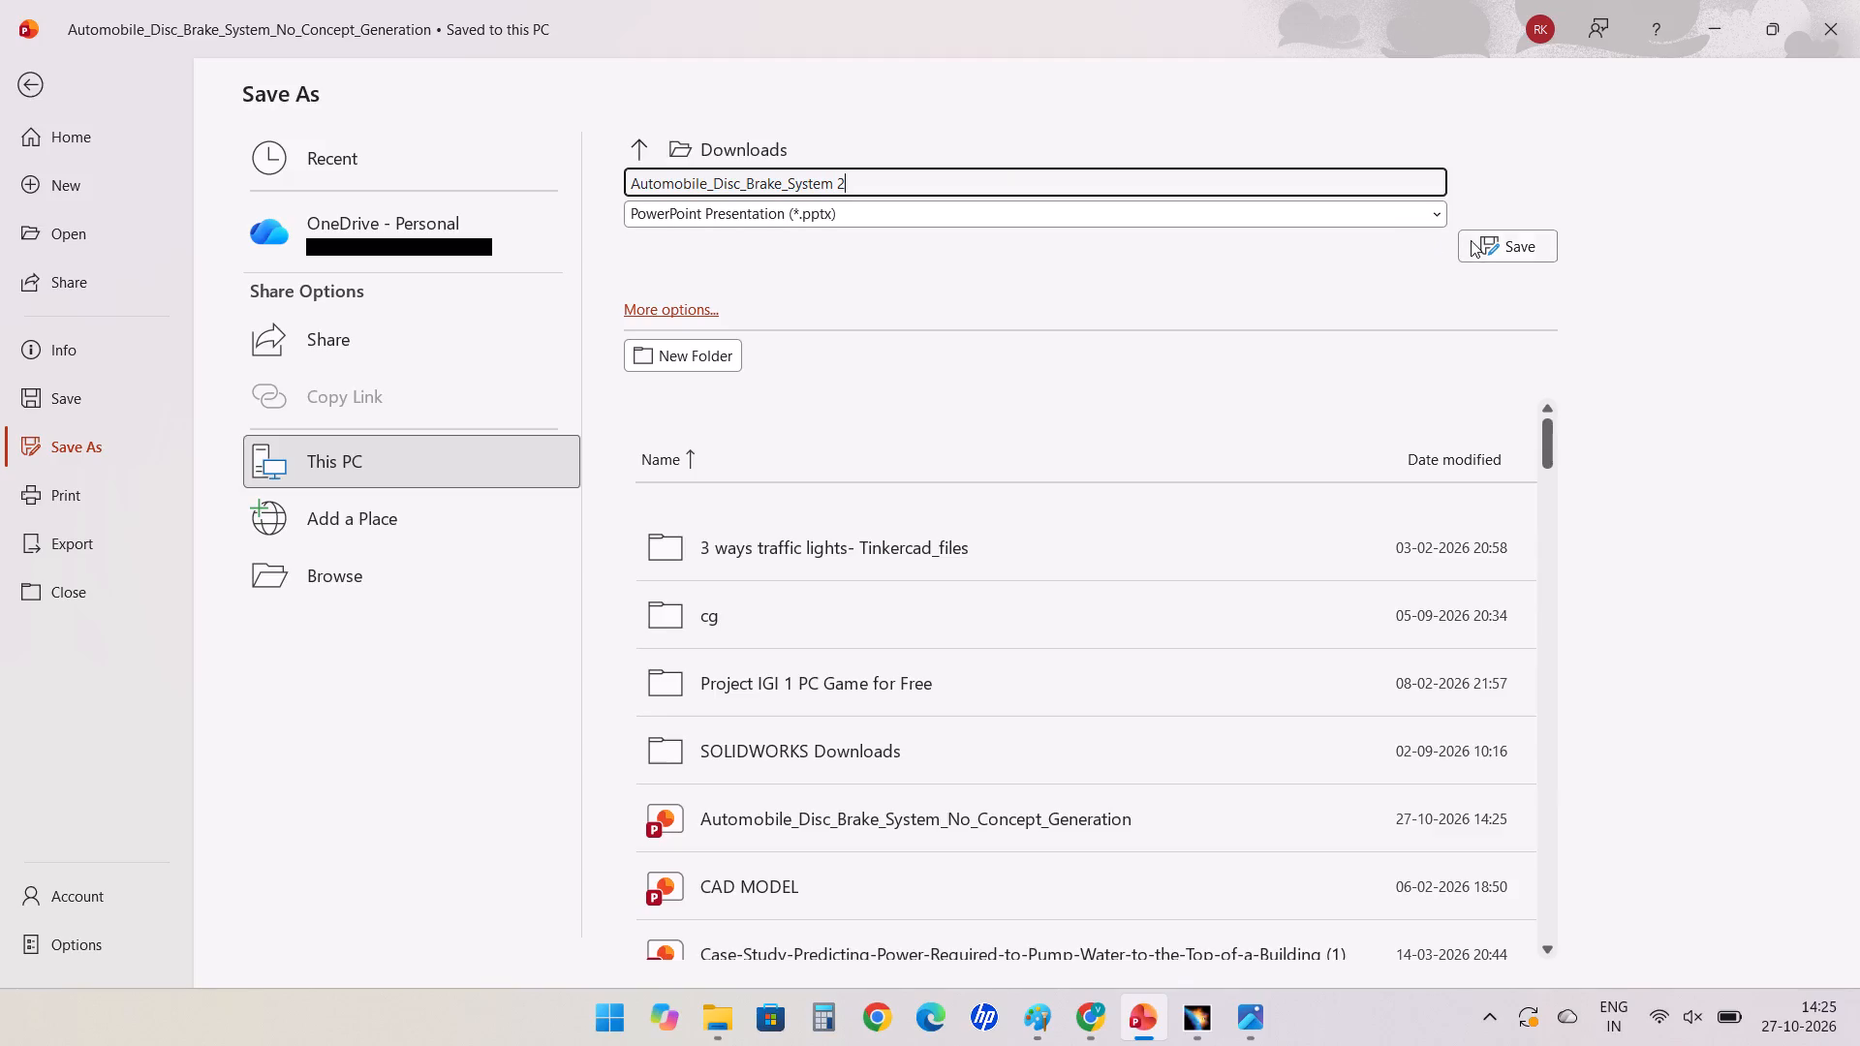
pyautogui.click(1478, 240)
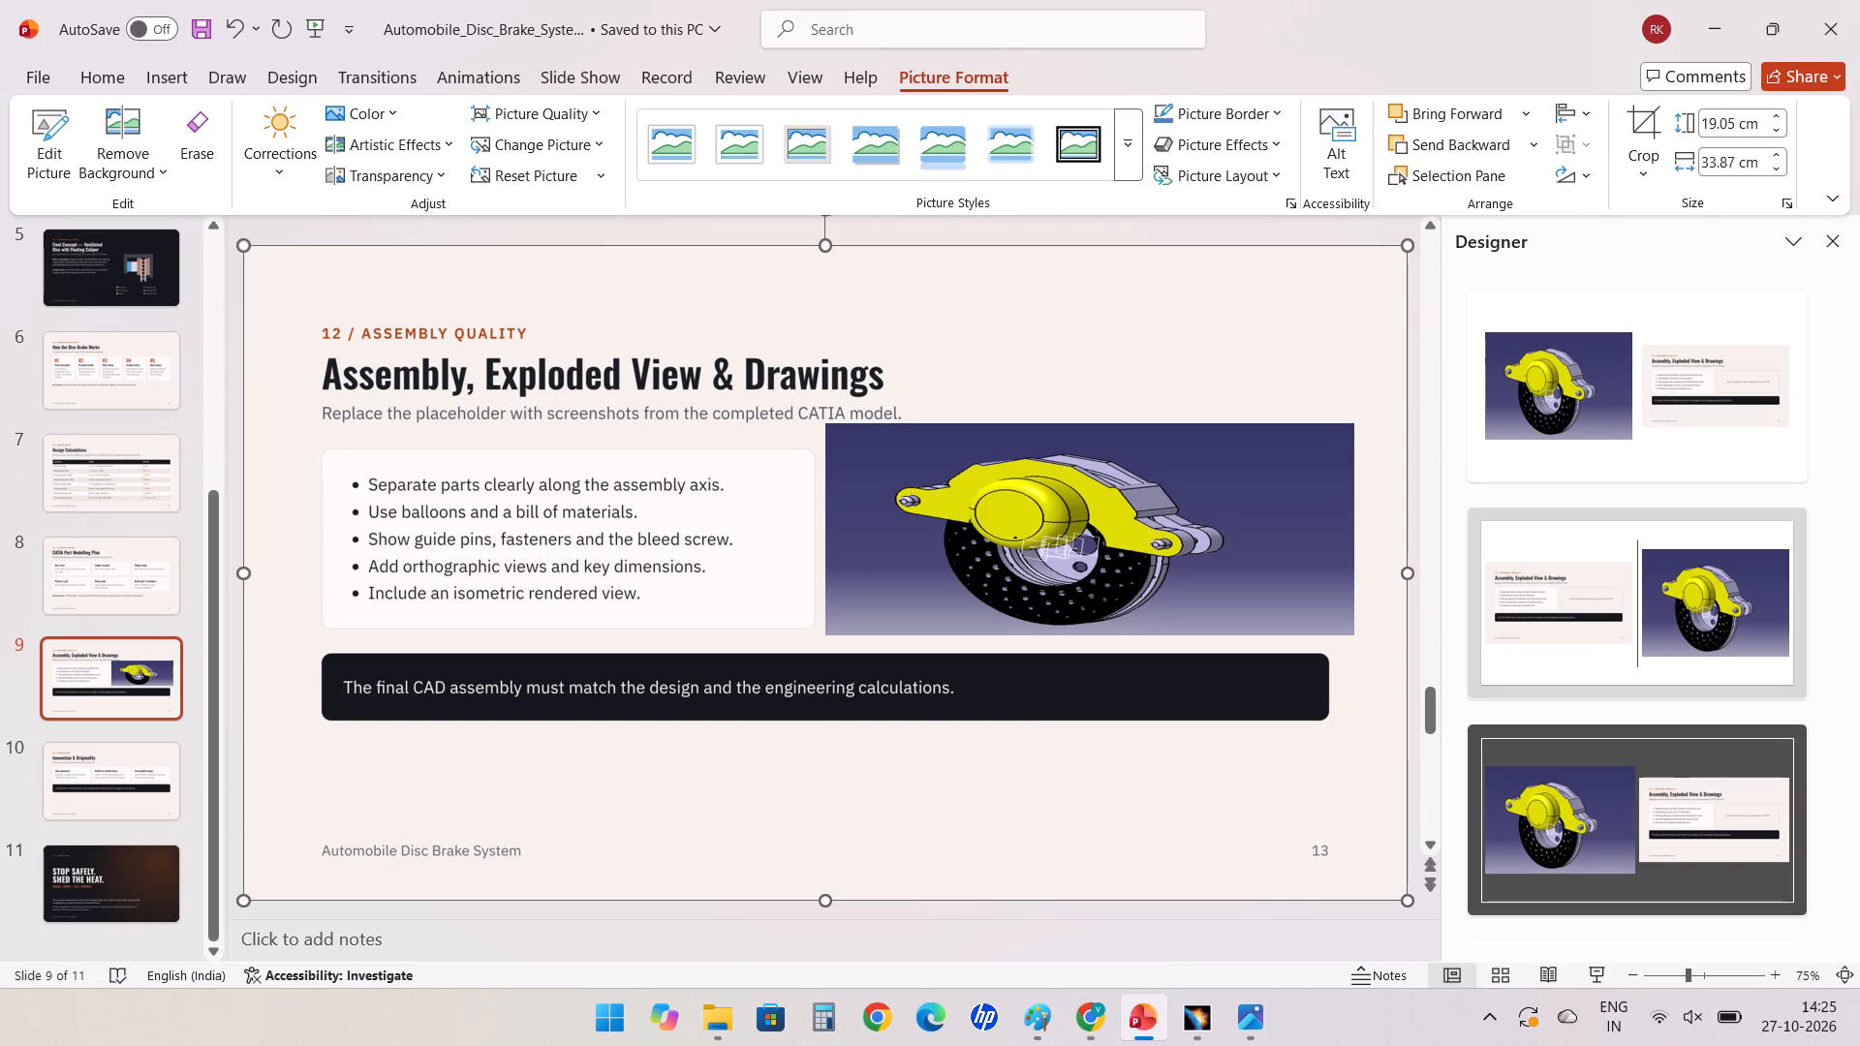
# Minimize the presentation window and close the brake image Screenshot (234).png in Photos.
pyautogui.click(614, 1031)
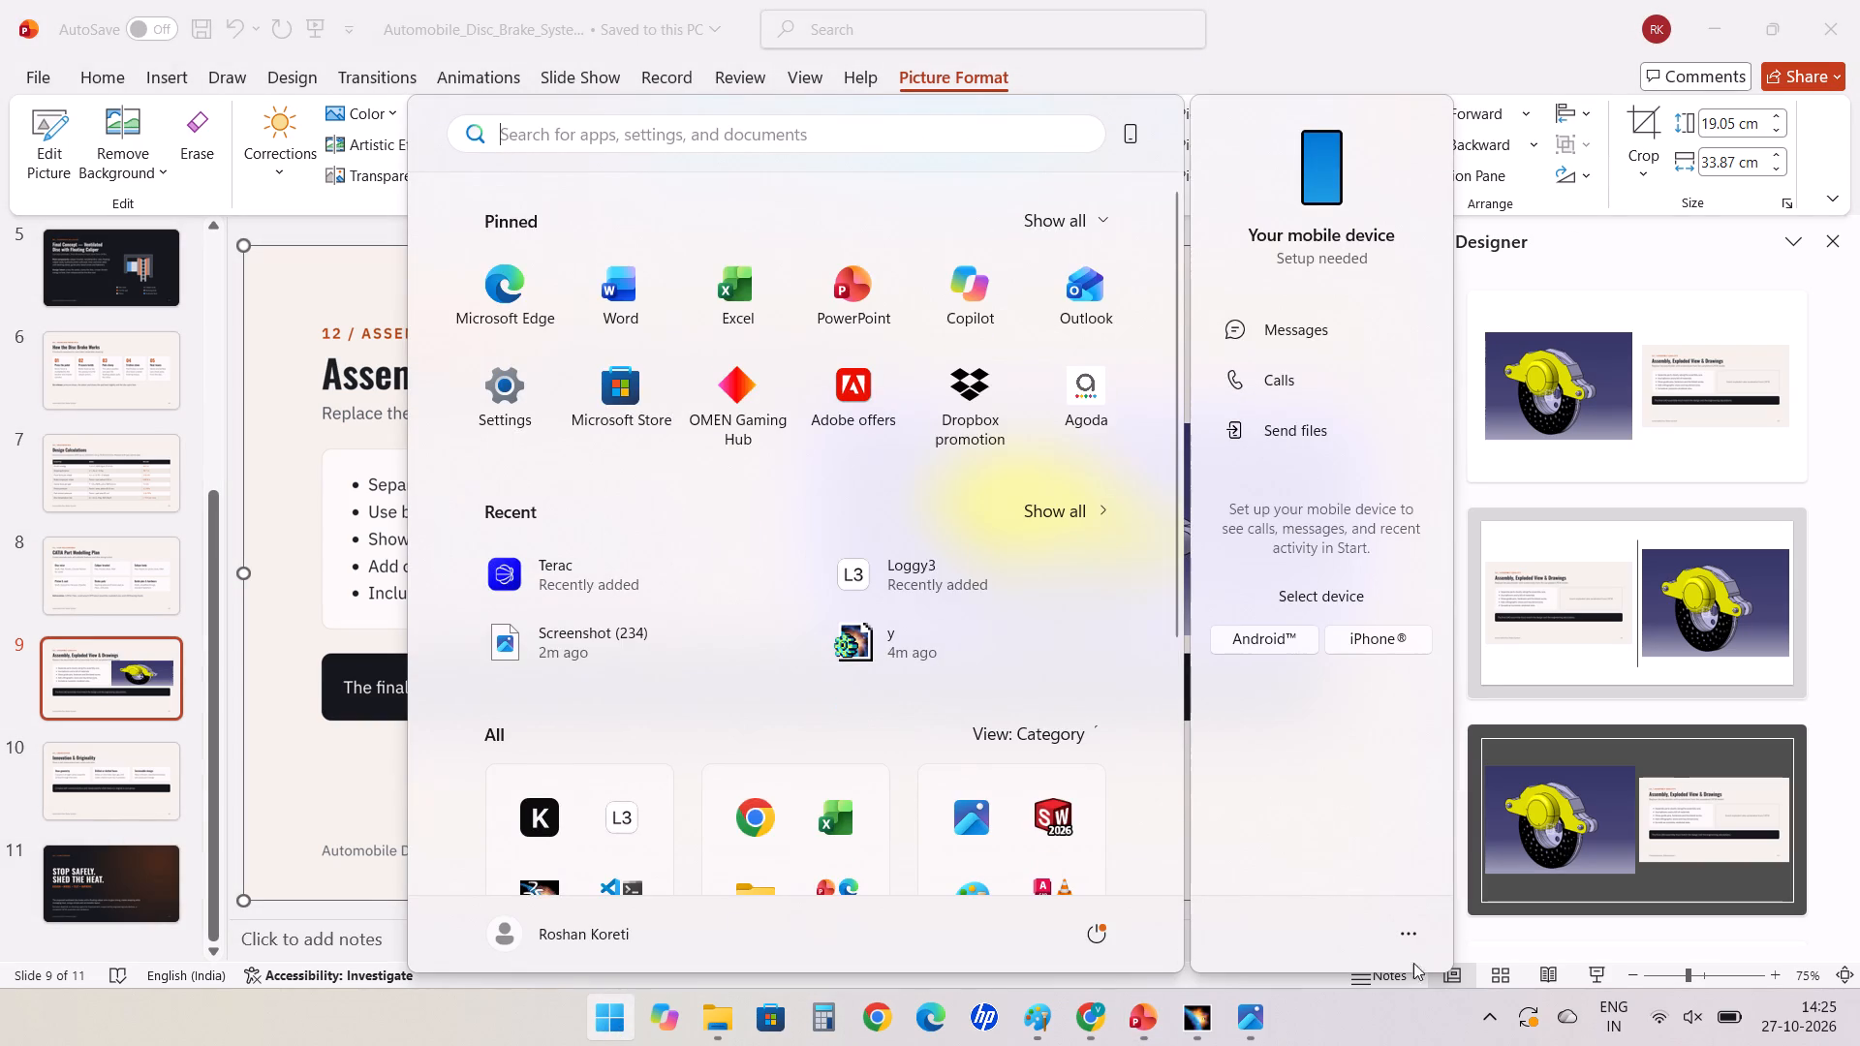
pyautogui.click(1328, 1045)
pyautogui.click(1159, 1024)
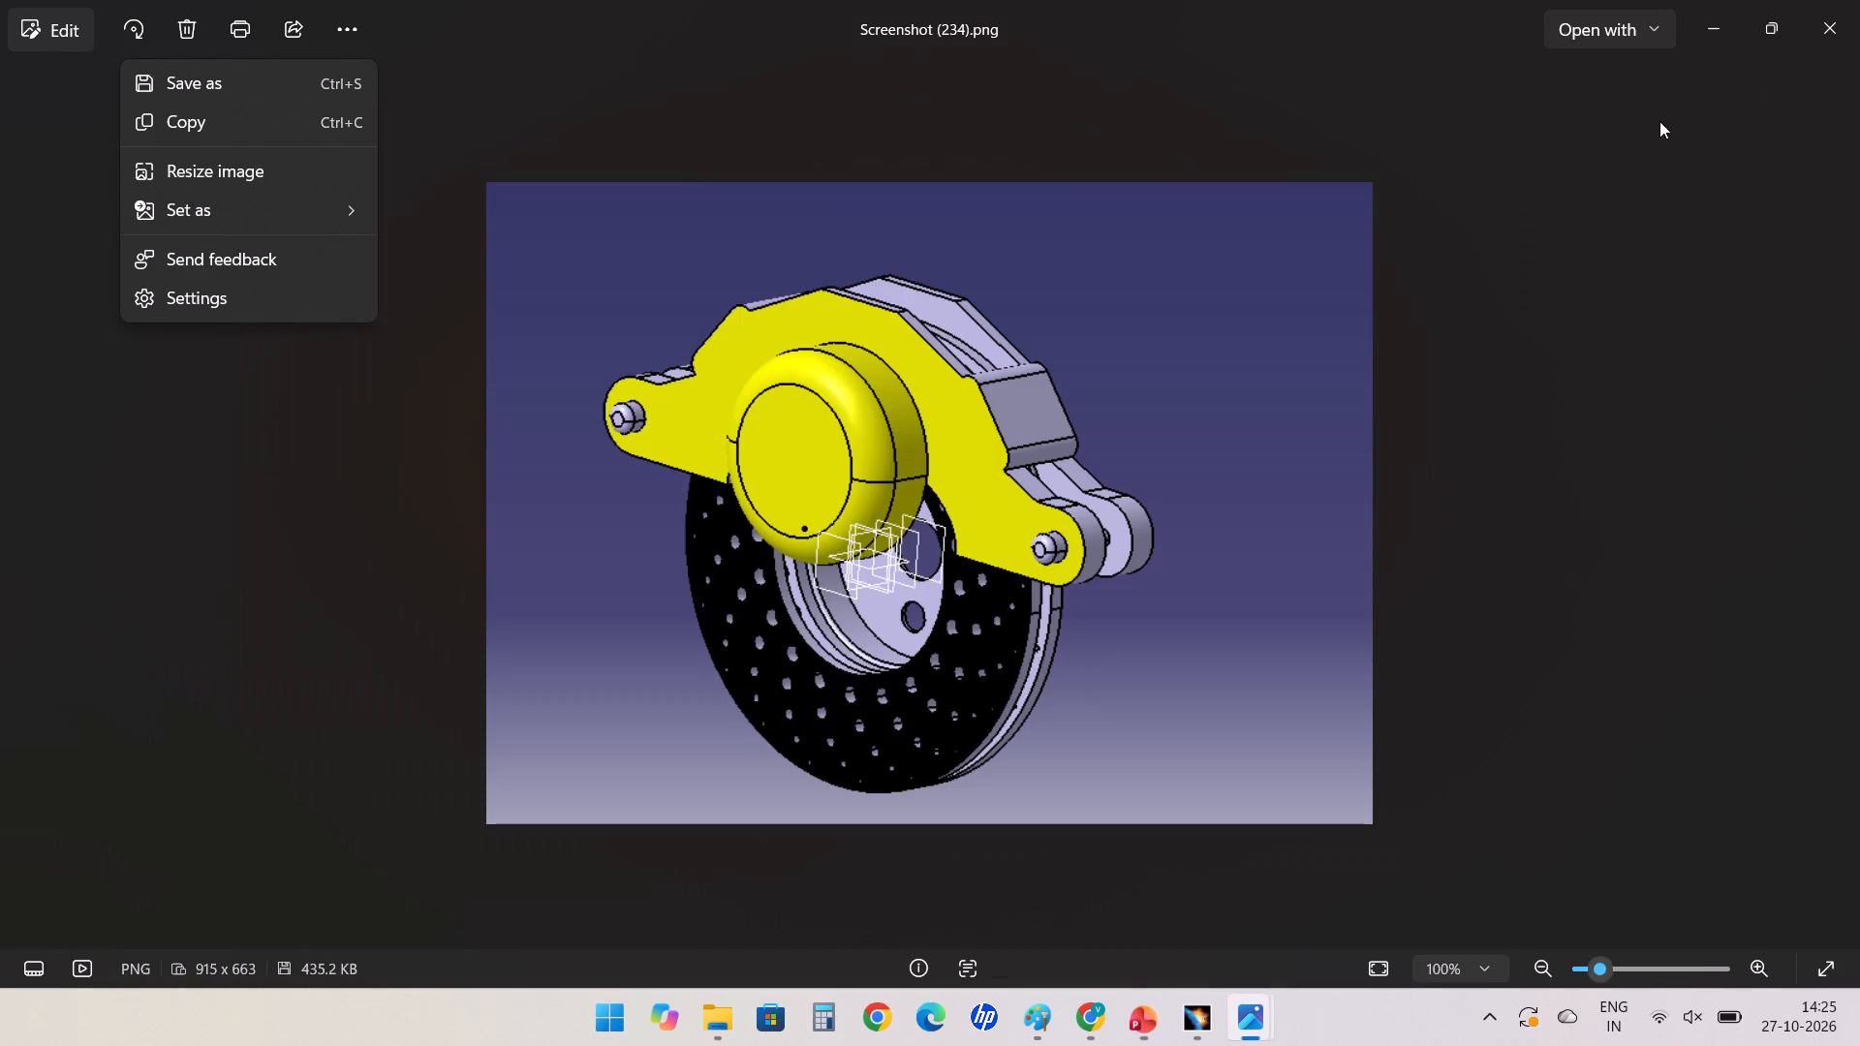
pyautogui.click(1815, 31)
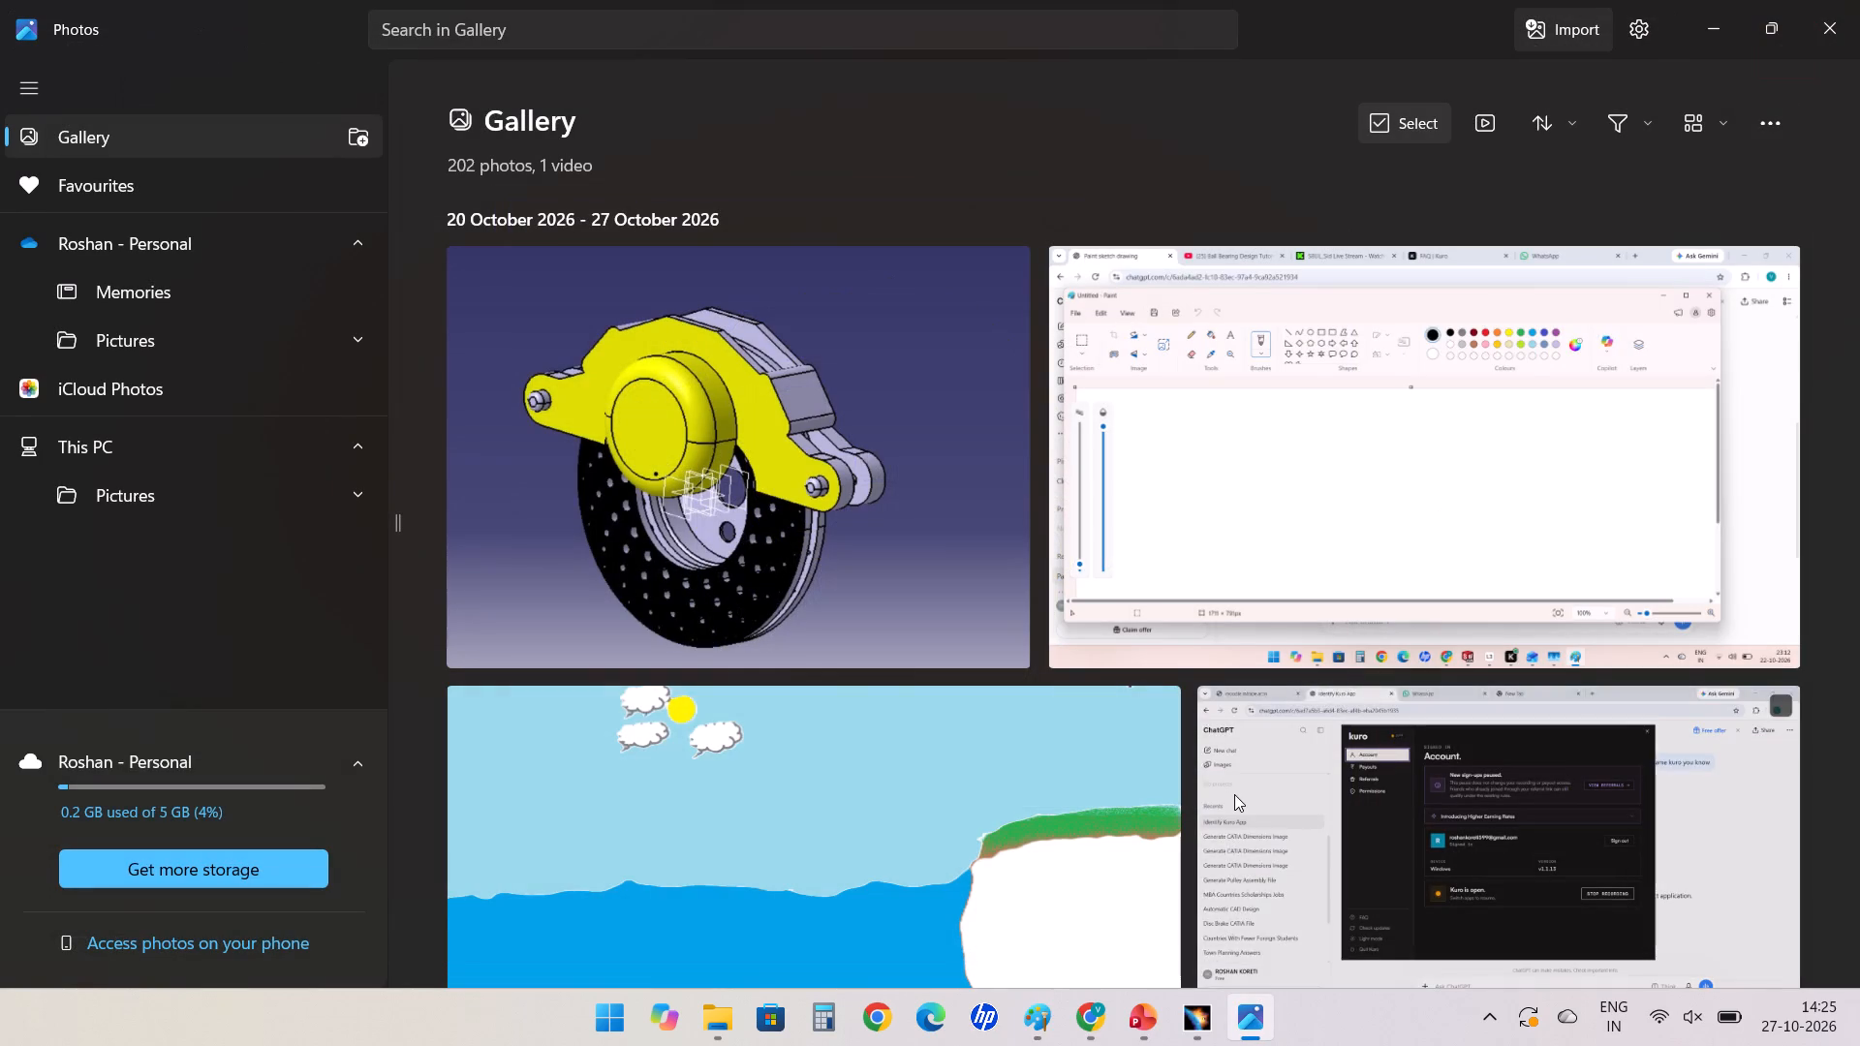
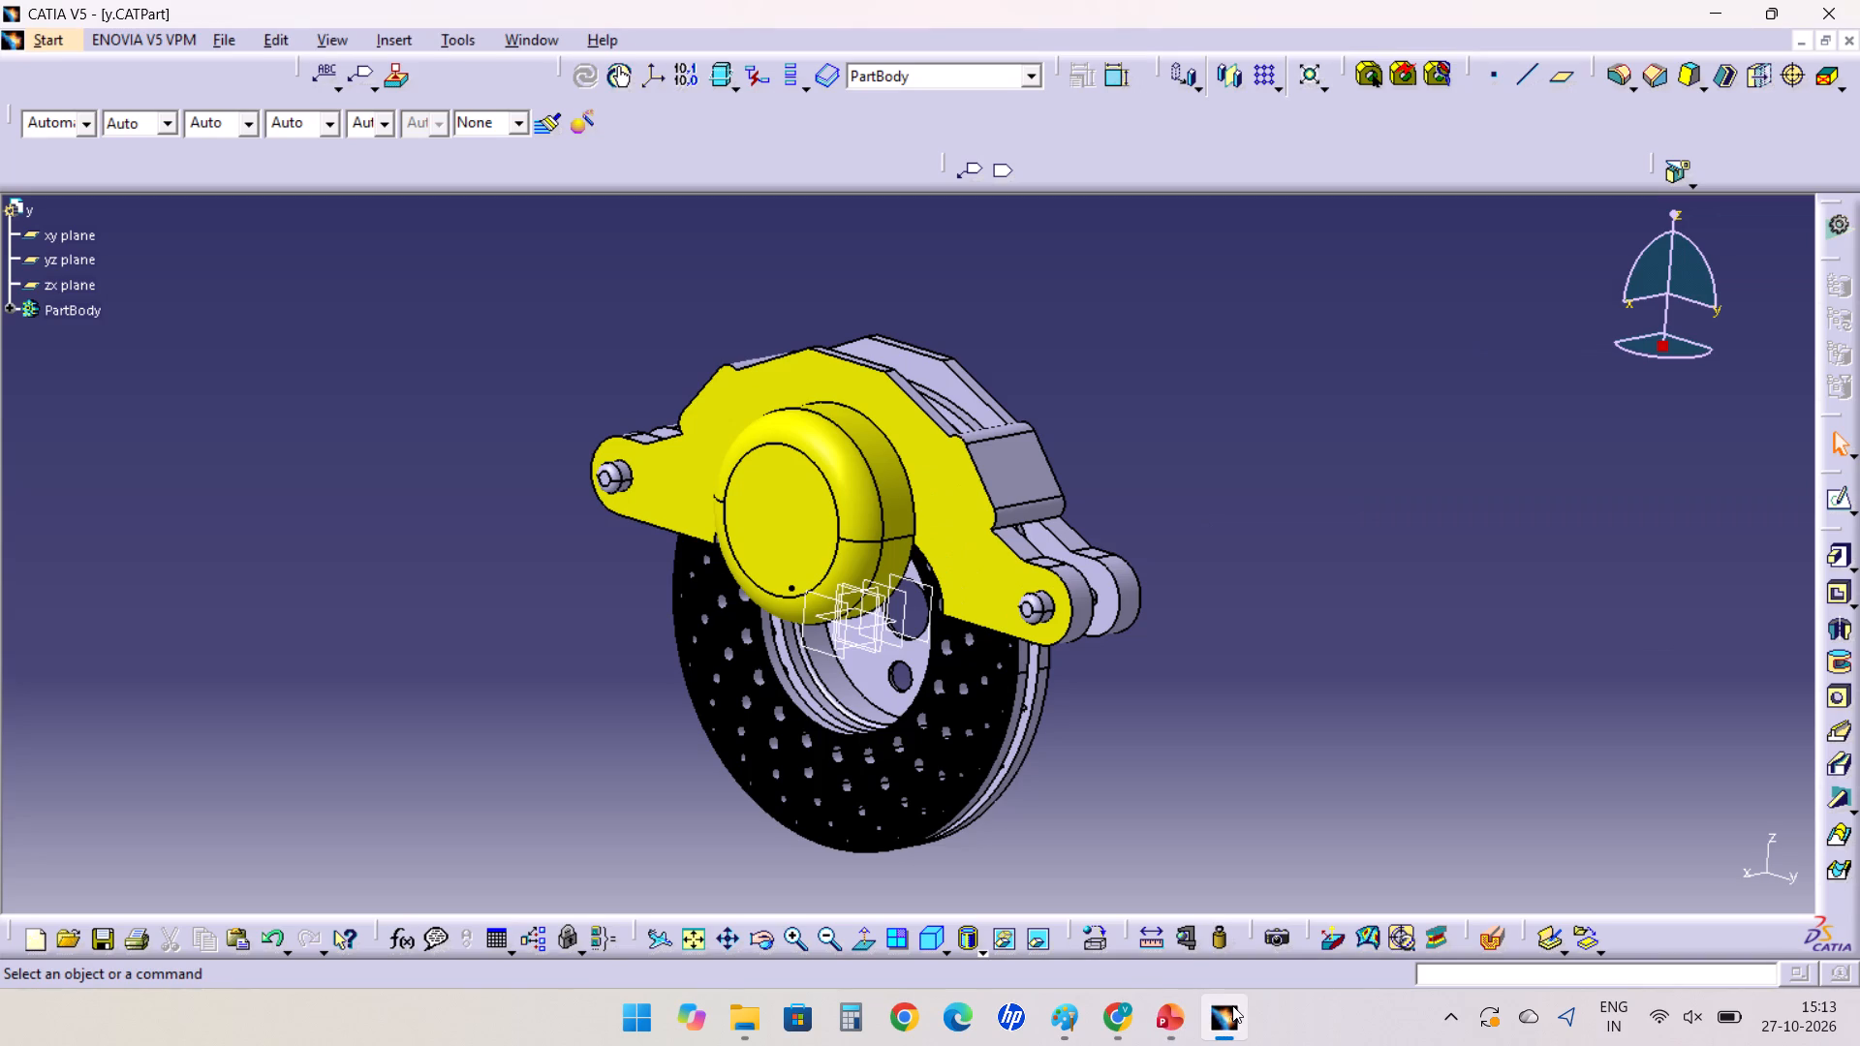
# Switch from CATIA back to the Automobile Disc Brake System presentation in PowerPoint.
pyautogui.click(1188, 1009)
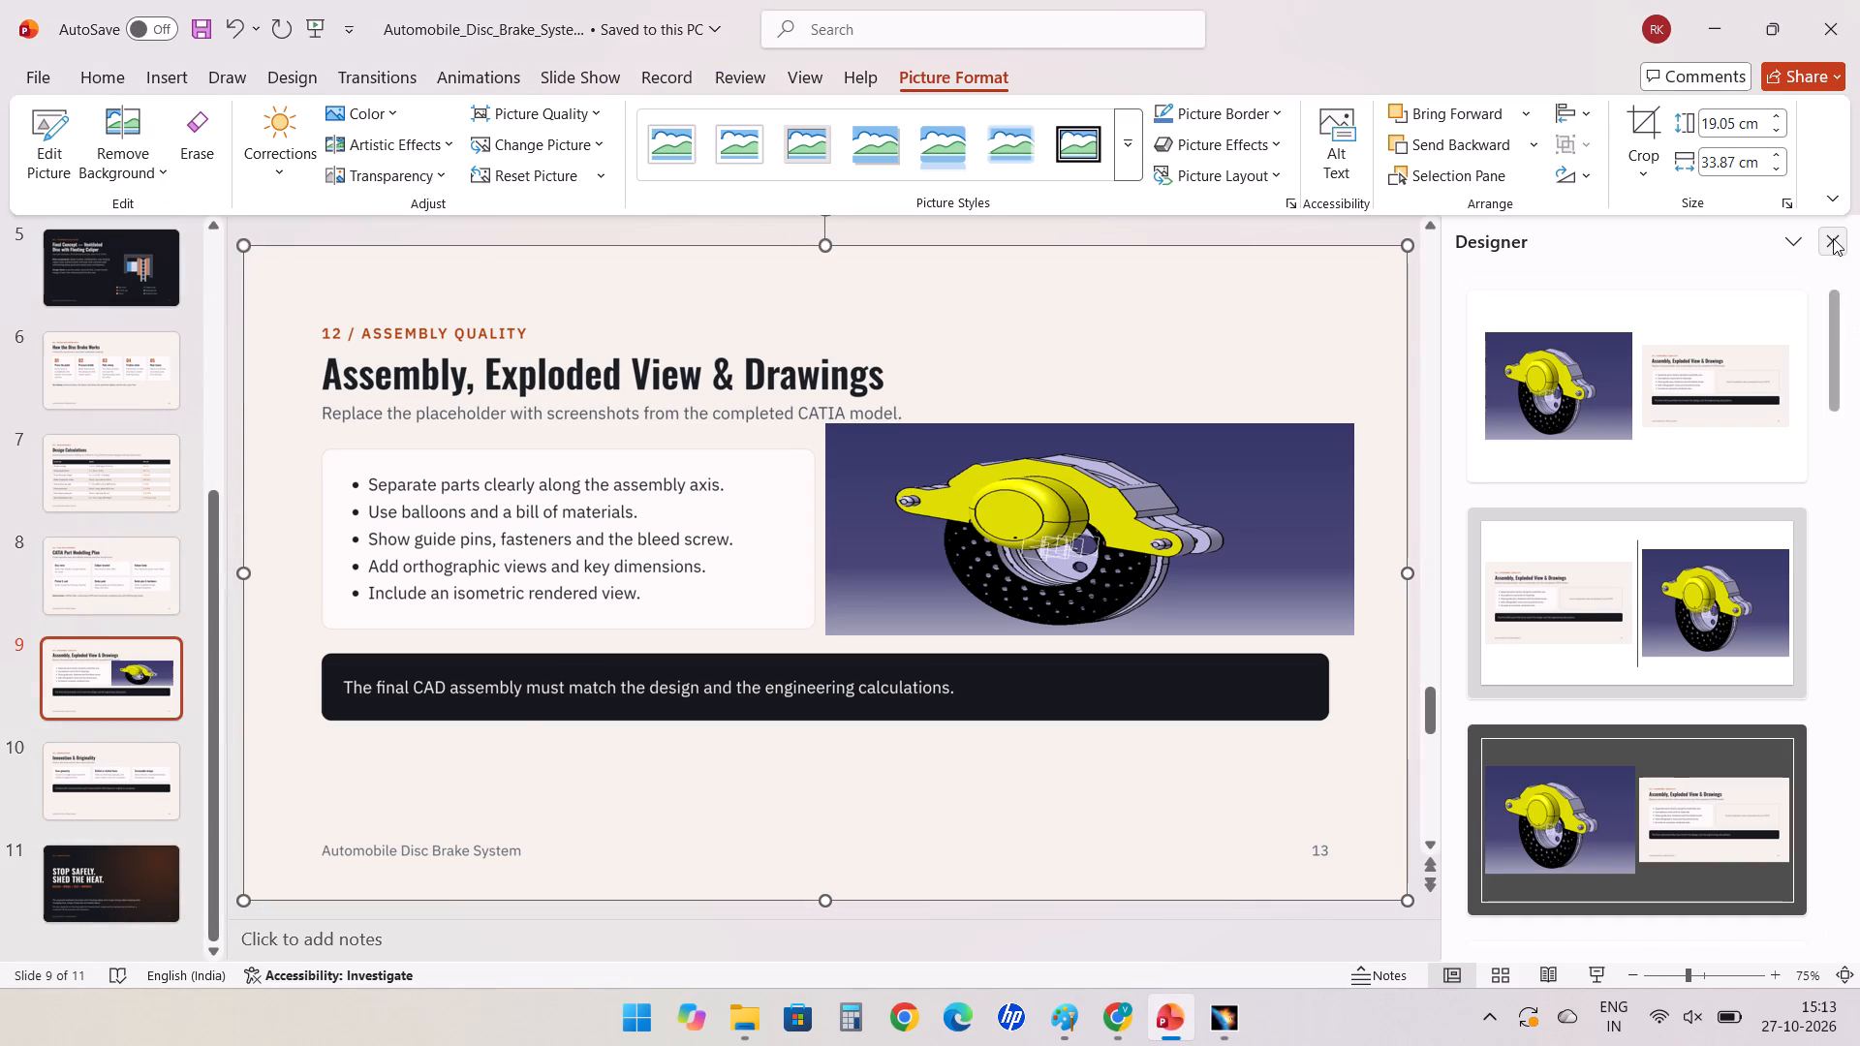
# Close the Designer suggestions beside the slide.
pyautogui.click(1835, 238)
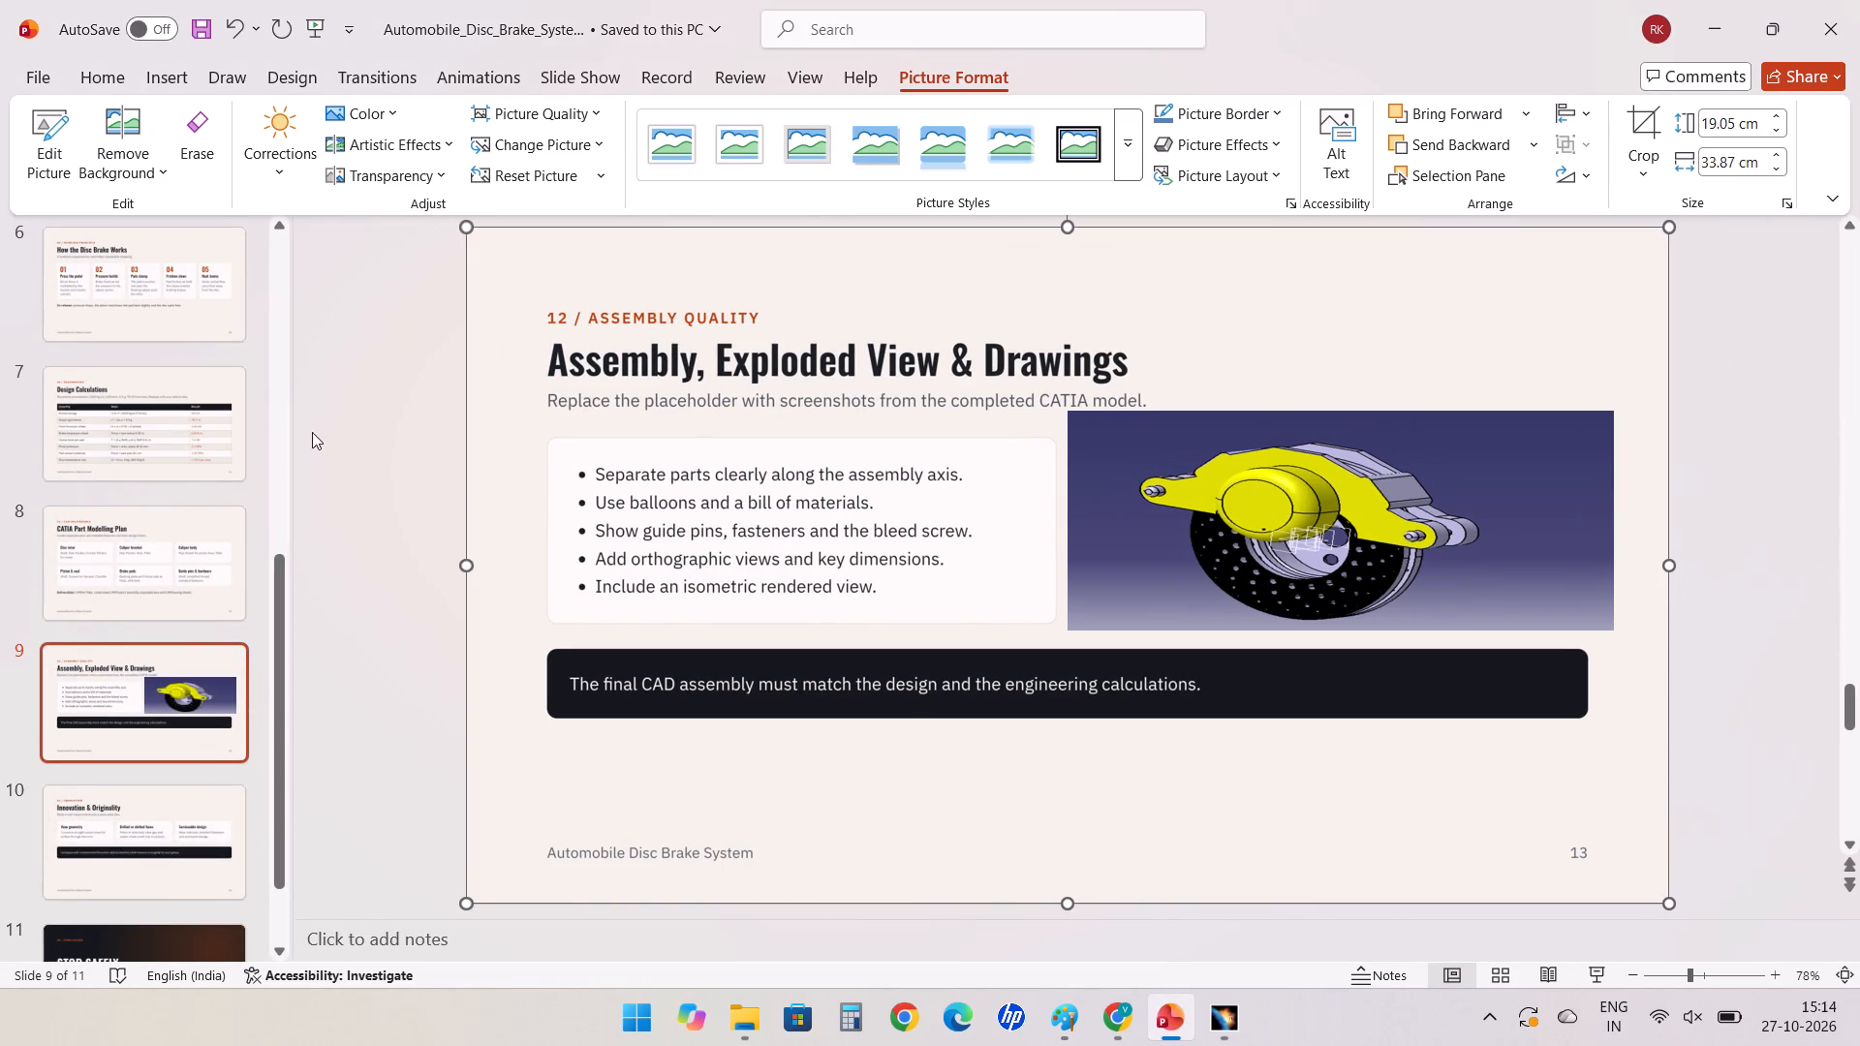
# Review the slides from How the Disc Brake Works through the conclusion, including the modelling plan and the exploded-view slide with the brake picture.
pyautogui.click(153, 421)
pyautogui.click(160, 294)
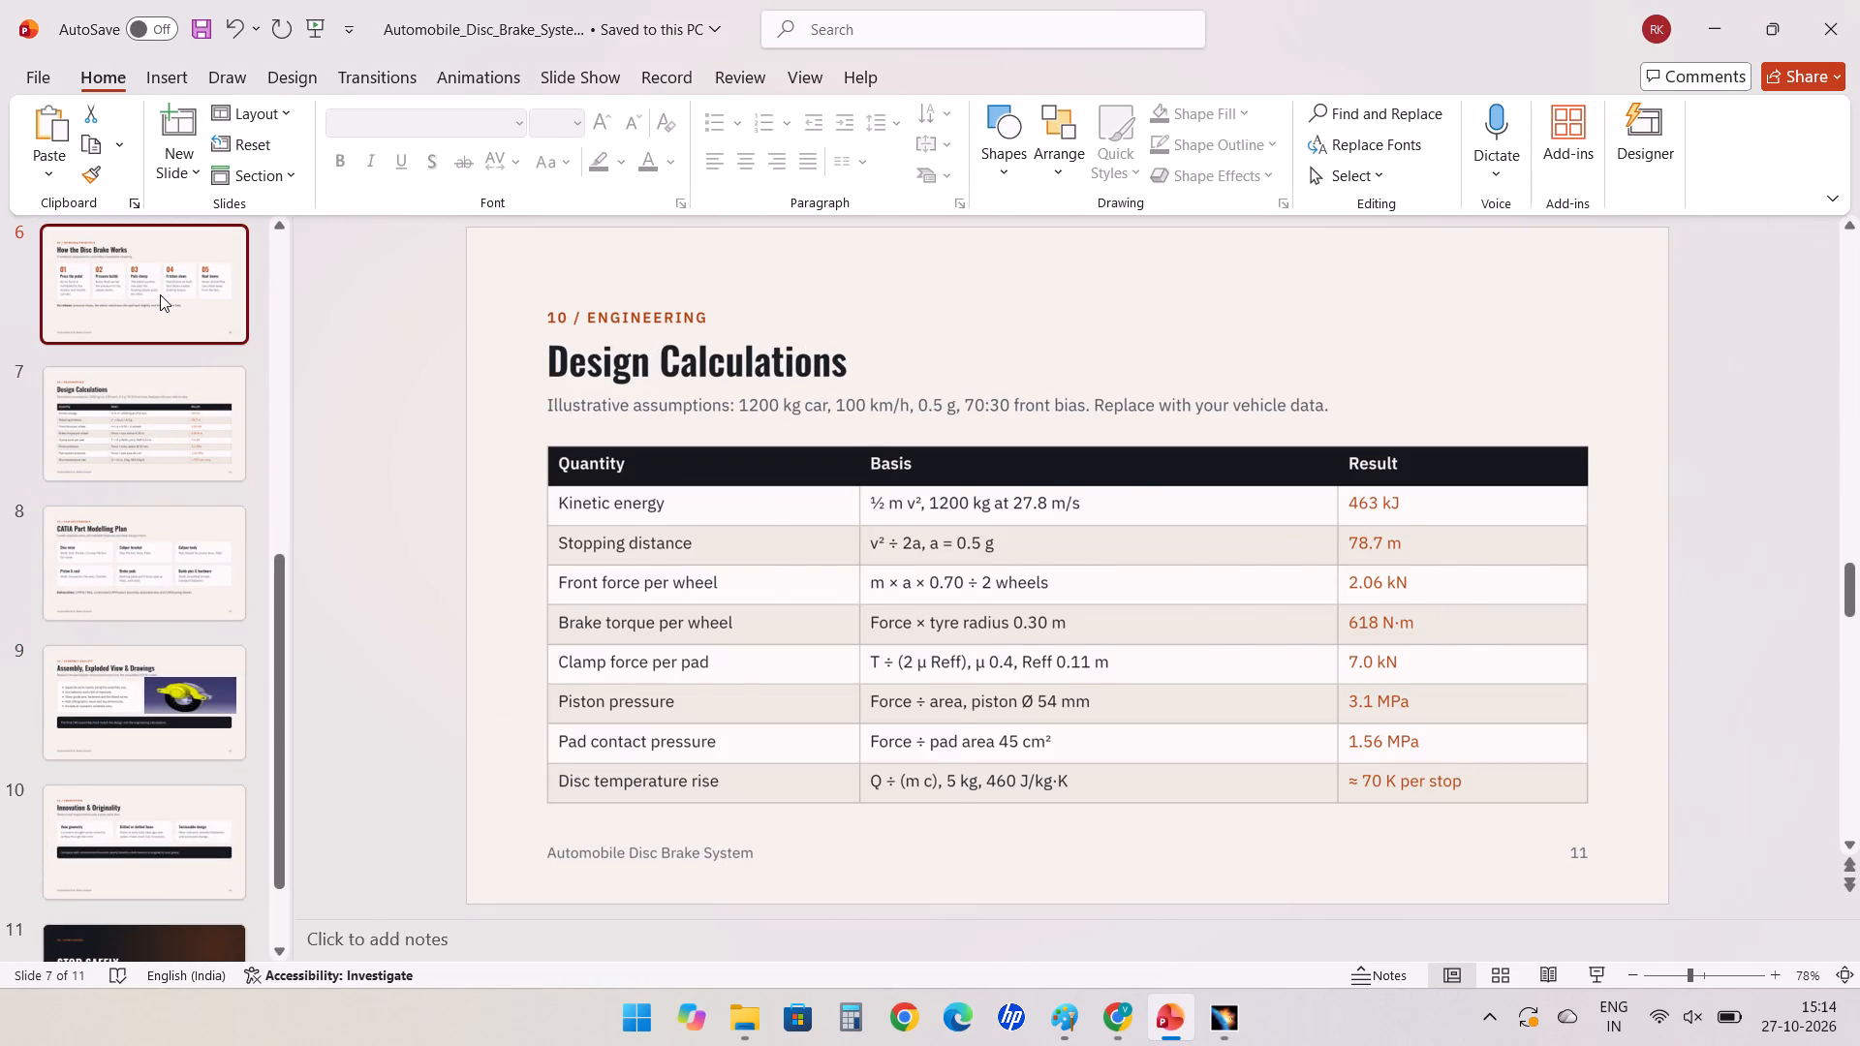
pyautogui.click(144, 411)
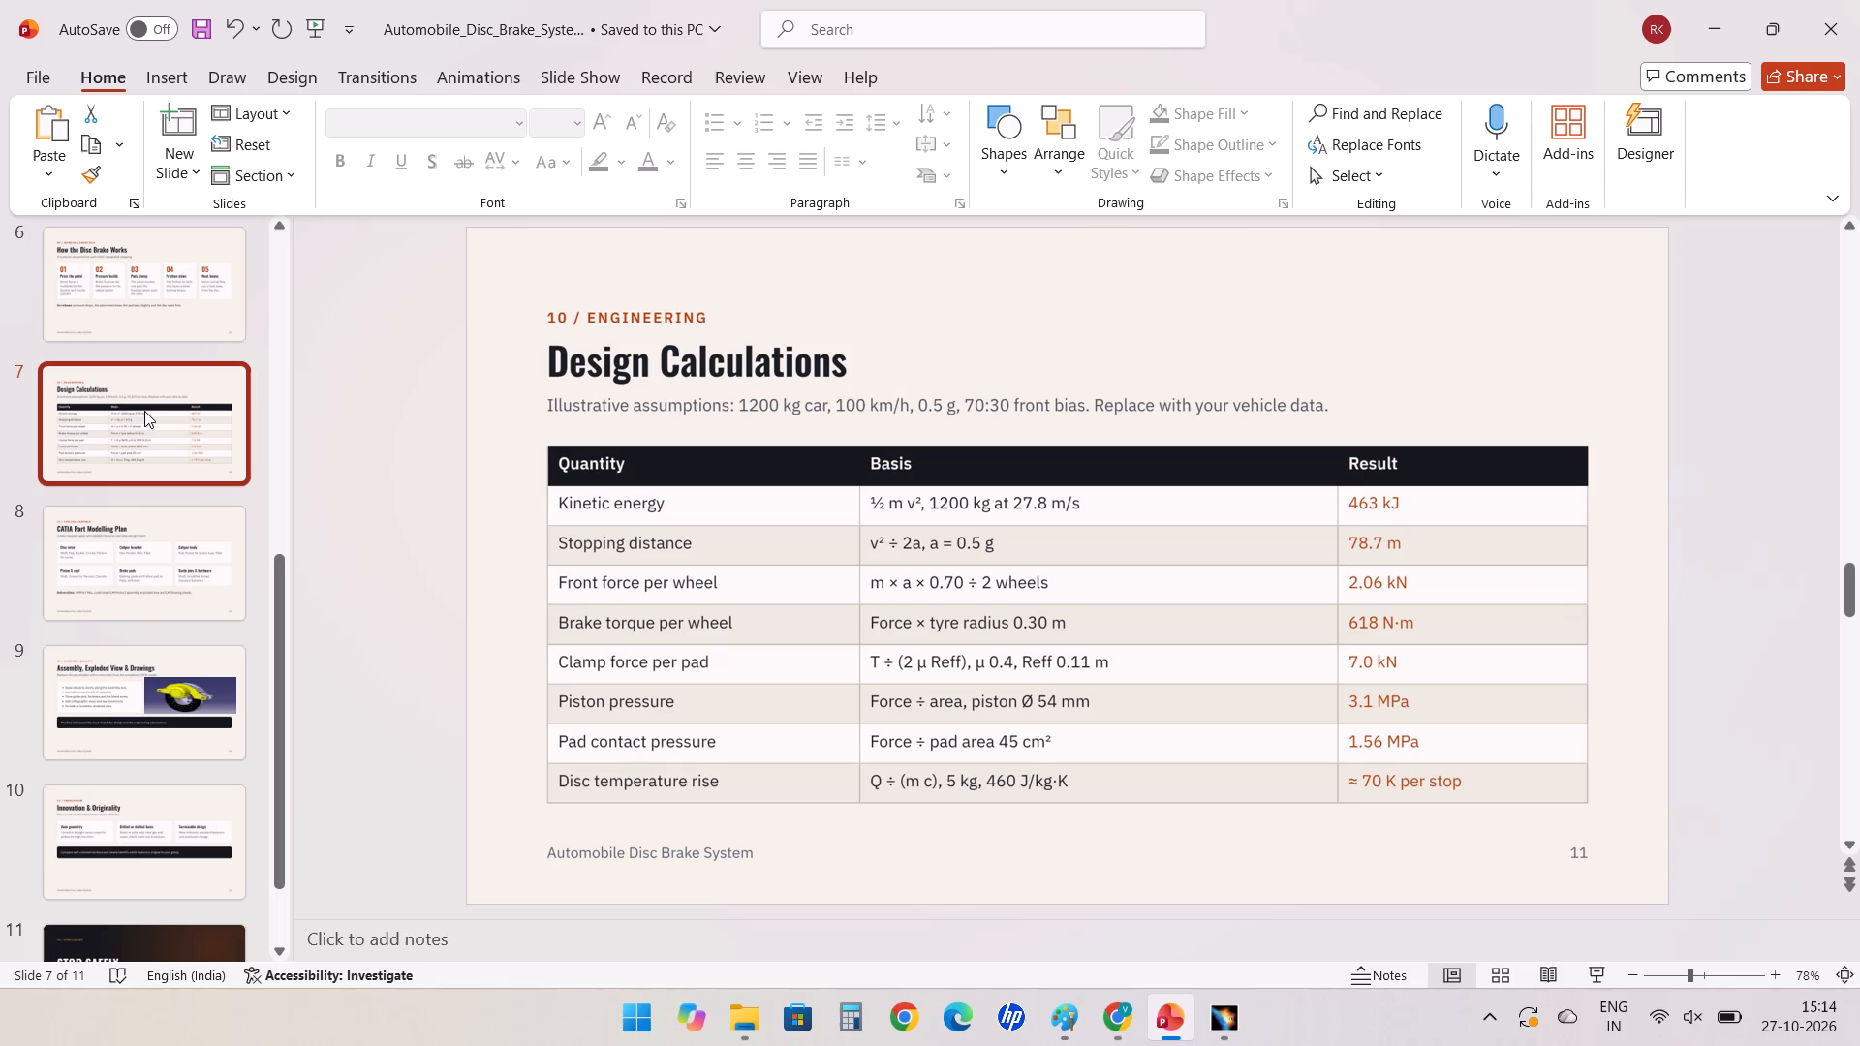
pyautogui.click(141, 302)
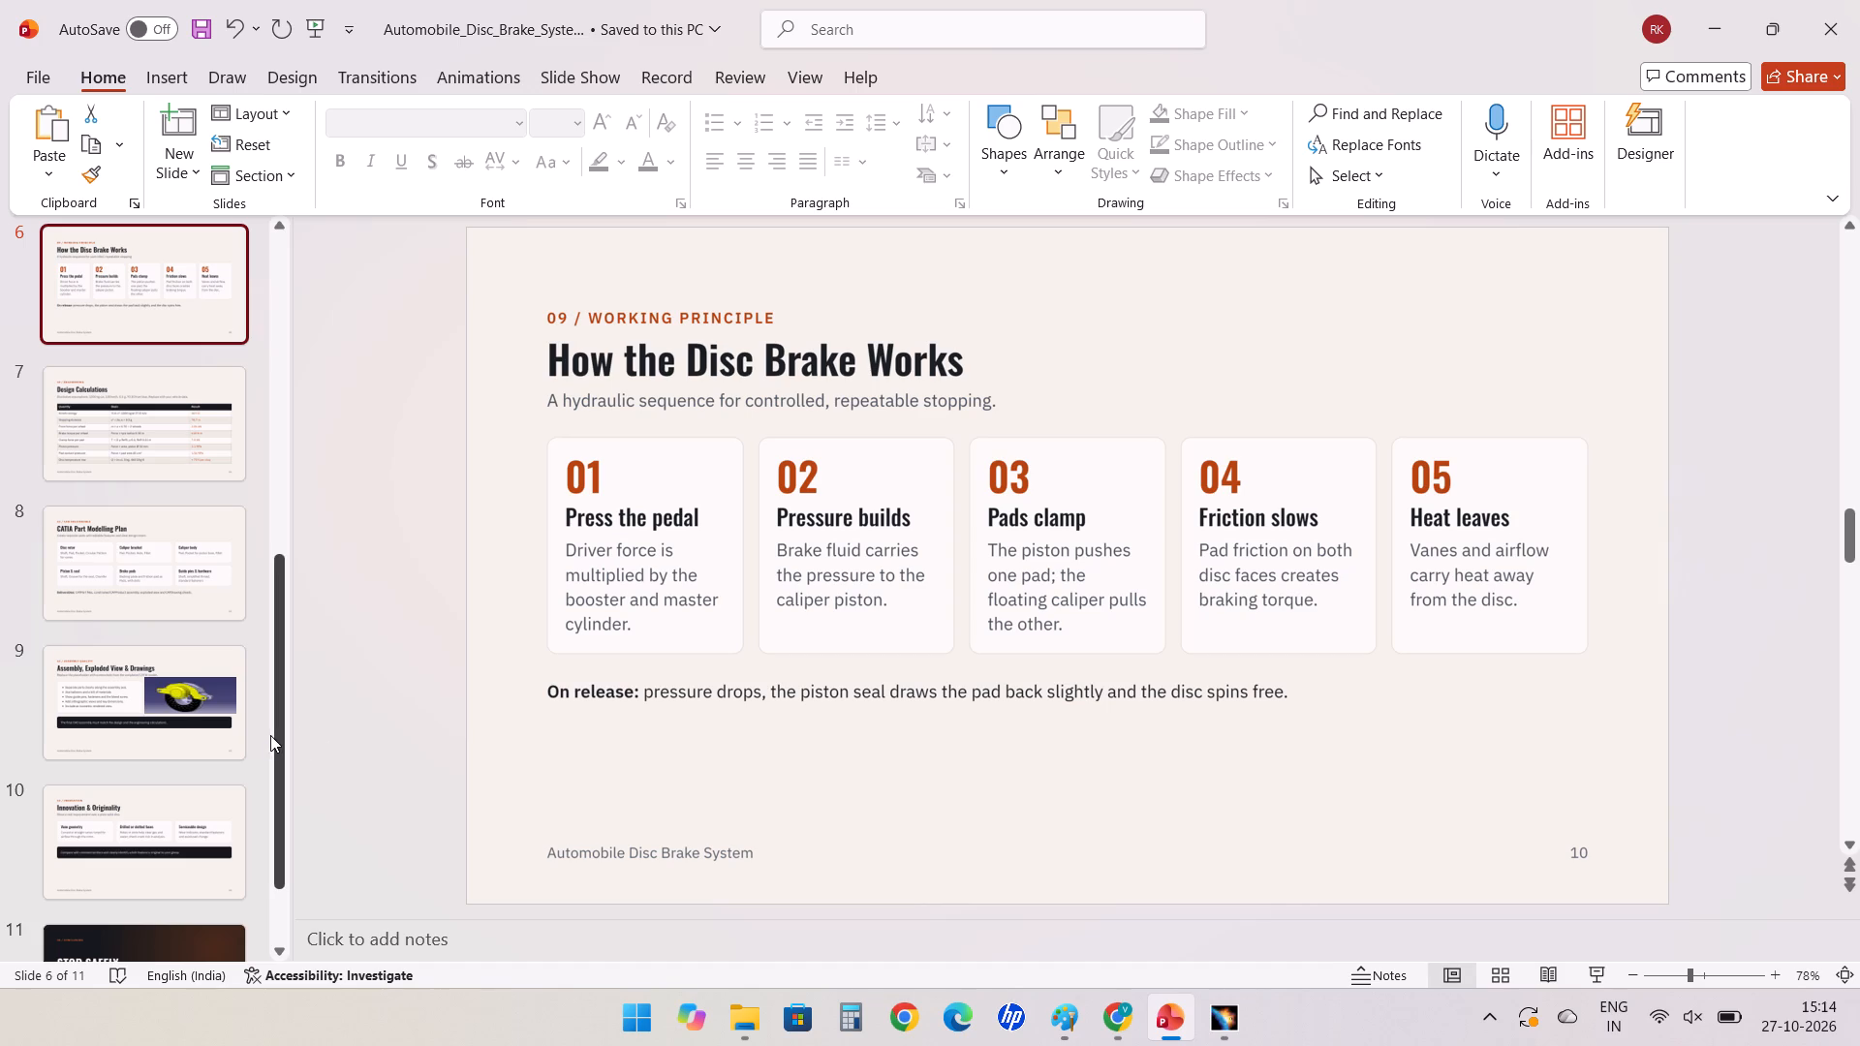
pyautogui.scroll(-6, 211, 743)
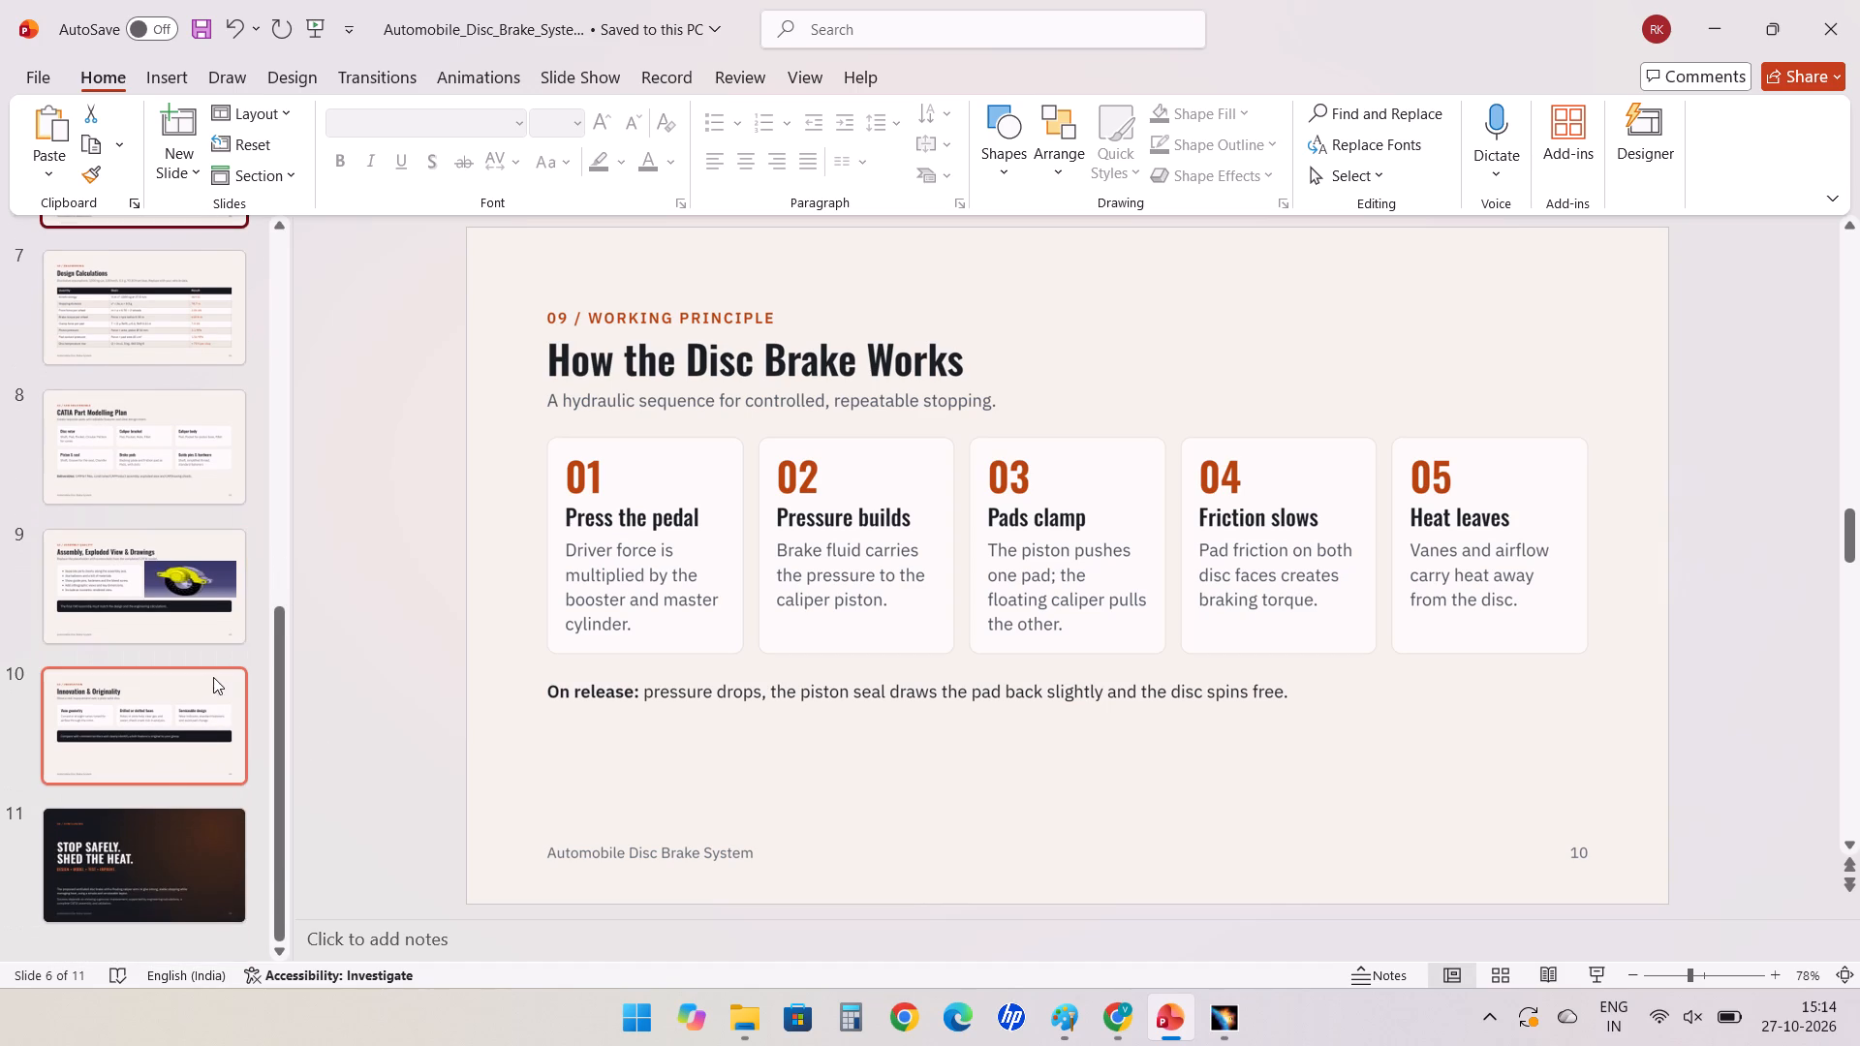
pyautogui.click(128, 869)
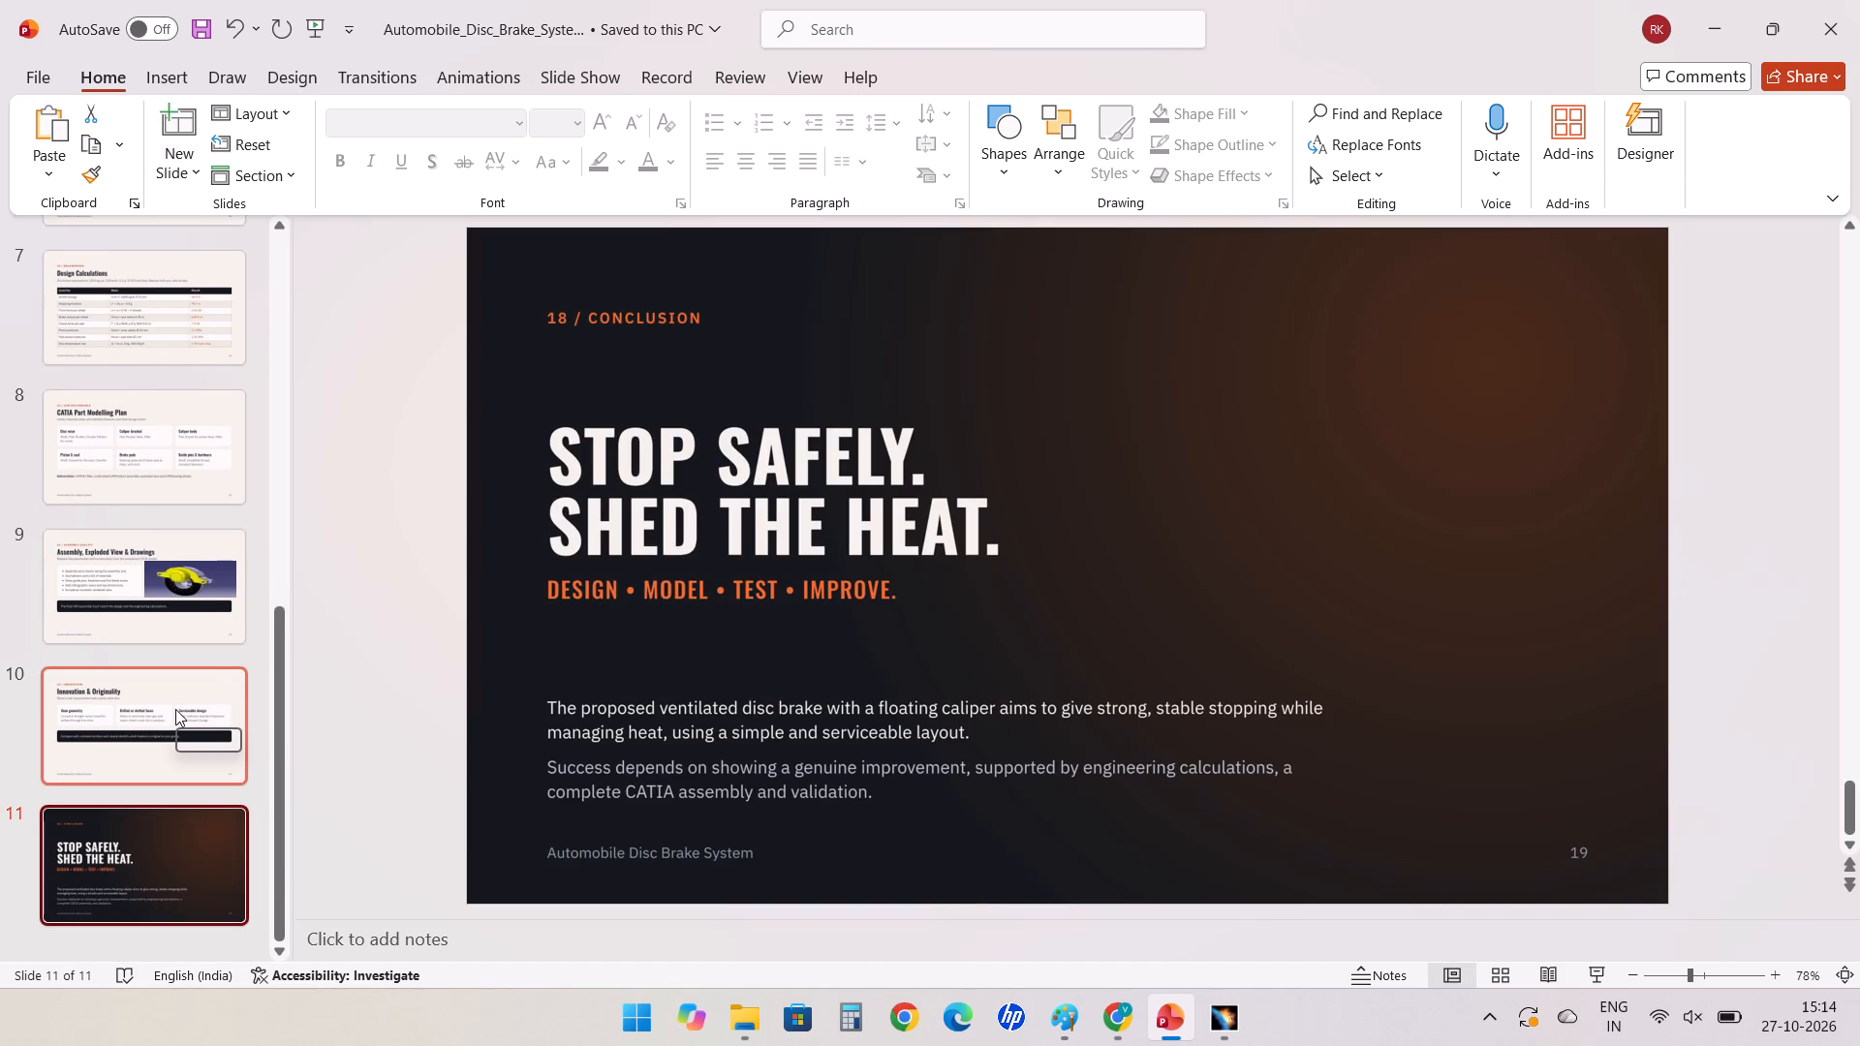
pyautogui.click(175, 709)
pyautogui.click(180, 506)
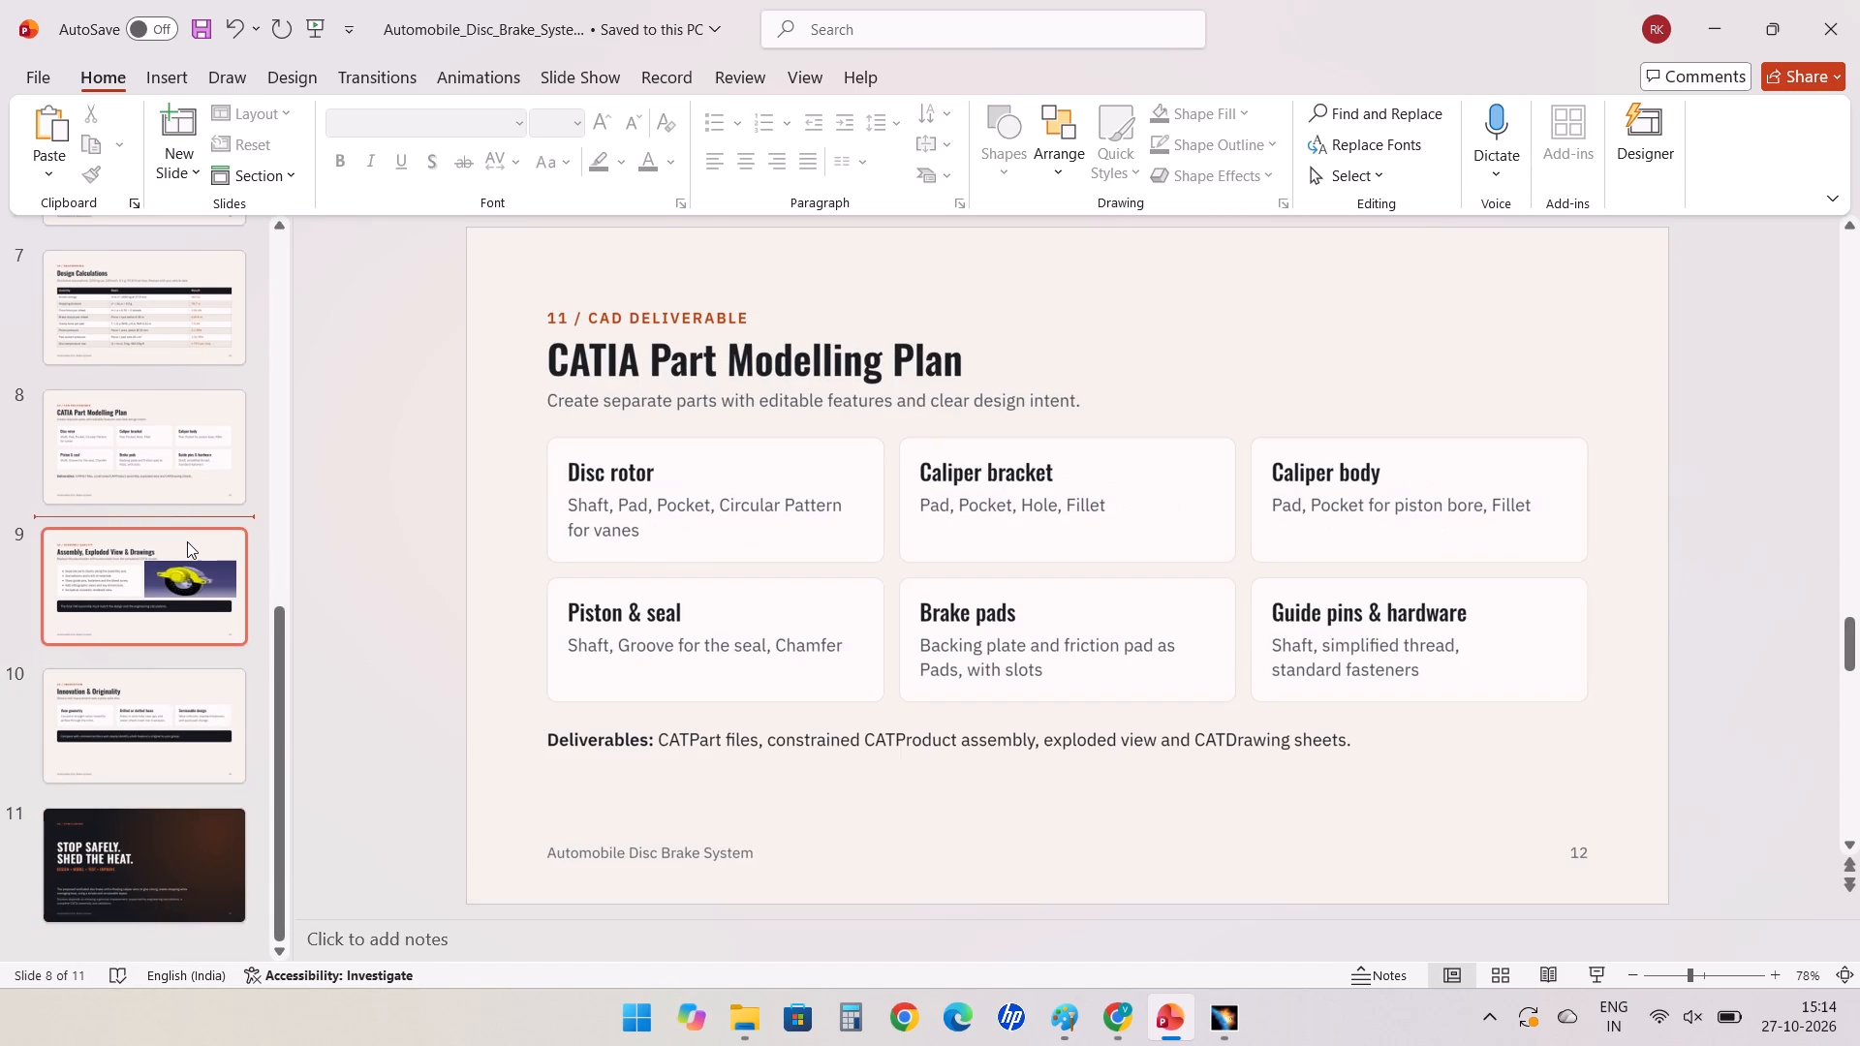
pyautogui.click(187, 543)
pyautogui.click(198, 441)
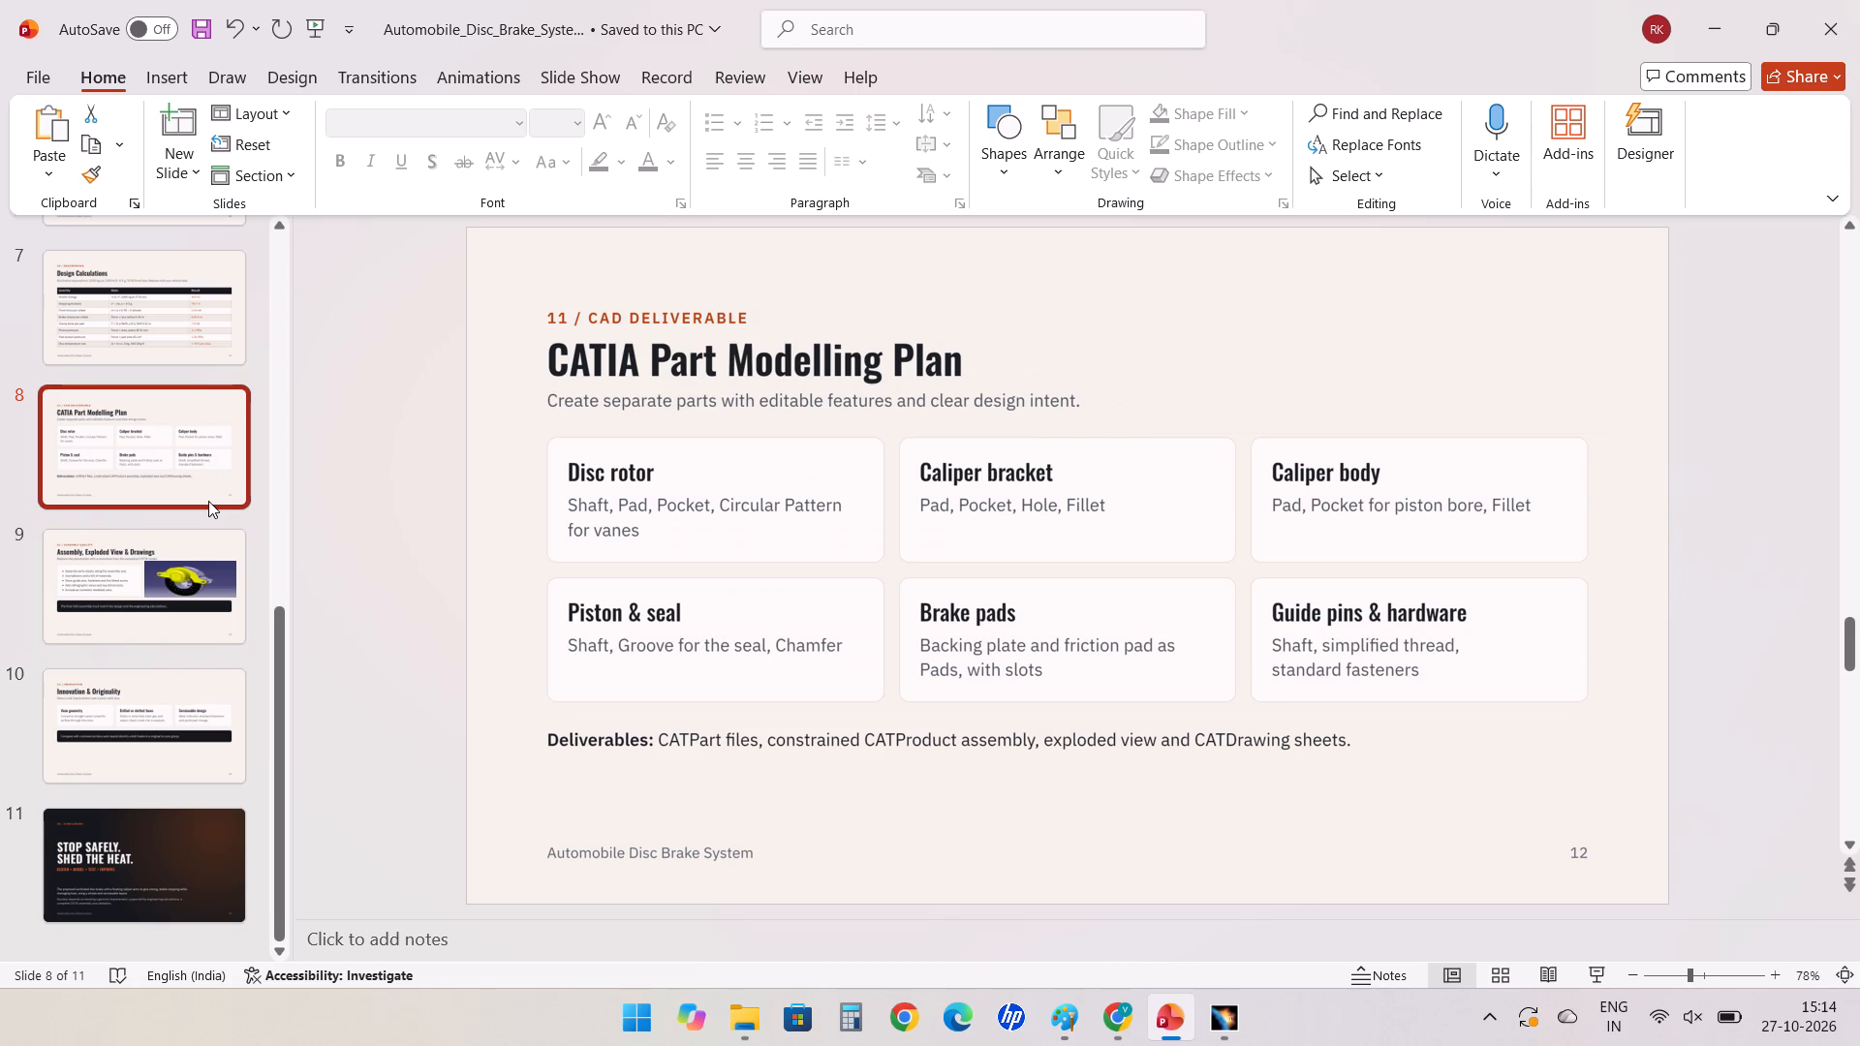
# Review the earlier slides in reverse order, from Design Calculations back to the Automobile Disc Brake System title slide.
pyautogui.scroll(2, 208, 501)
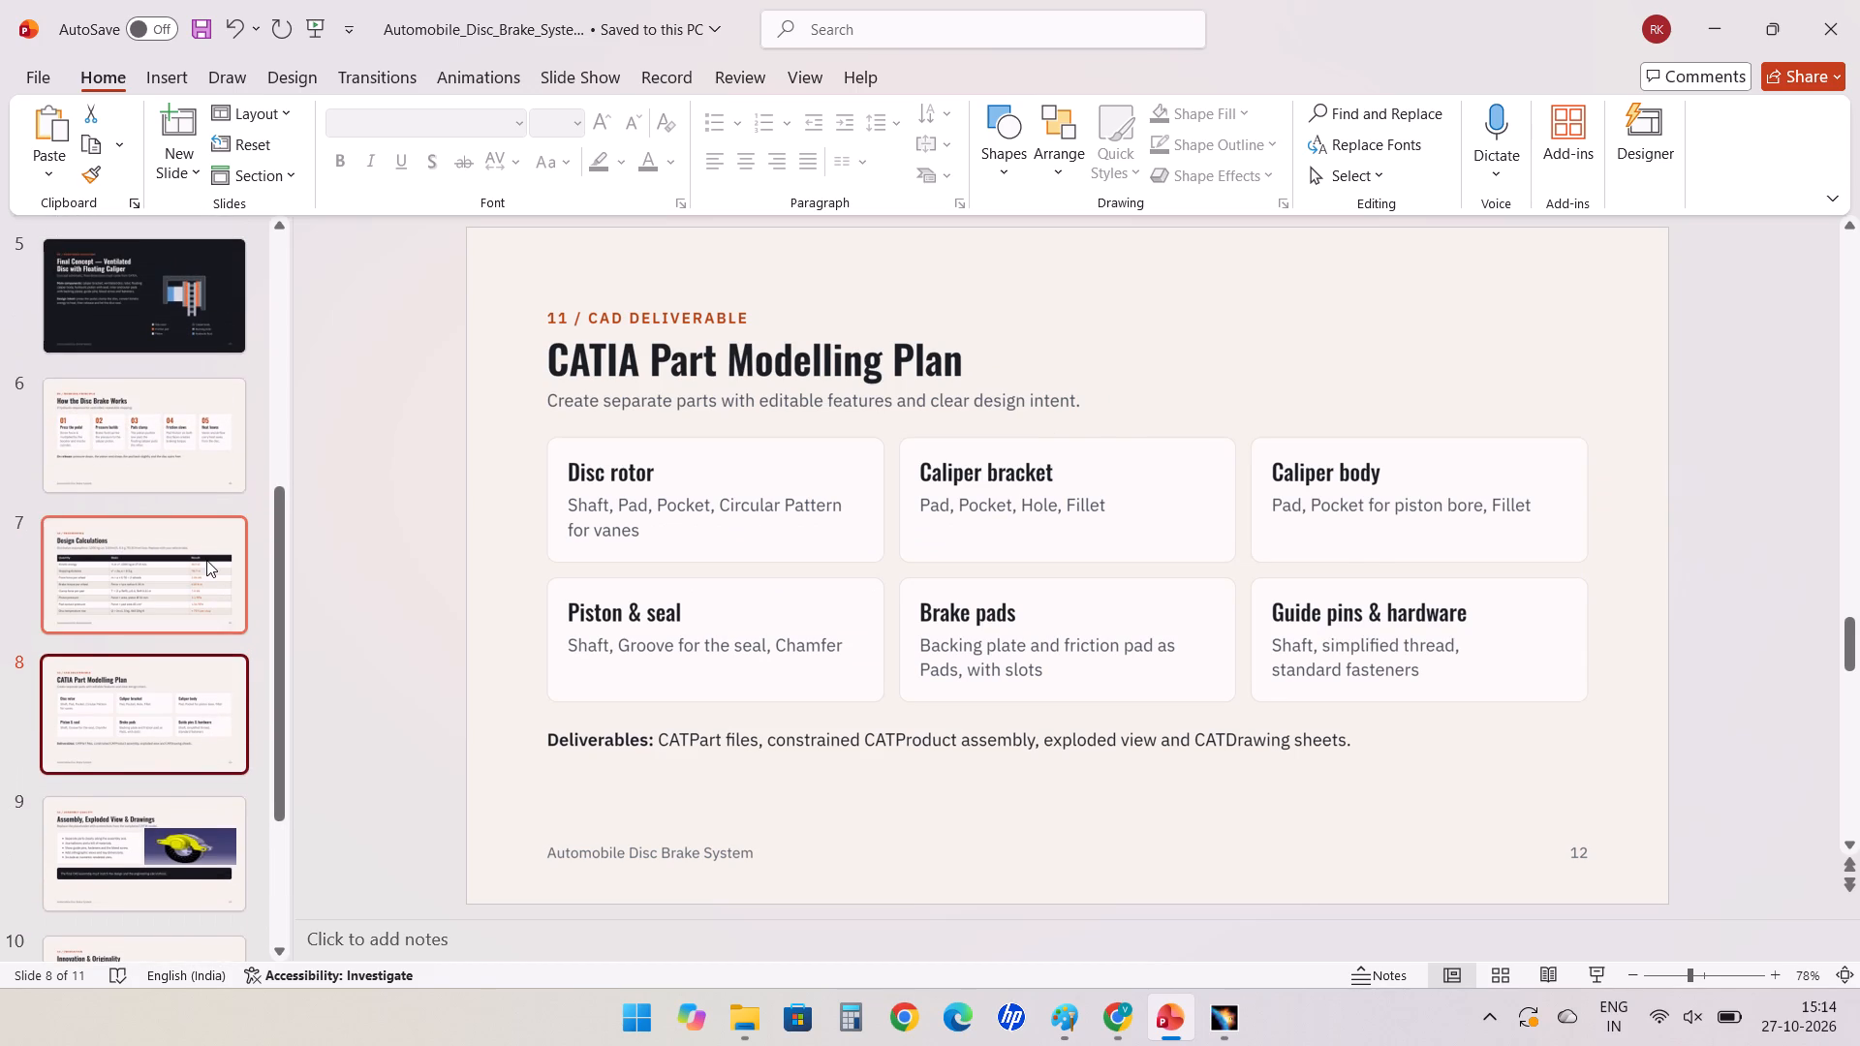
pyautogui.click(206, 560)
pyautogui.click(207, 443)
pyautogui.scroll(1, 207, 443)
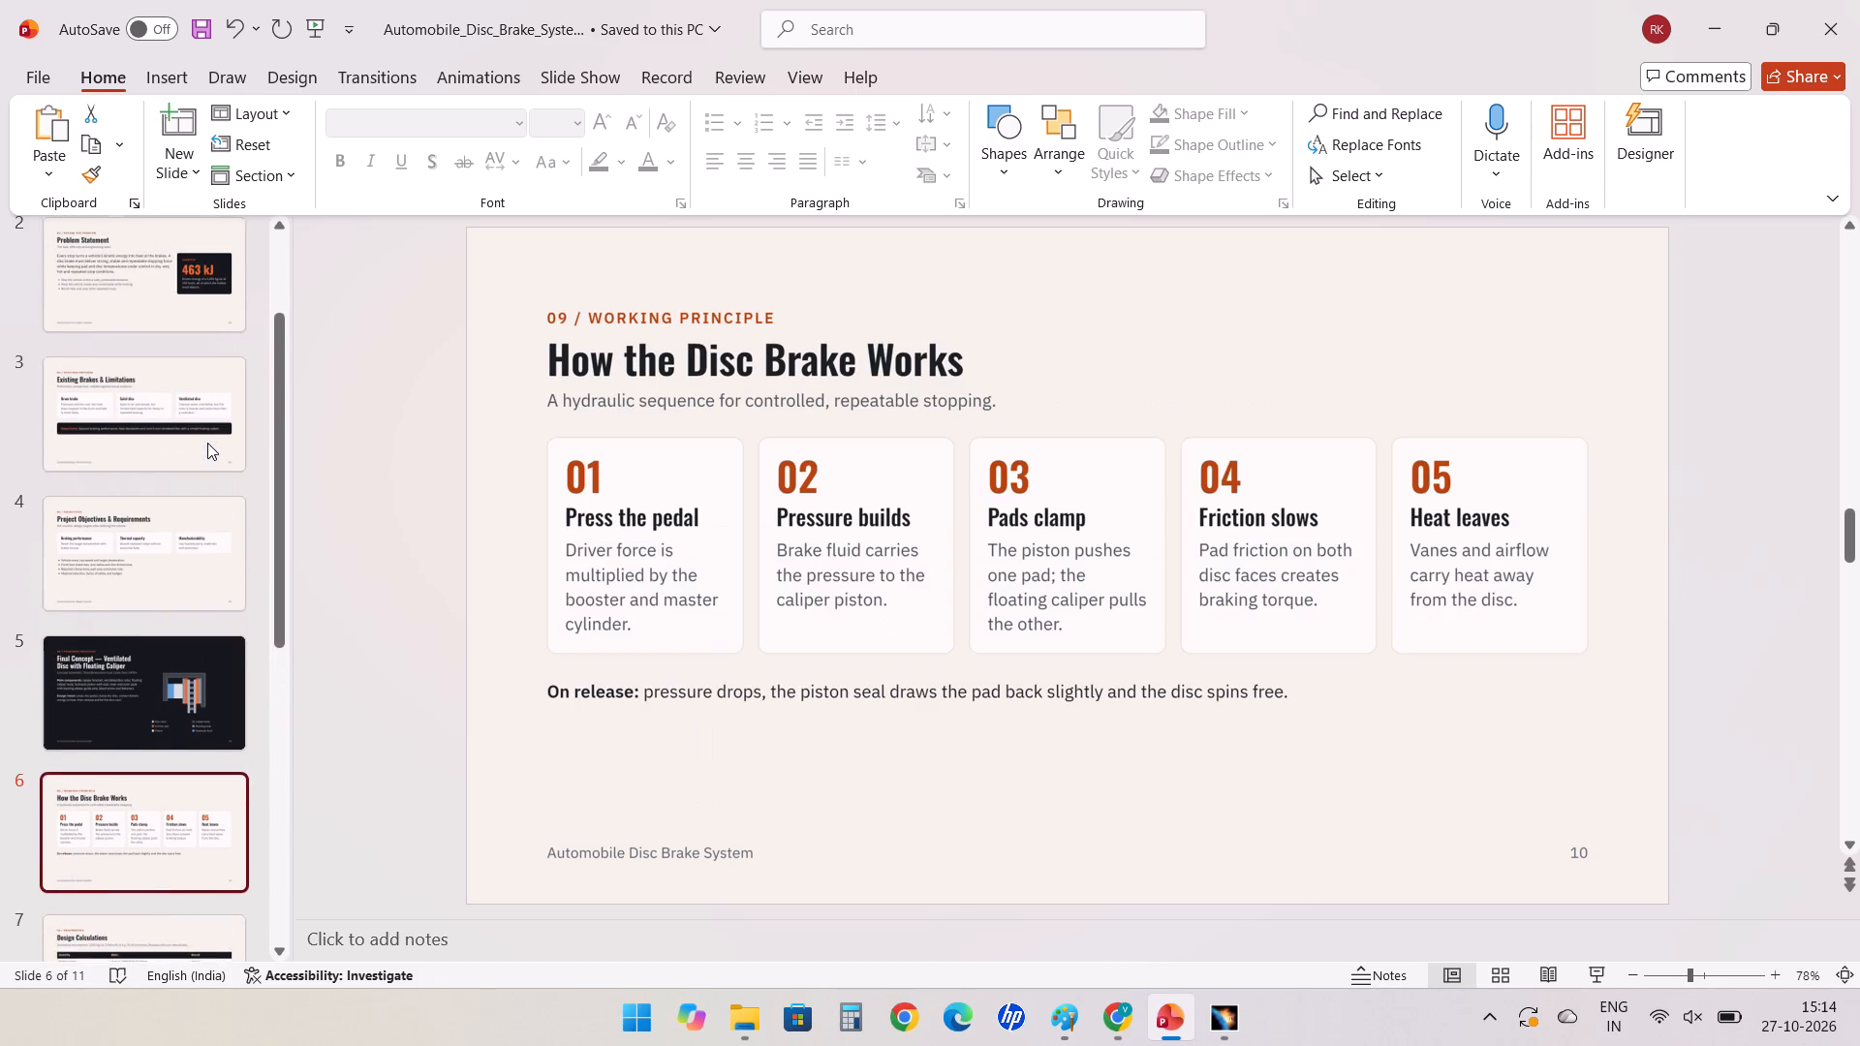
pyautogui.click(184, 634)
pyautogui.click(181, 683)
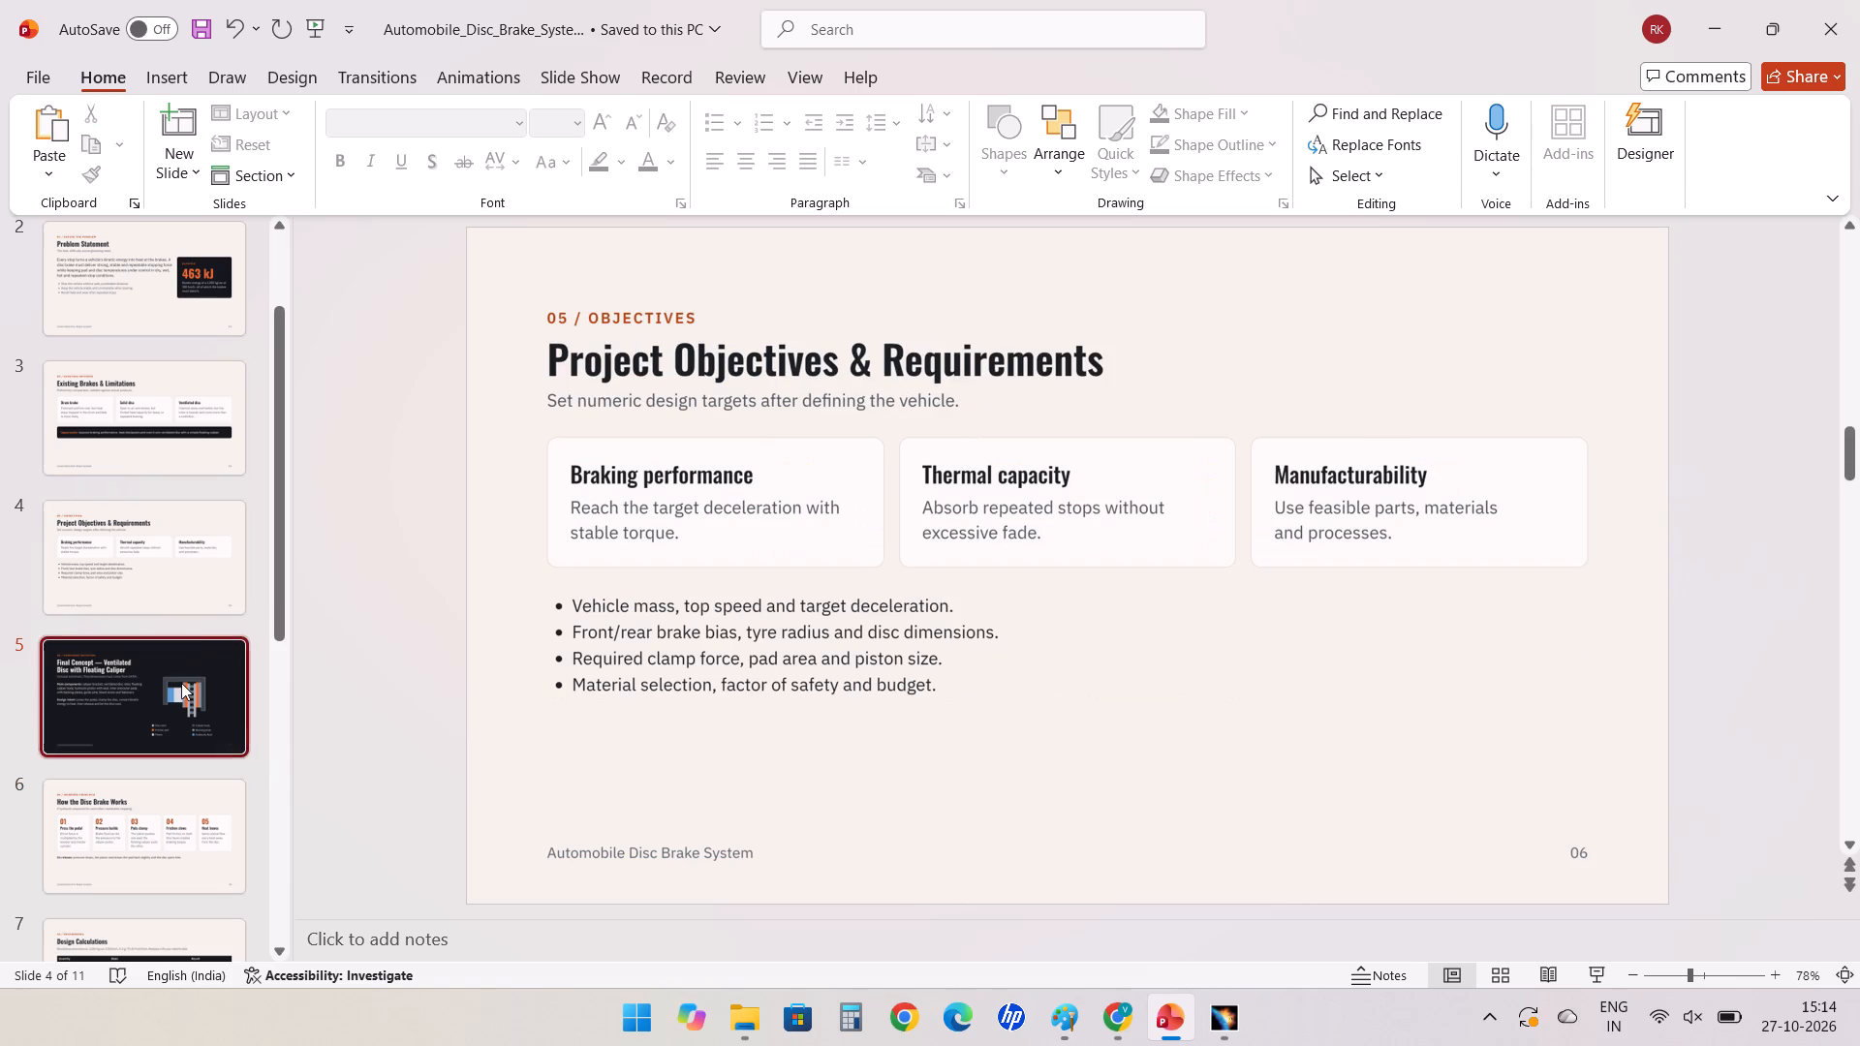
pyautogui.click(192, 590)
pyautogui.click(187, 427)
pyautogui.scroll(1, 187, 427)
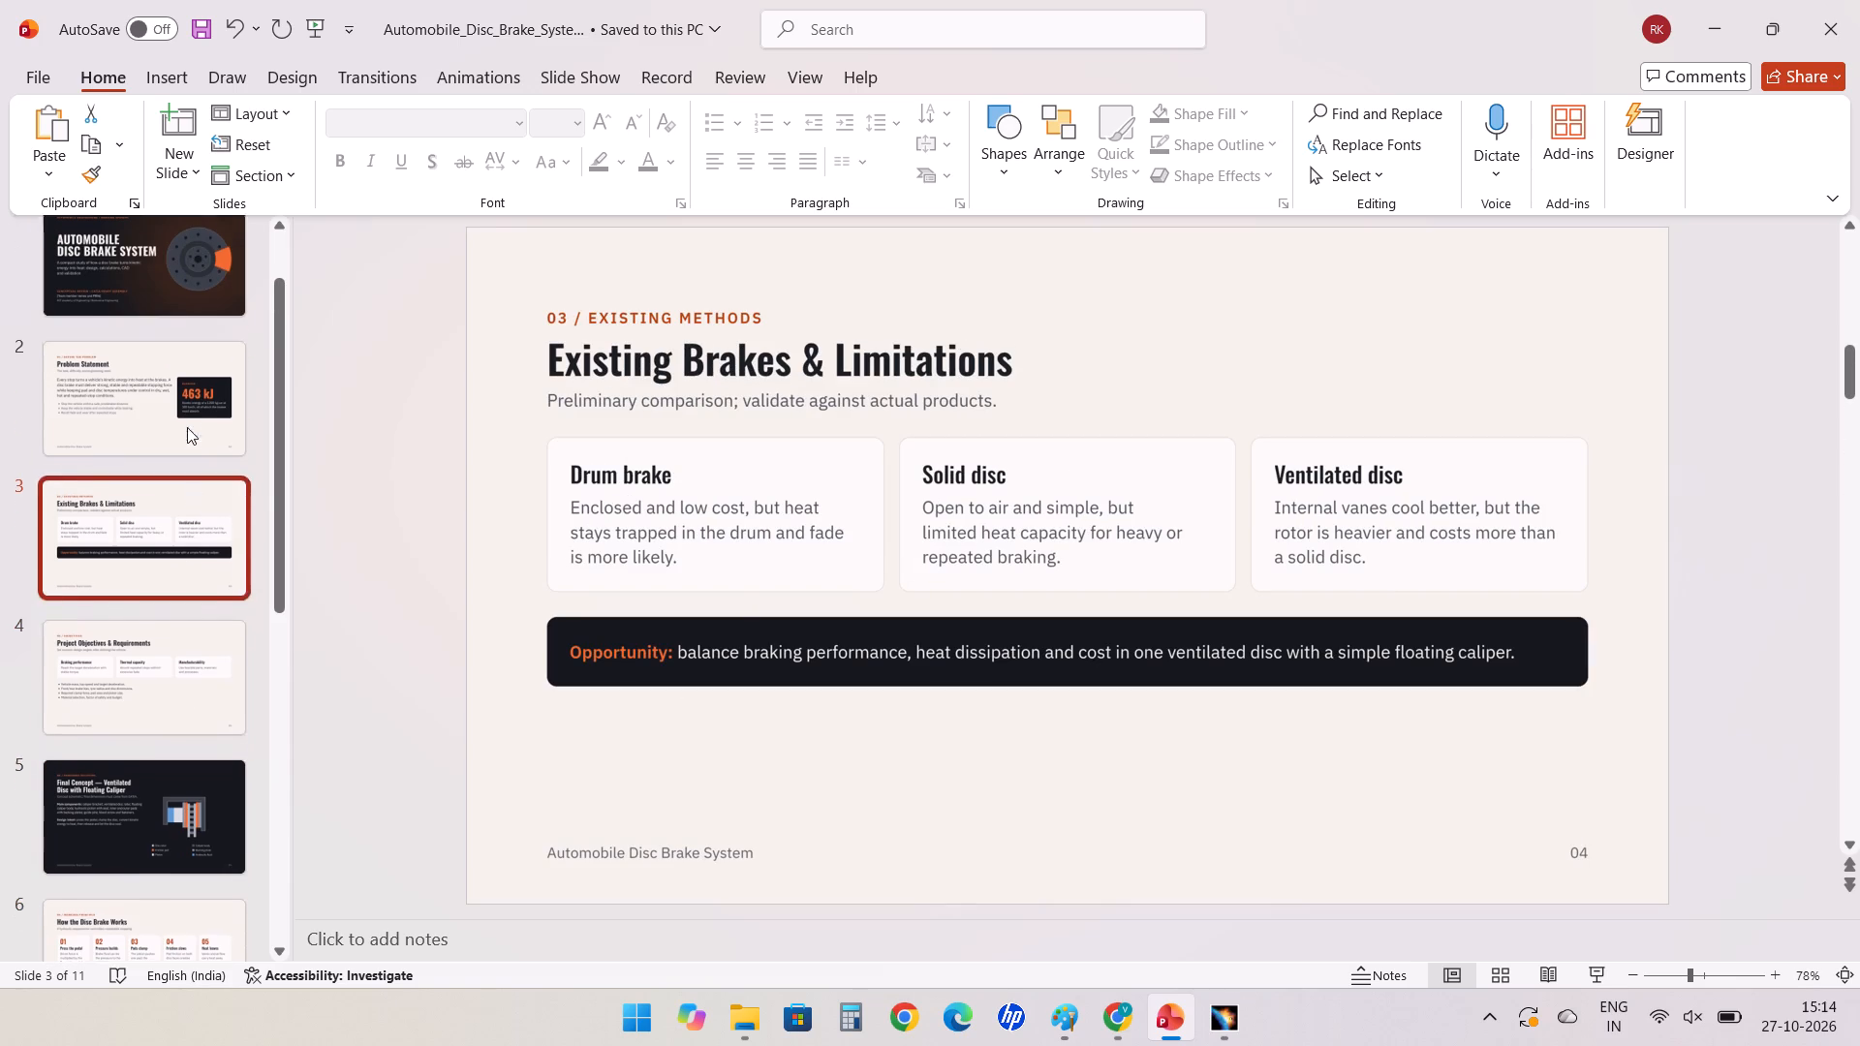
pyautogui.scroll(1, 187, 427)
pyautogui.click(187, 427)
pyautogui.scroll(2, 187, 427)
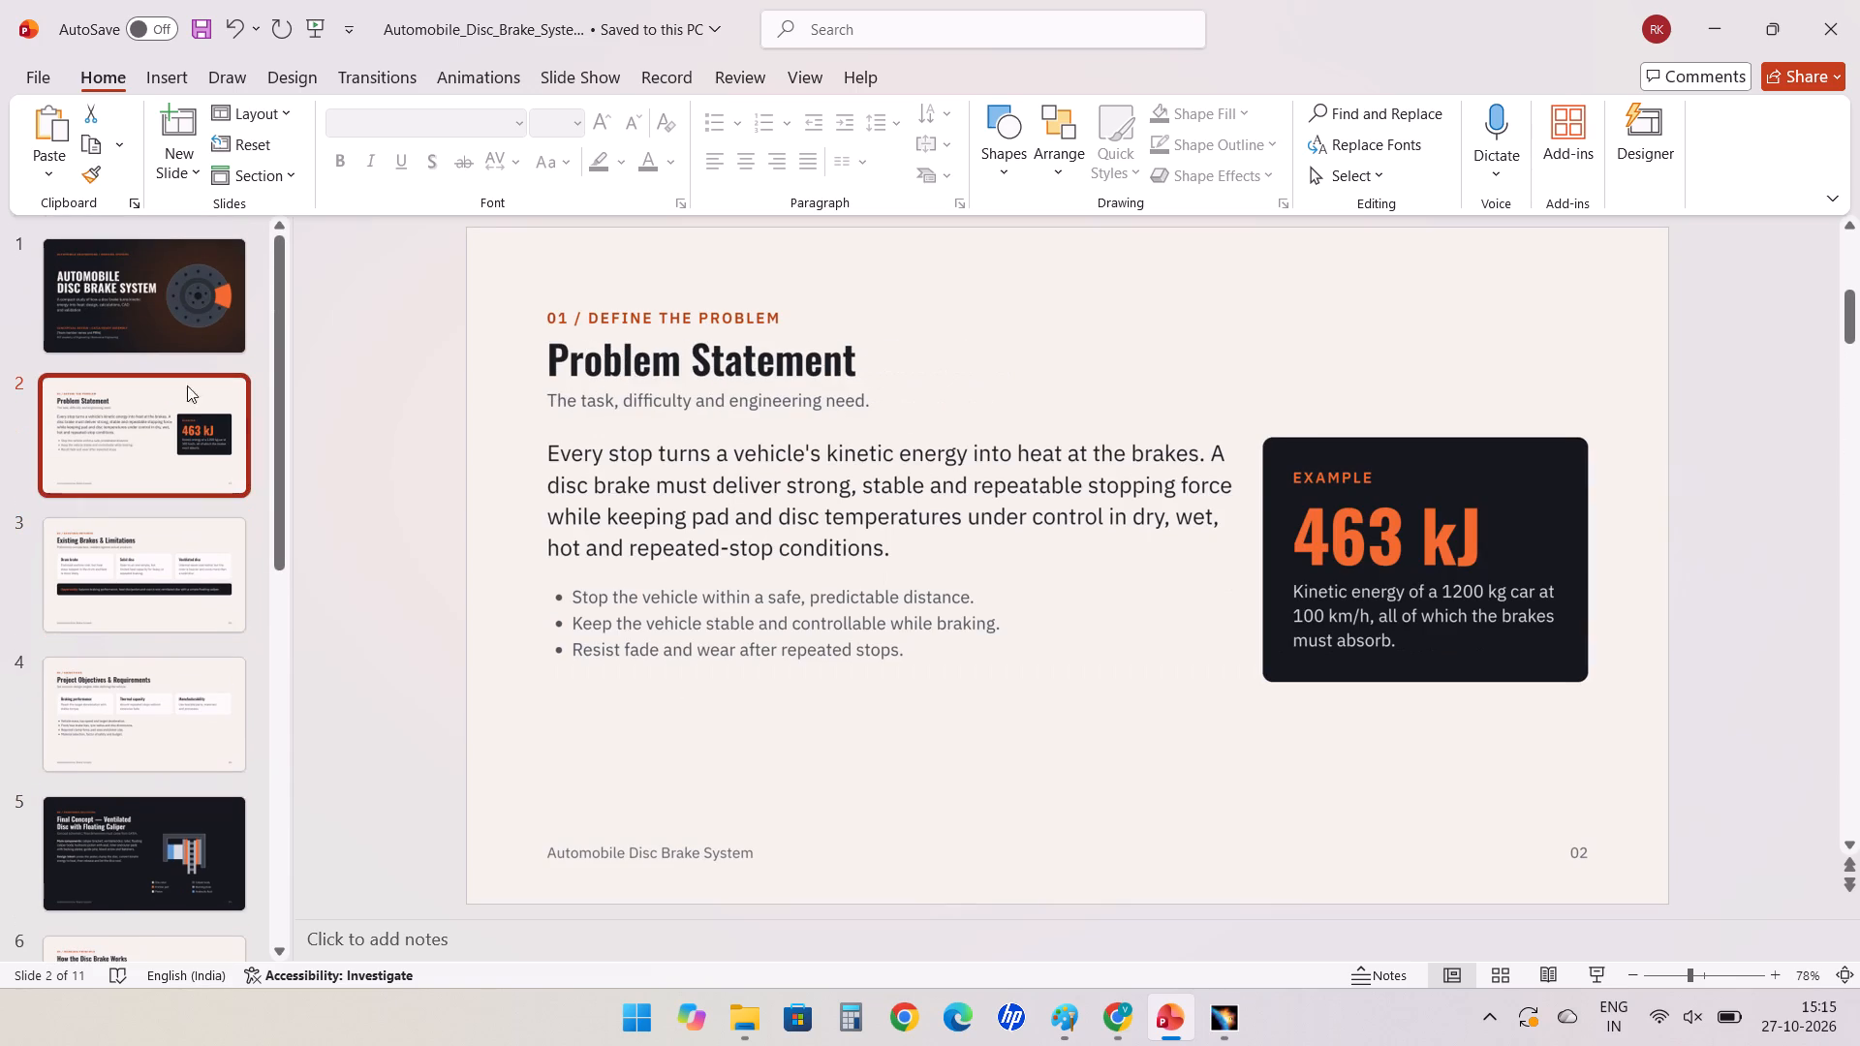
pyautogui.click(191, 315)
# Go through the deck forwards again, examining Problem Statement, Existing Brakes & Limitations, Final Concept and How the Disc Brake Works.
pyautogui.click(162, 448)
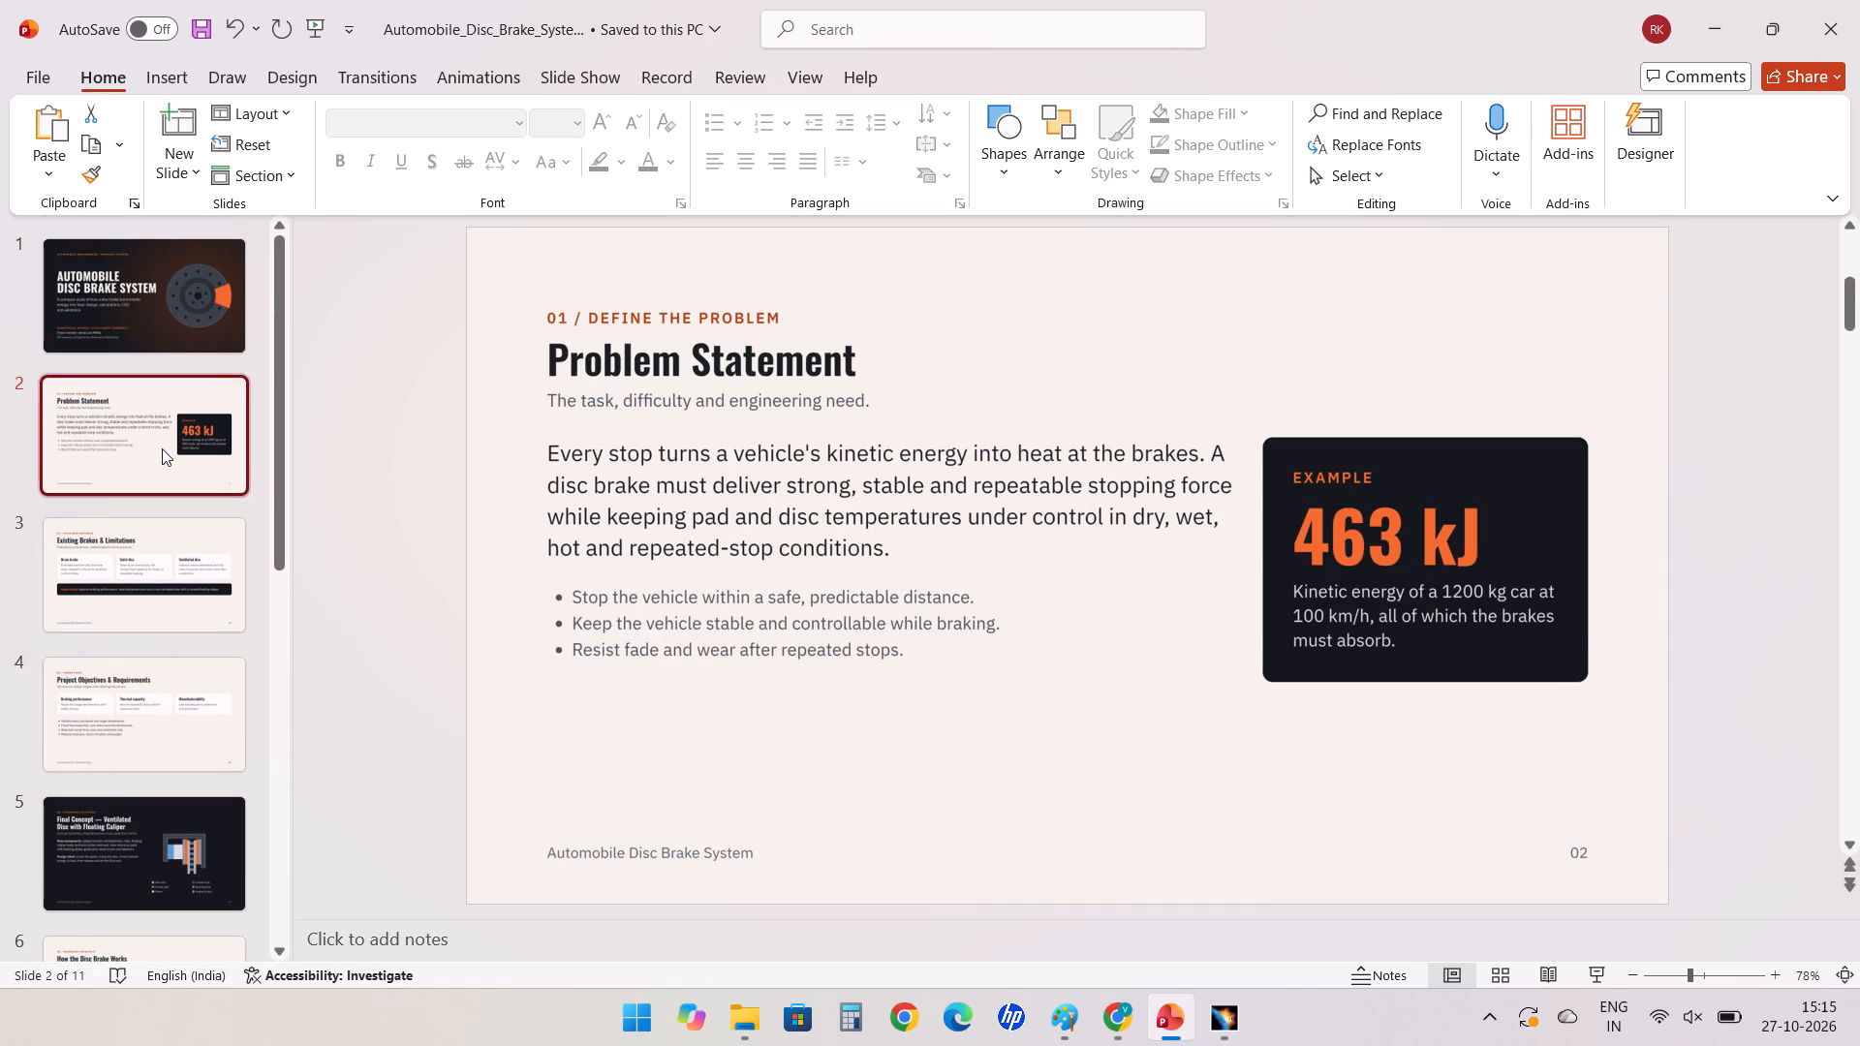
pyautogui.click(152, 594)
pyautogui.scroll(-1, 152, 594)
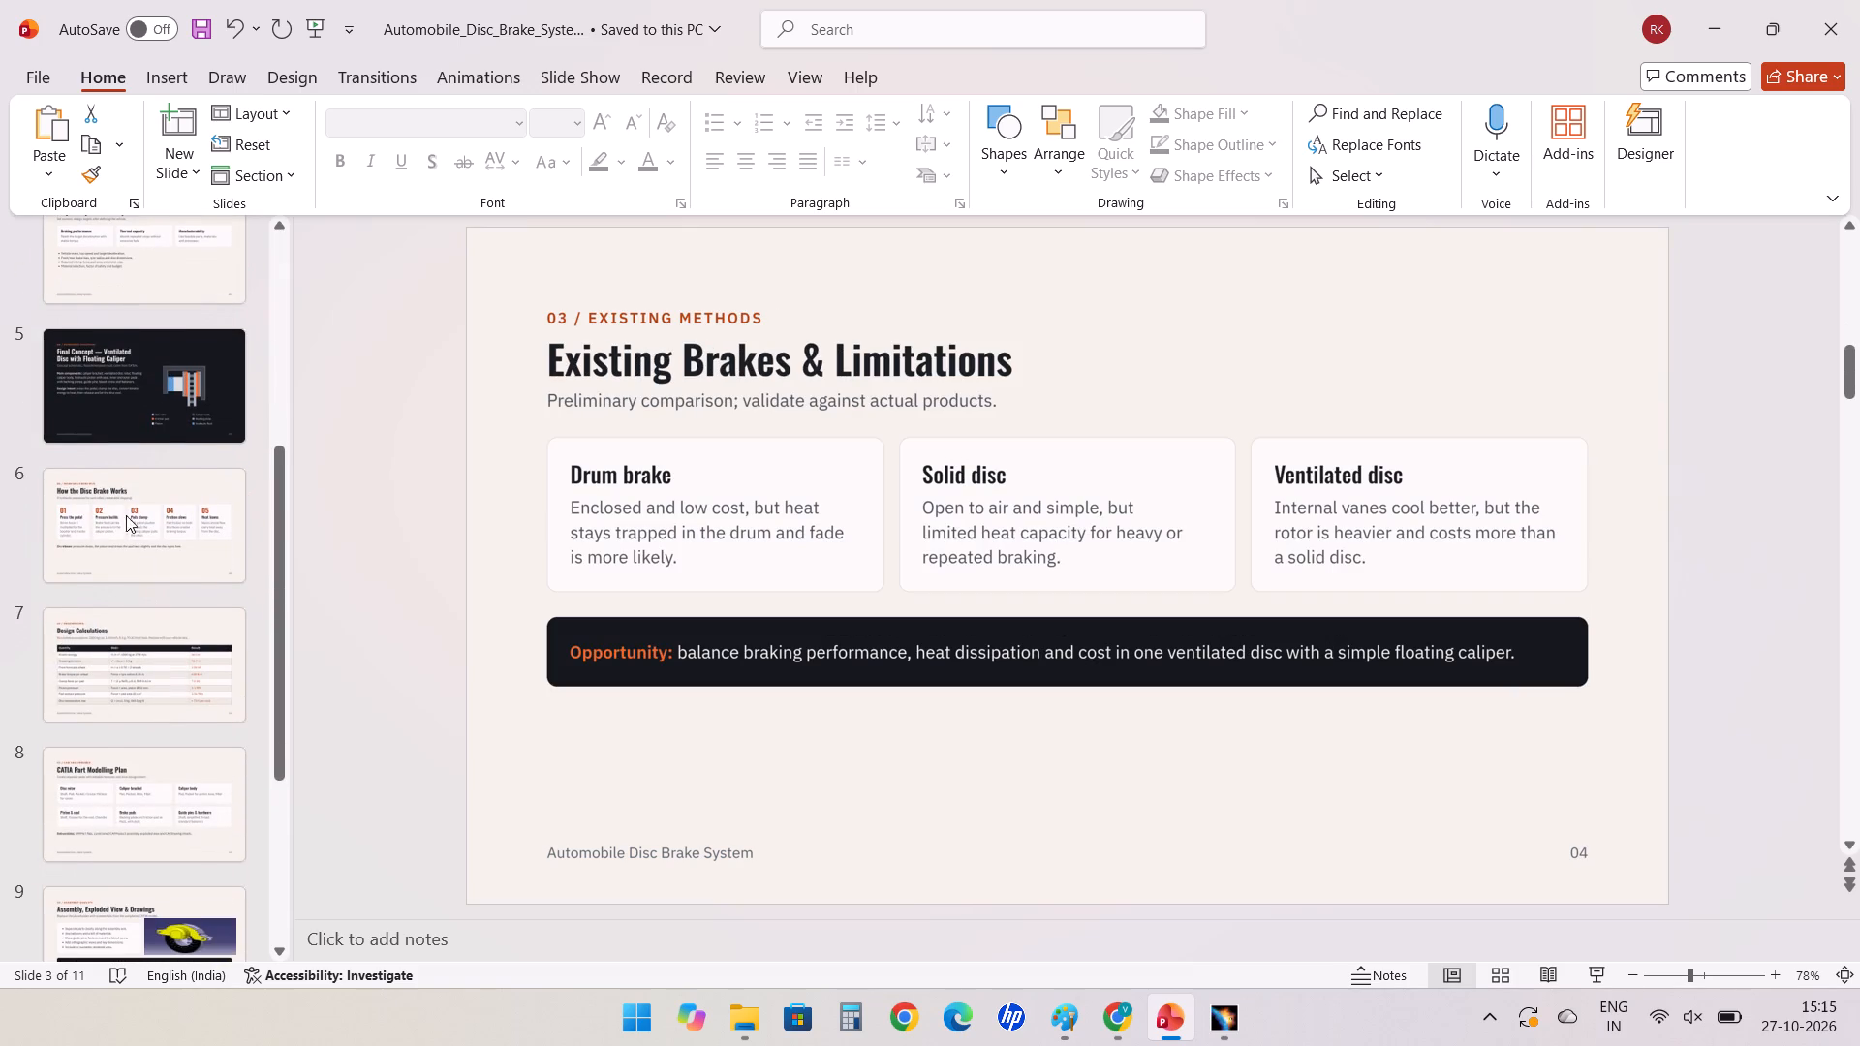
pyautogui.click(139, 409)
pyautogui.click(140, 498)
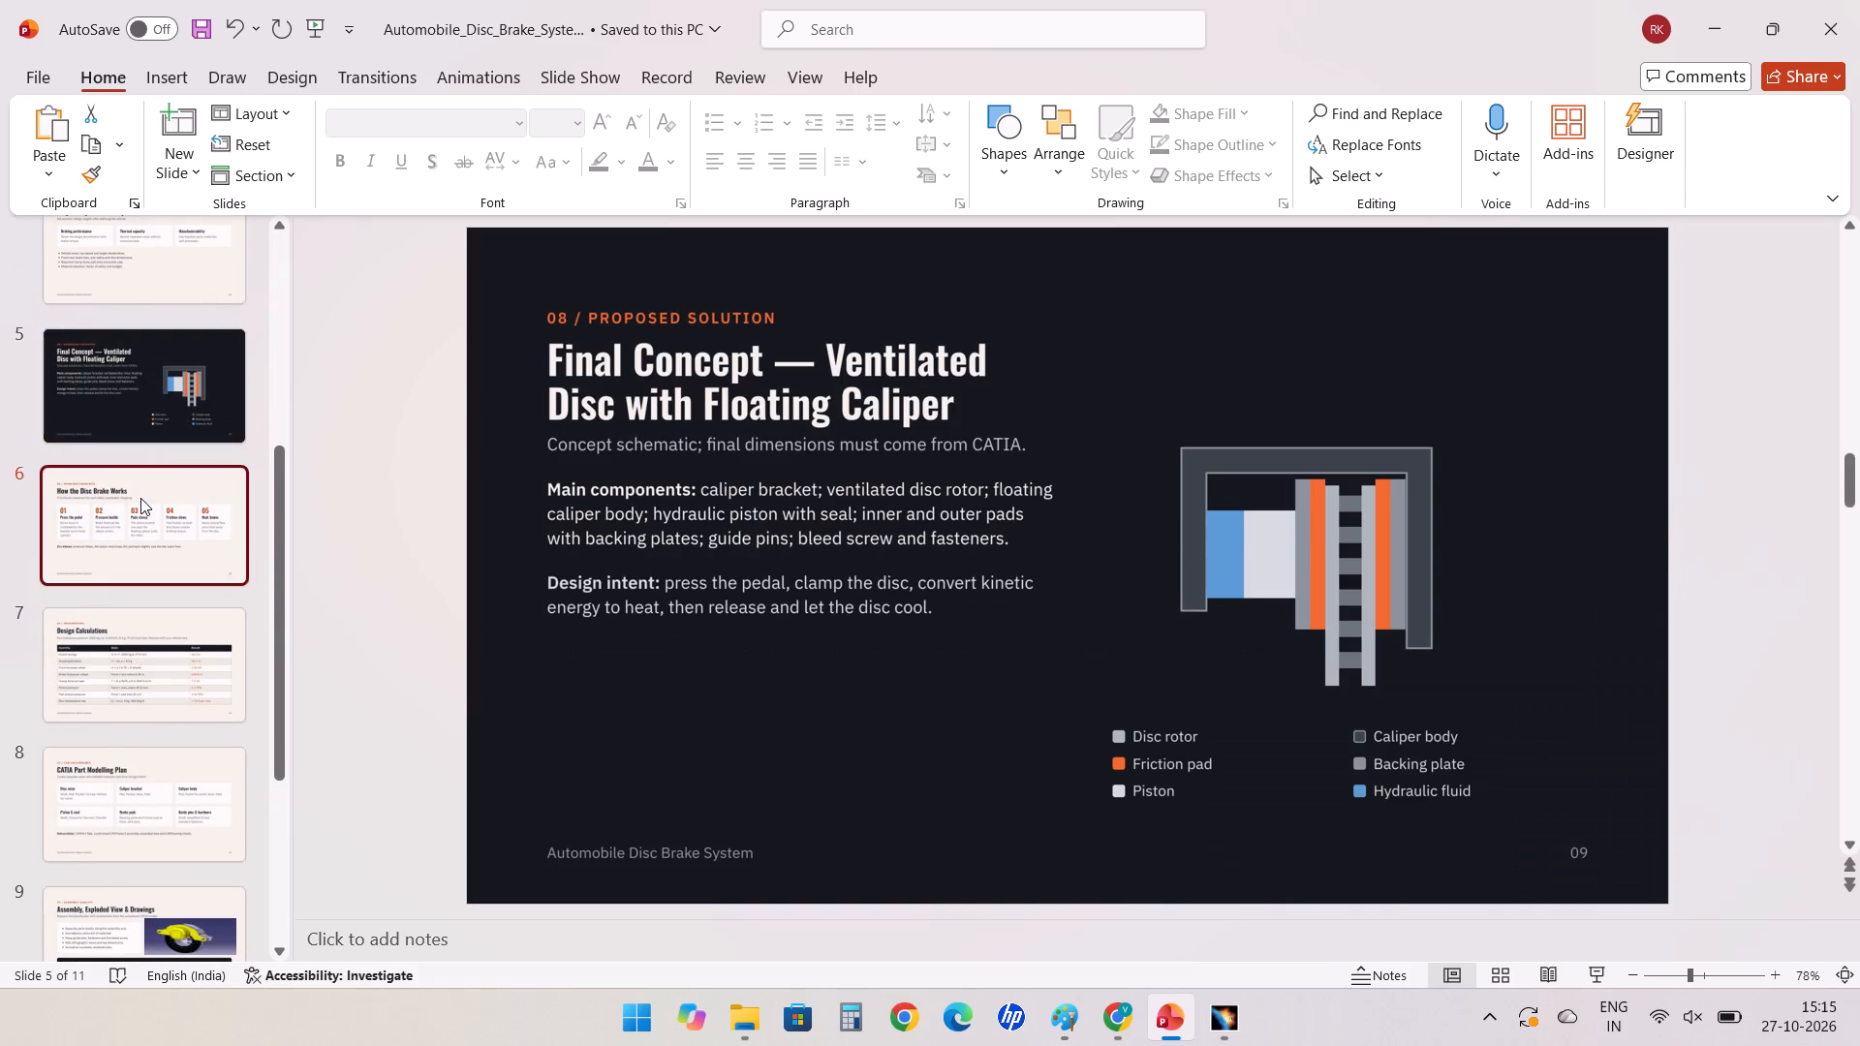
pyautogui.scroll(-1, 140, 498)
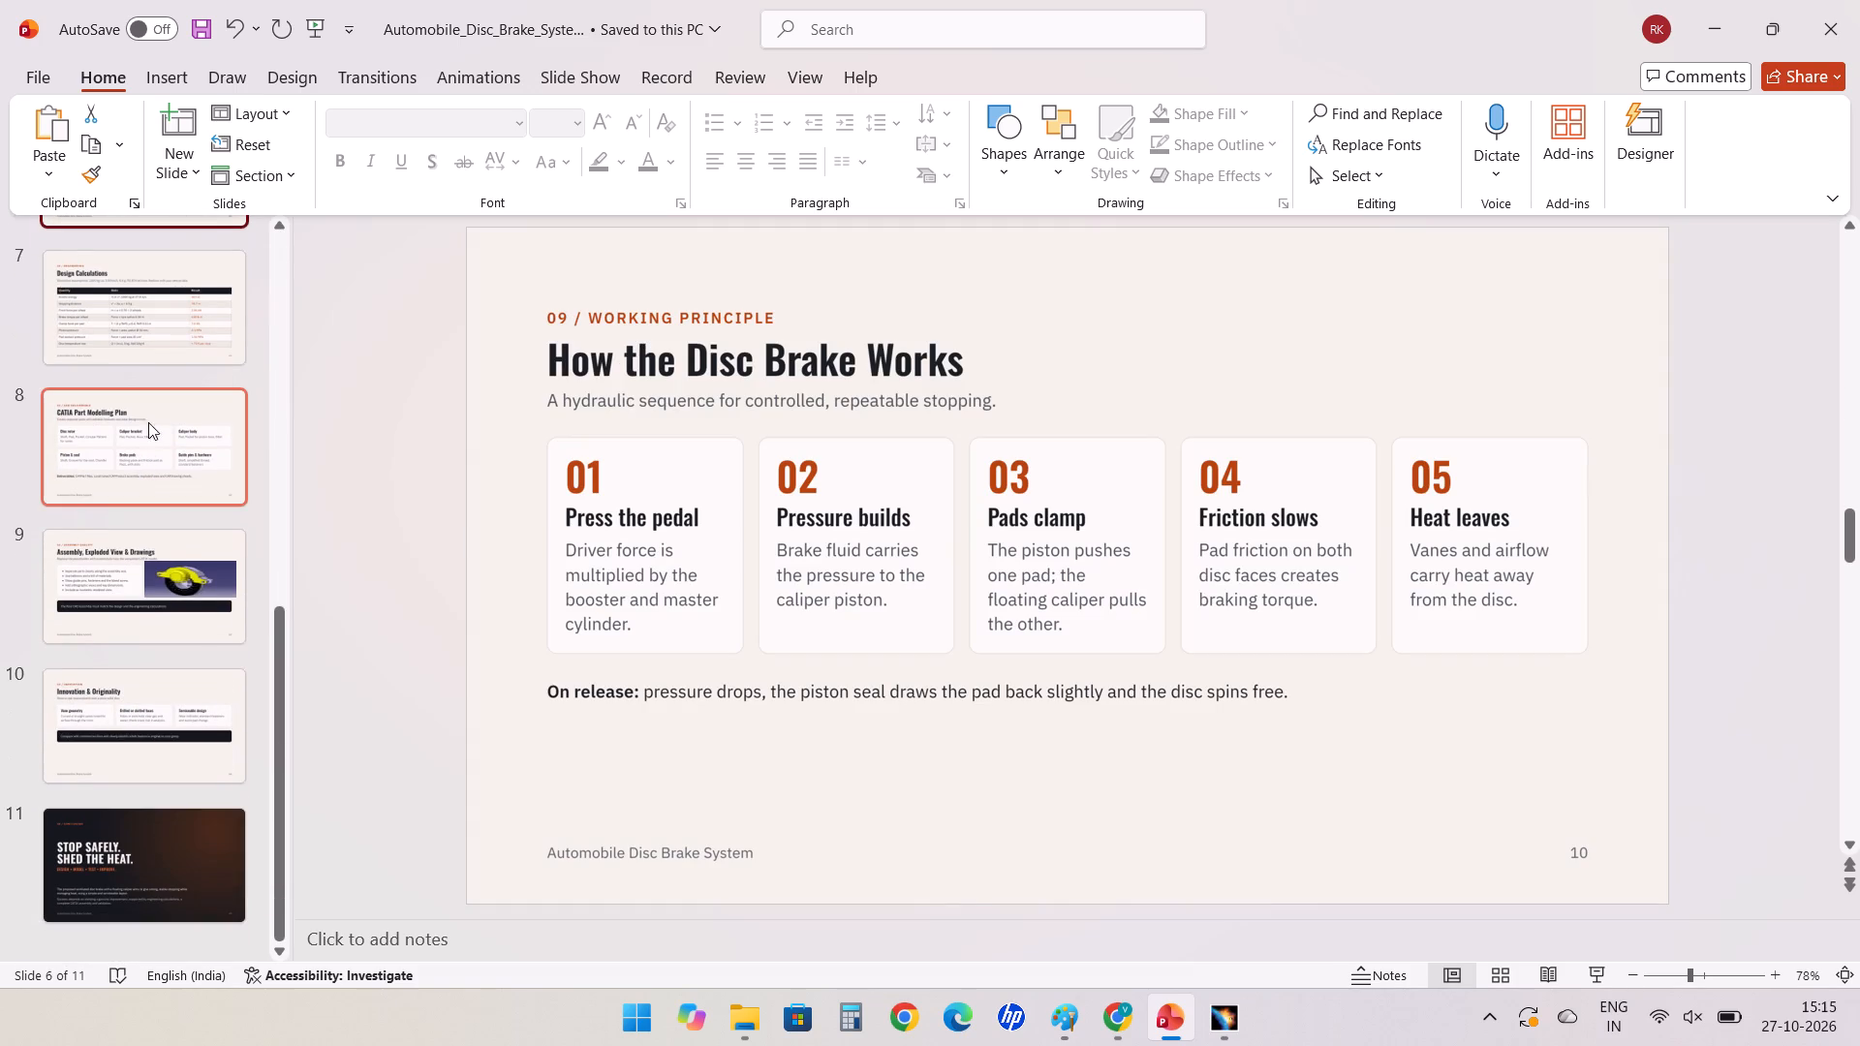
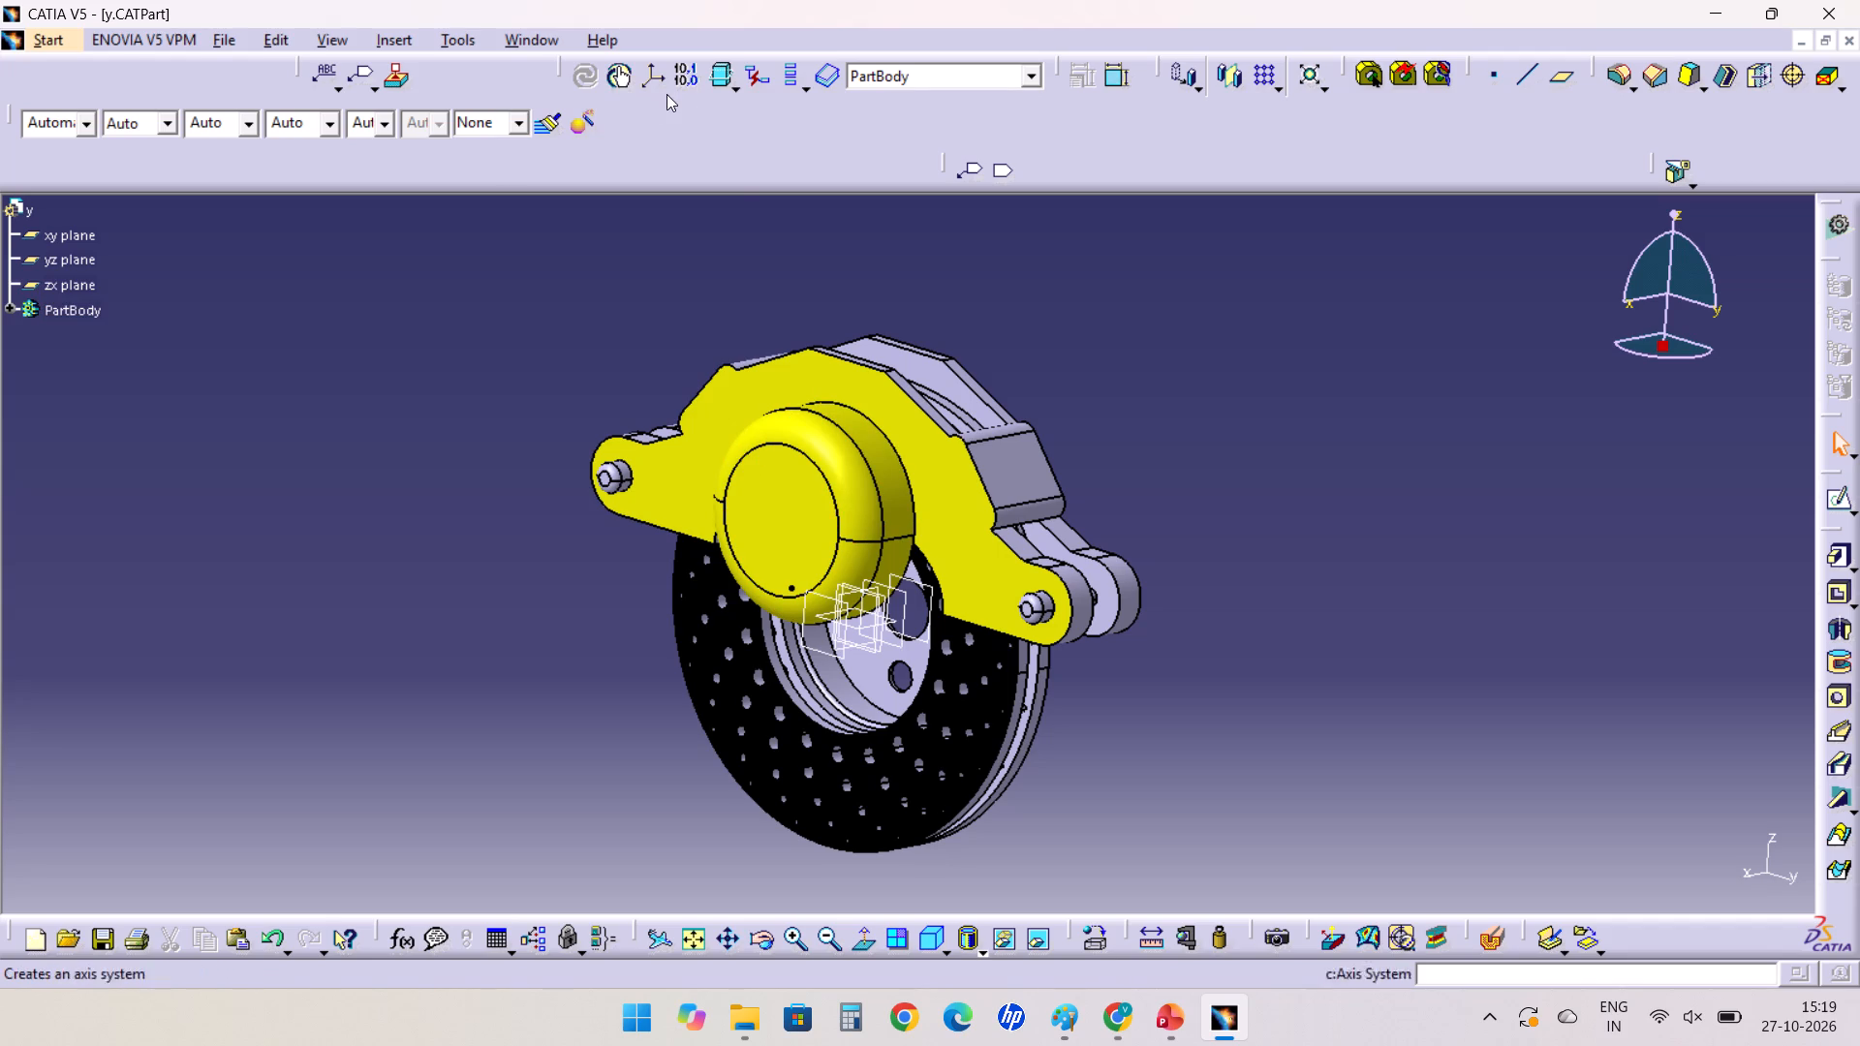
# Colour the large flat caliper face on the disc's hub side yellow.
pyautogui.click(764, 944)
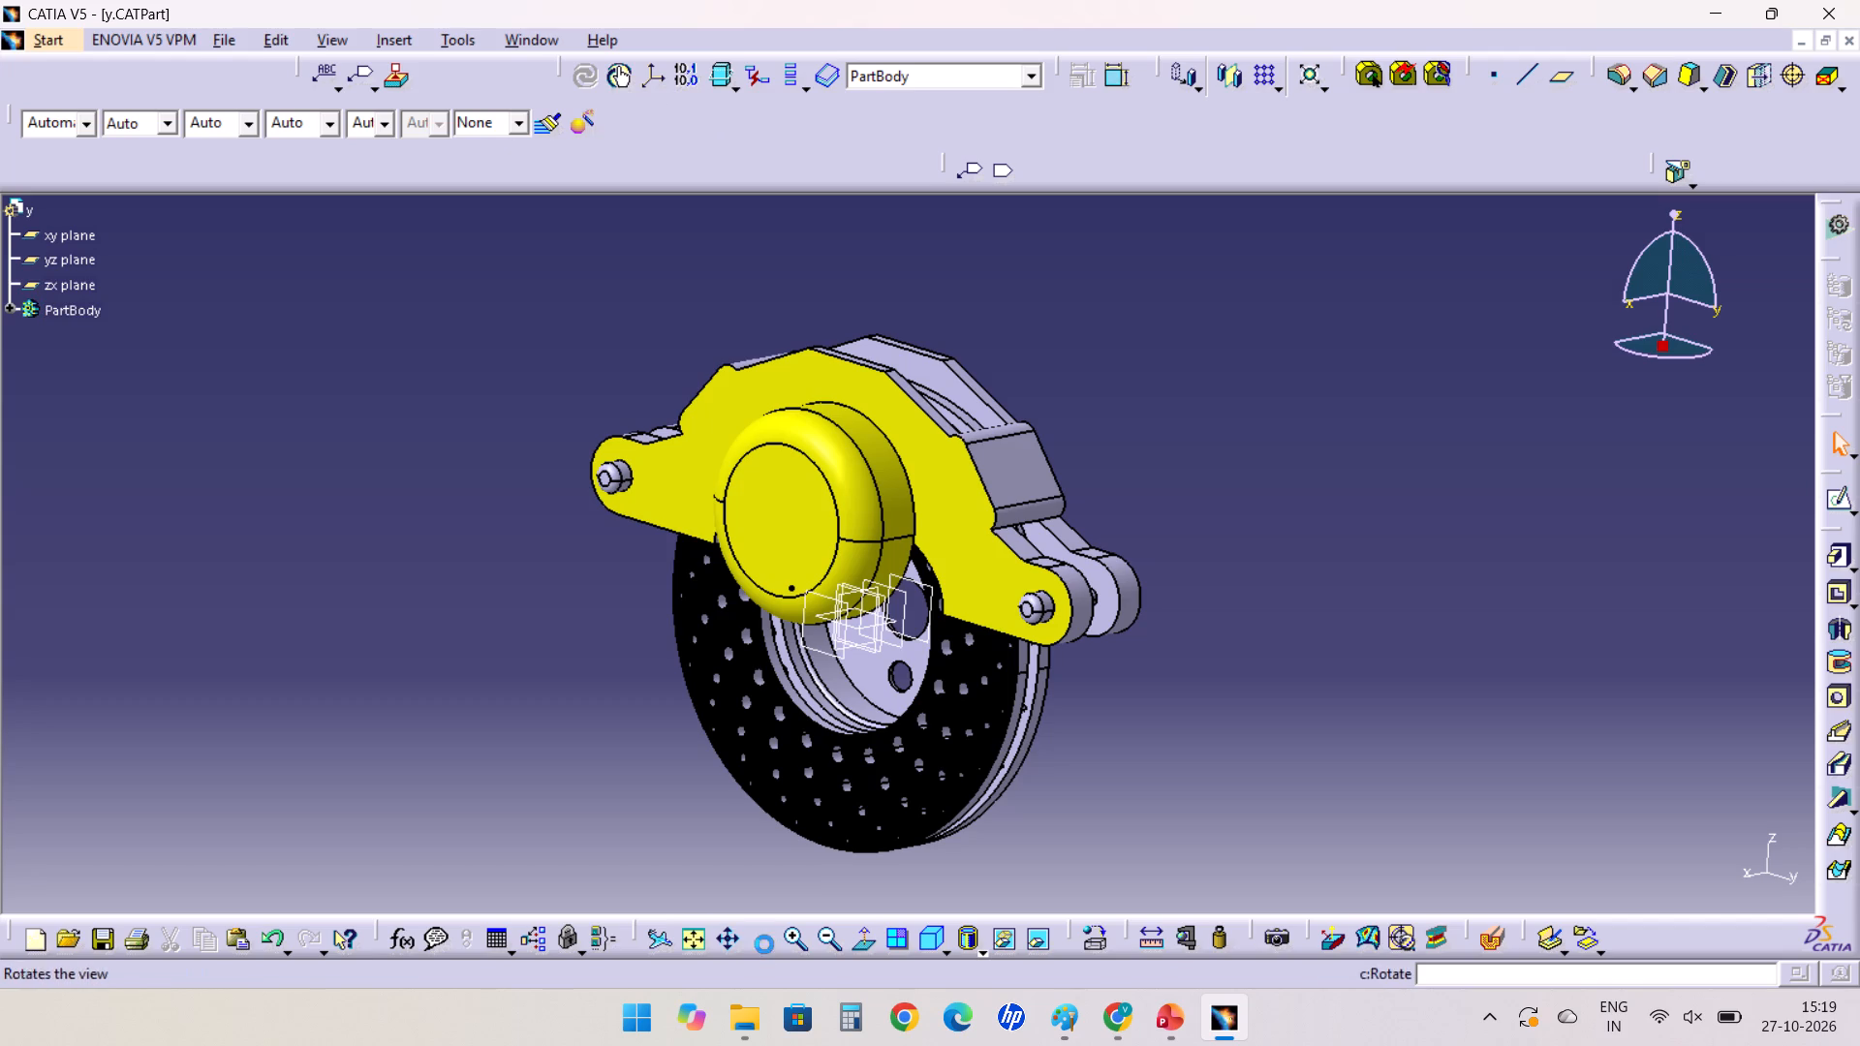
pyautogui.moveTo(1152, 455); pyautogui.dragTo(652, 584)
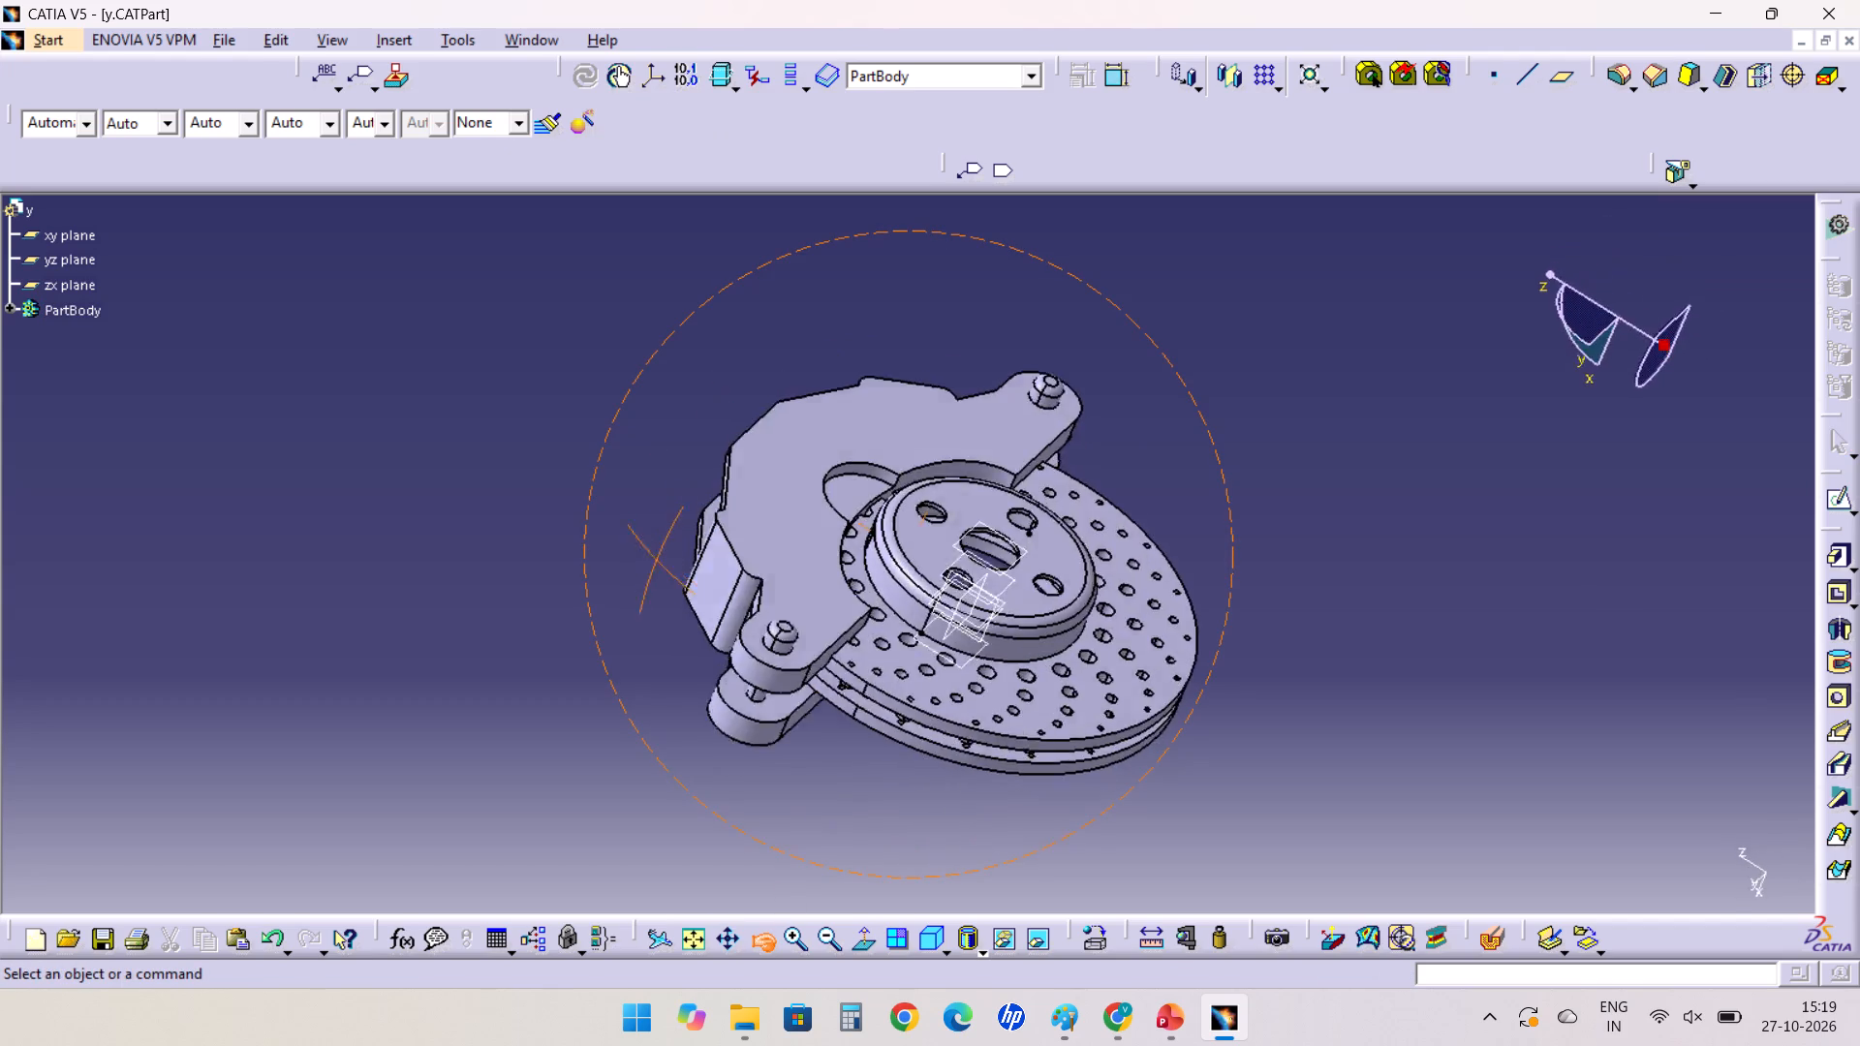
pyautogui.moveTo(652, 584); pyautogui.dragTo(1088, 303)
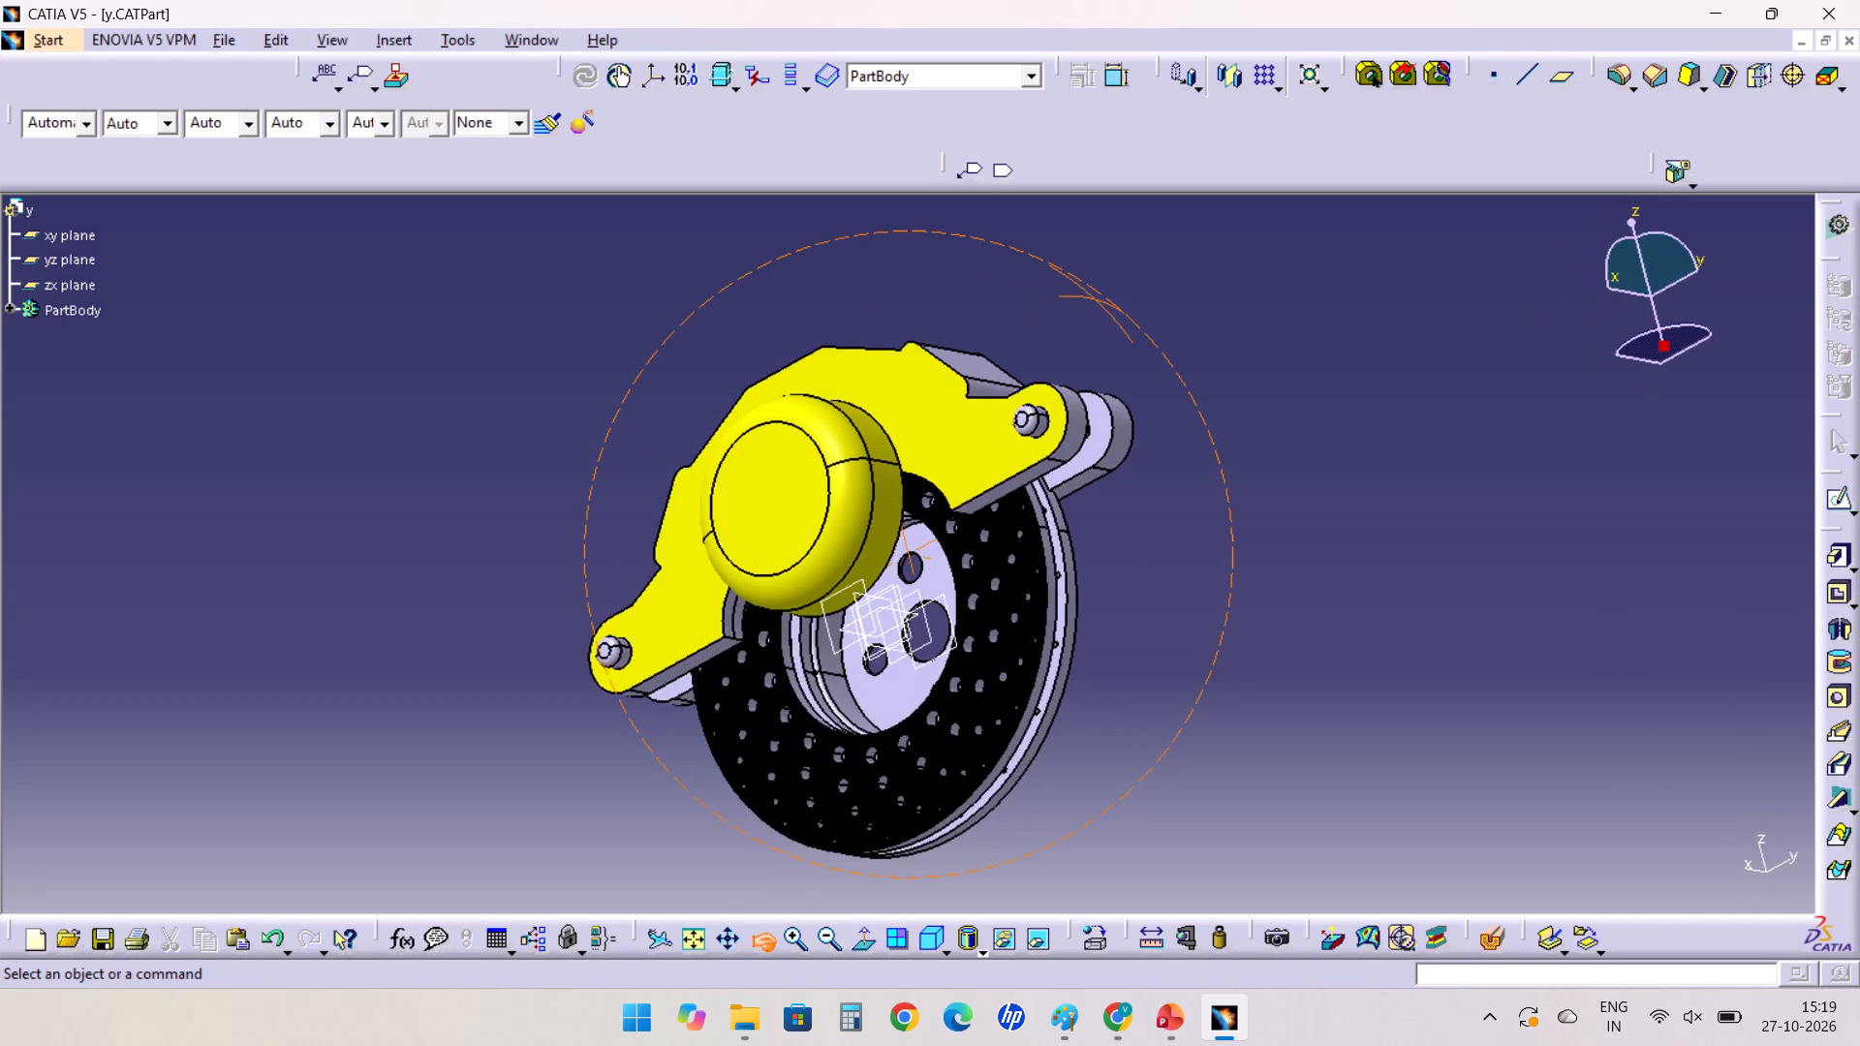
pyautogui.moveTo(1088, 303); pyautogui.dragTo(661, 570)
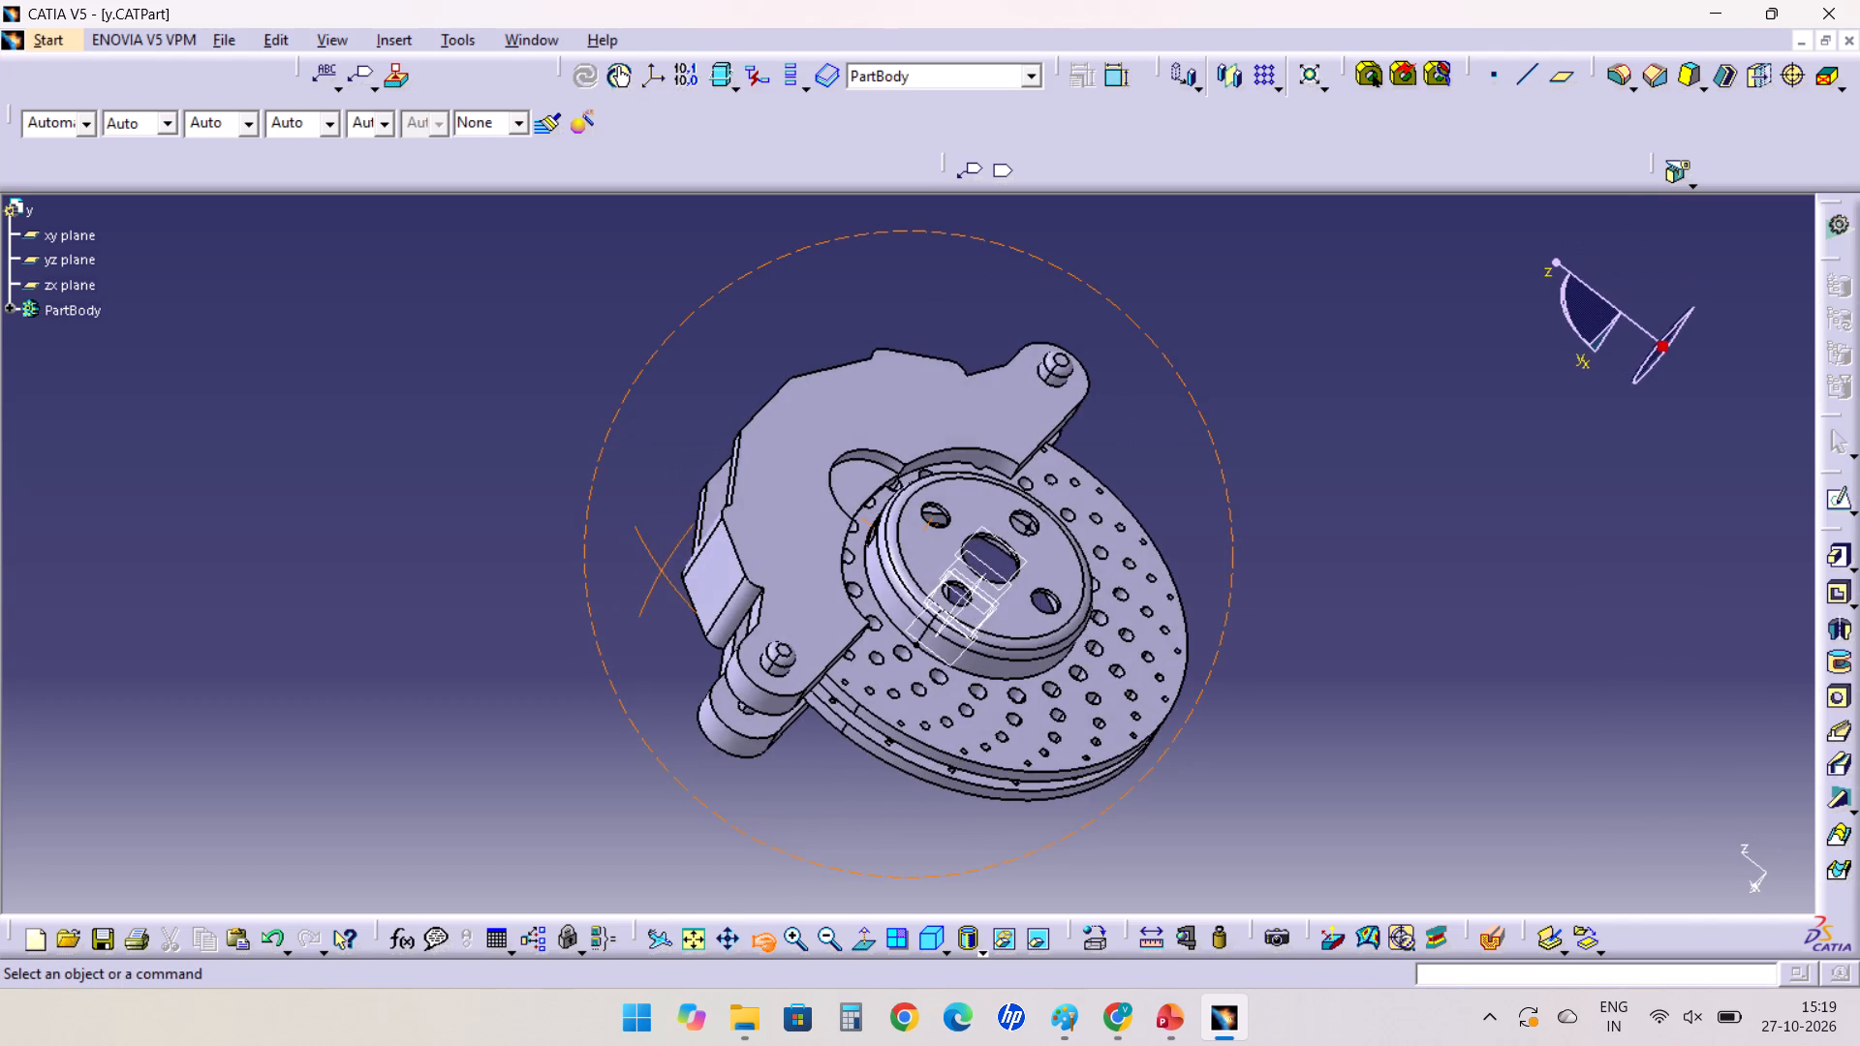
pyautogui.moveTo(661, 570); pyautogui.dragTo(646, 560)
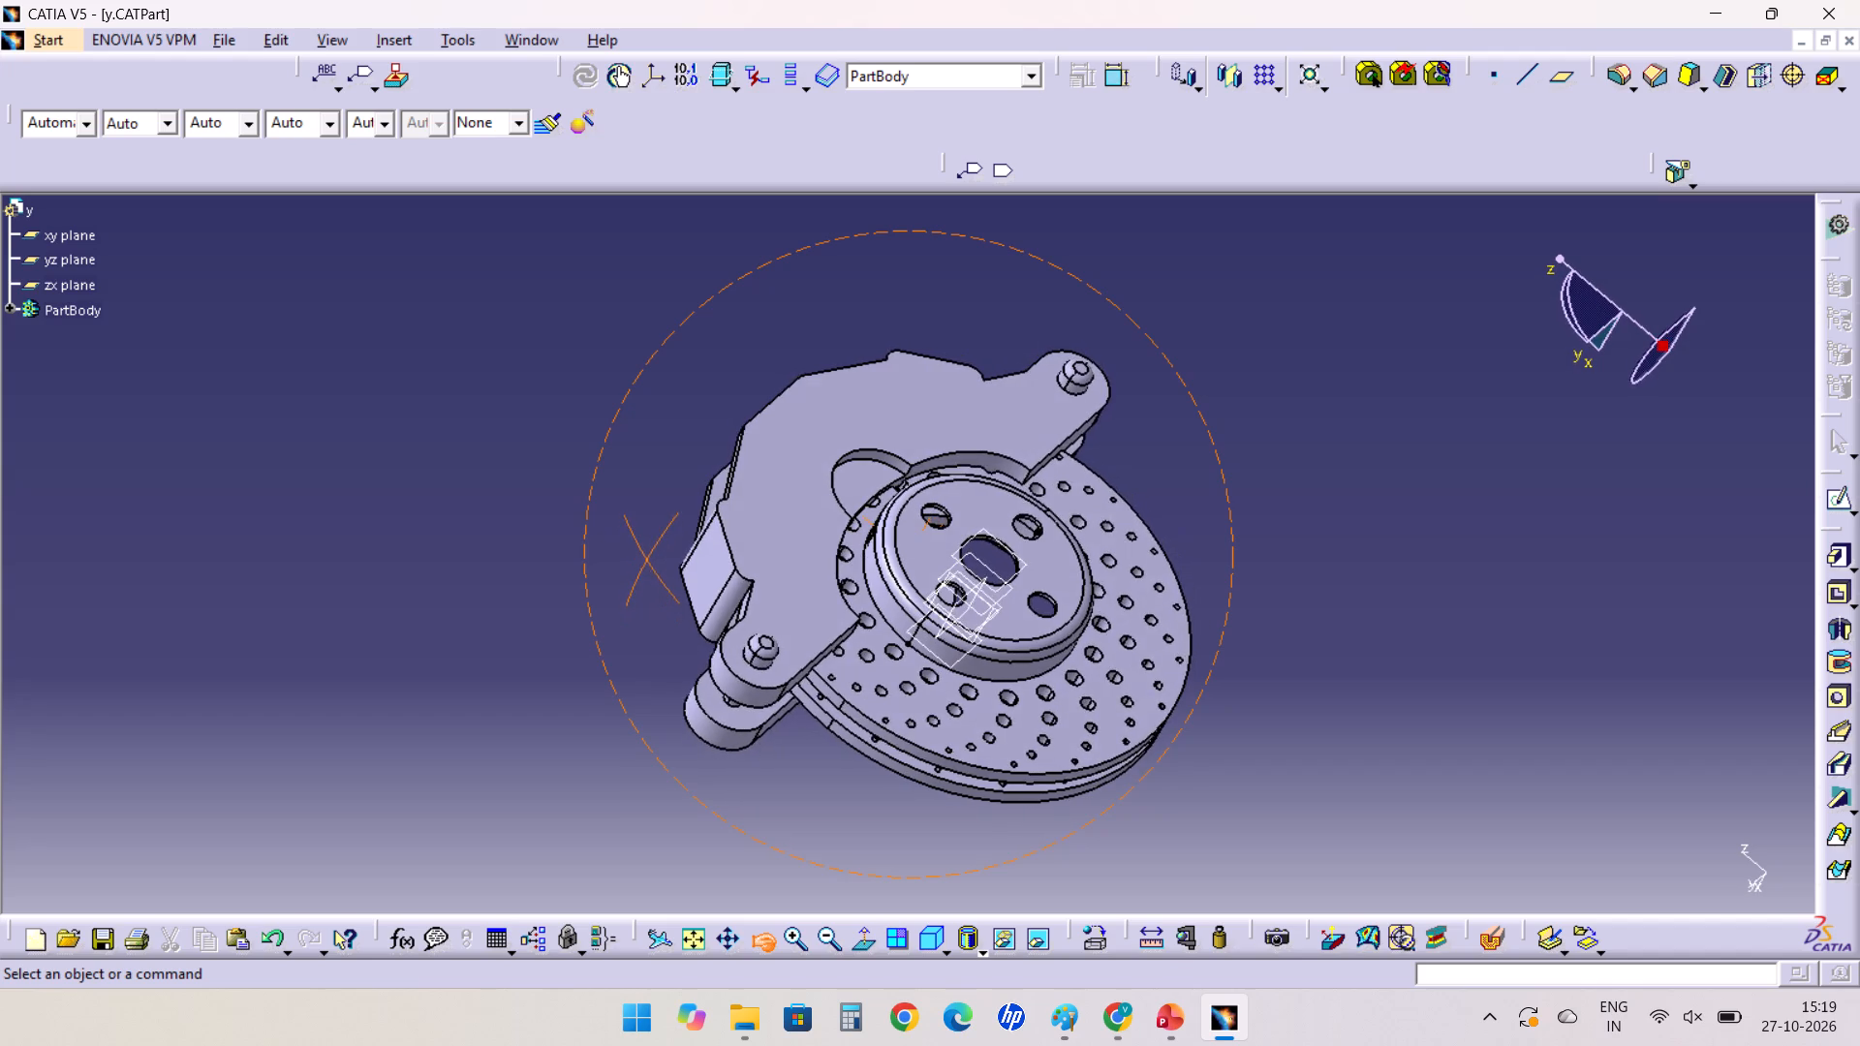
pyautogui.moveTo(646, 560); pyautogui.dragTo(921, 402)
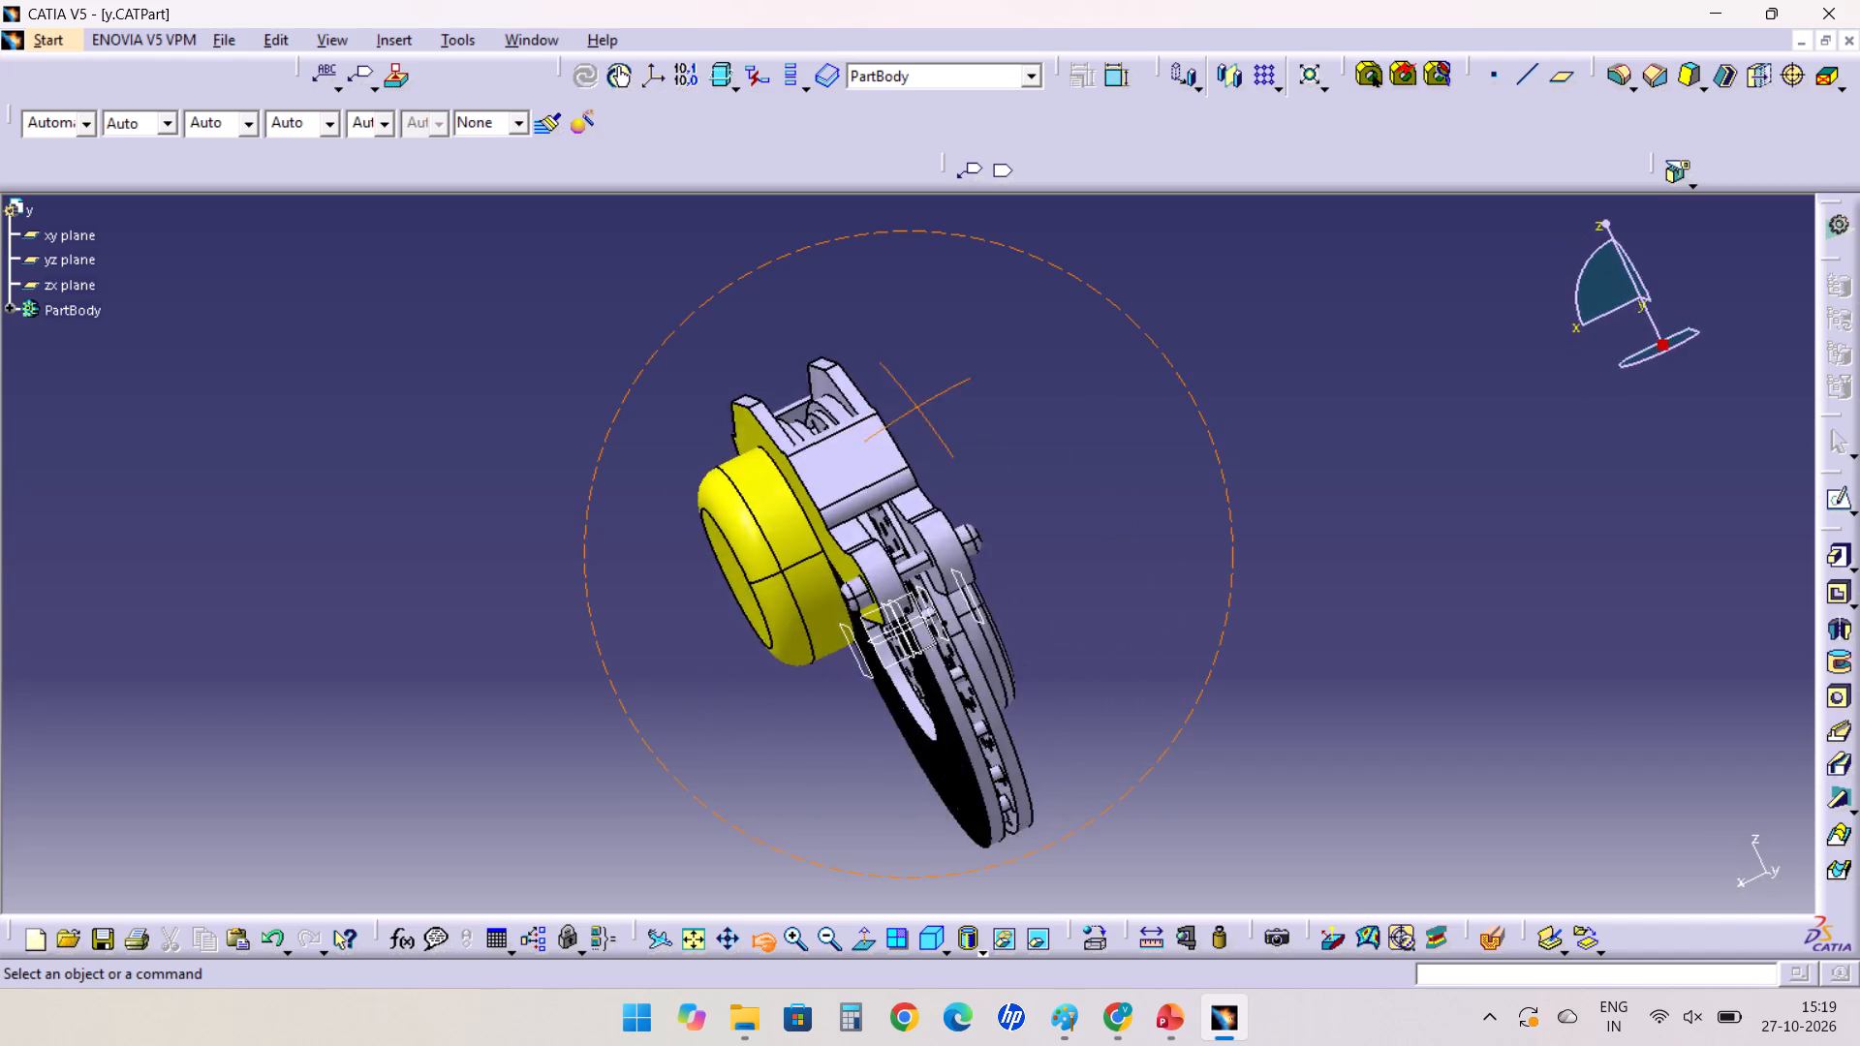
pyautogui.moveTo(921, 402); pyautogui.dragTo(1072, 399)
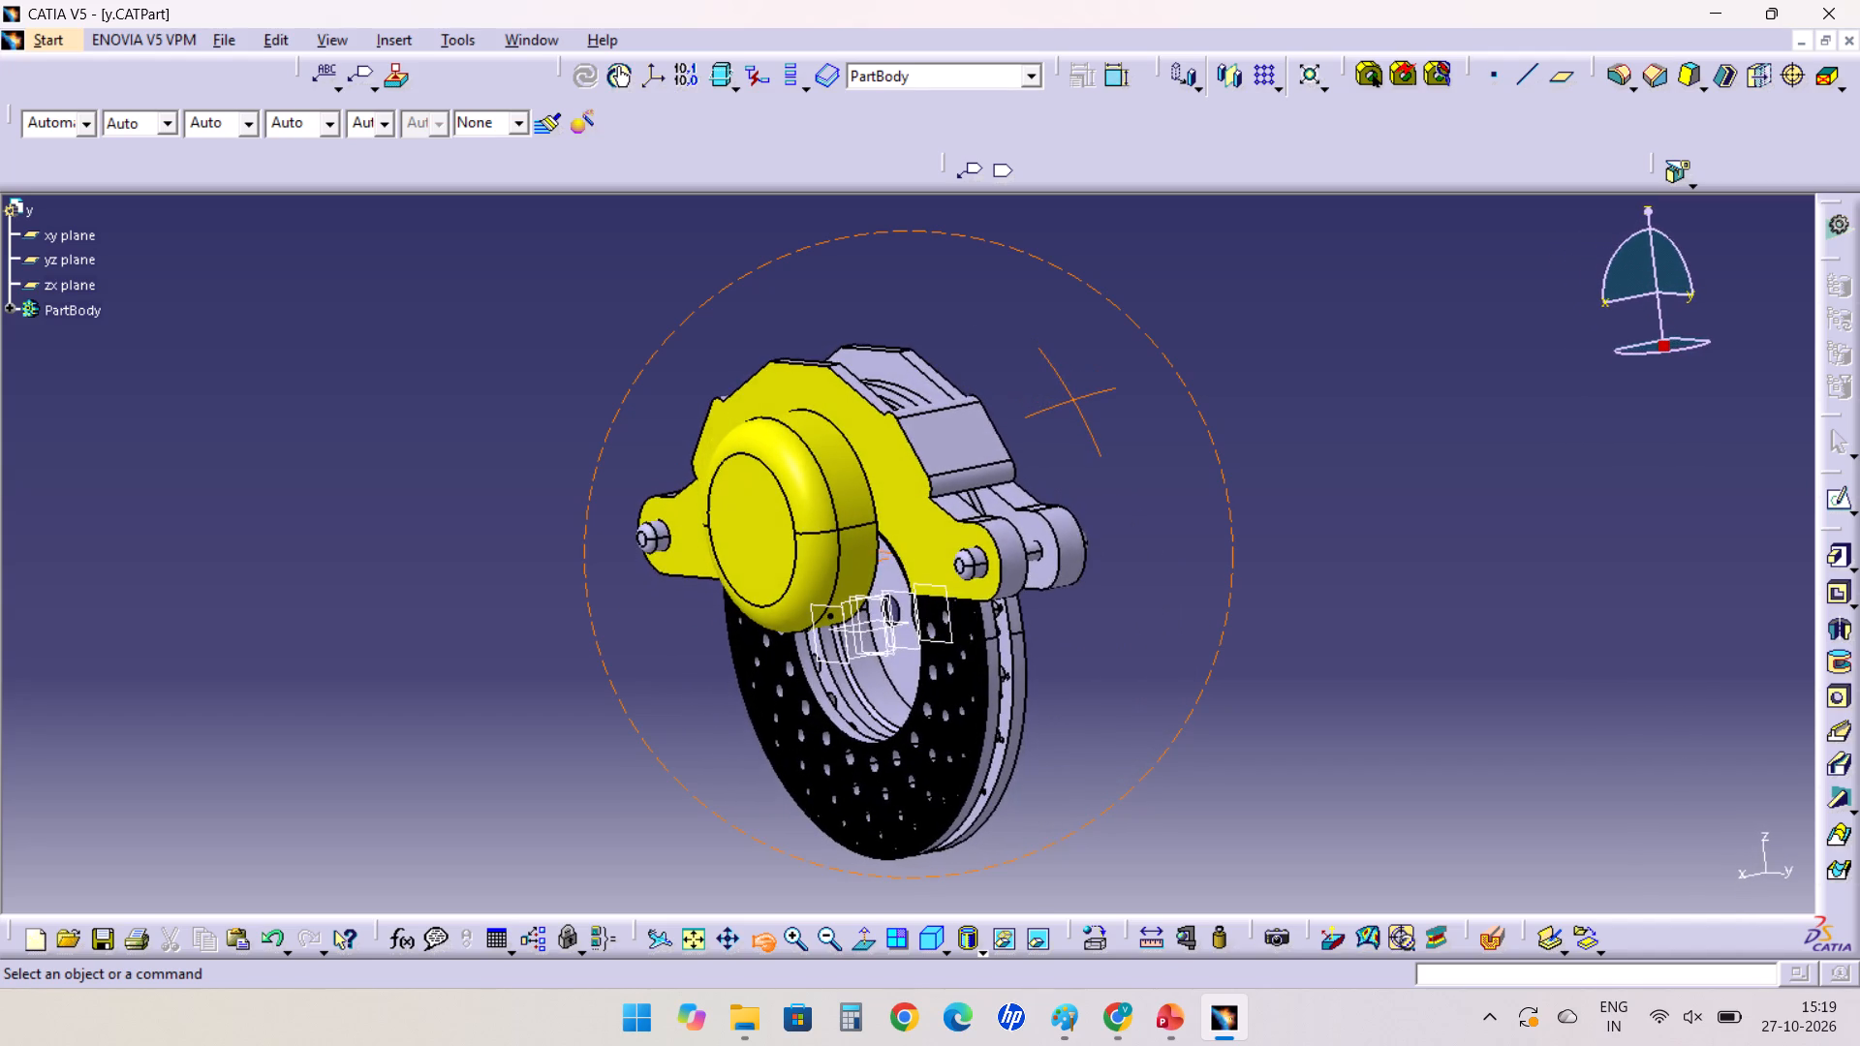
pyautogui.moveTo(1072, 399); pyautogui.dragTo(680, 358)
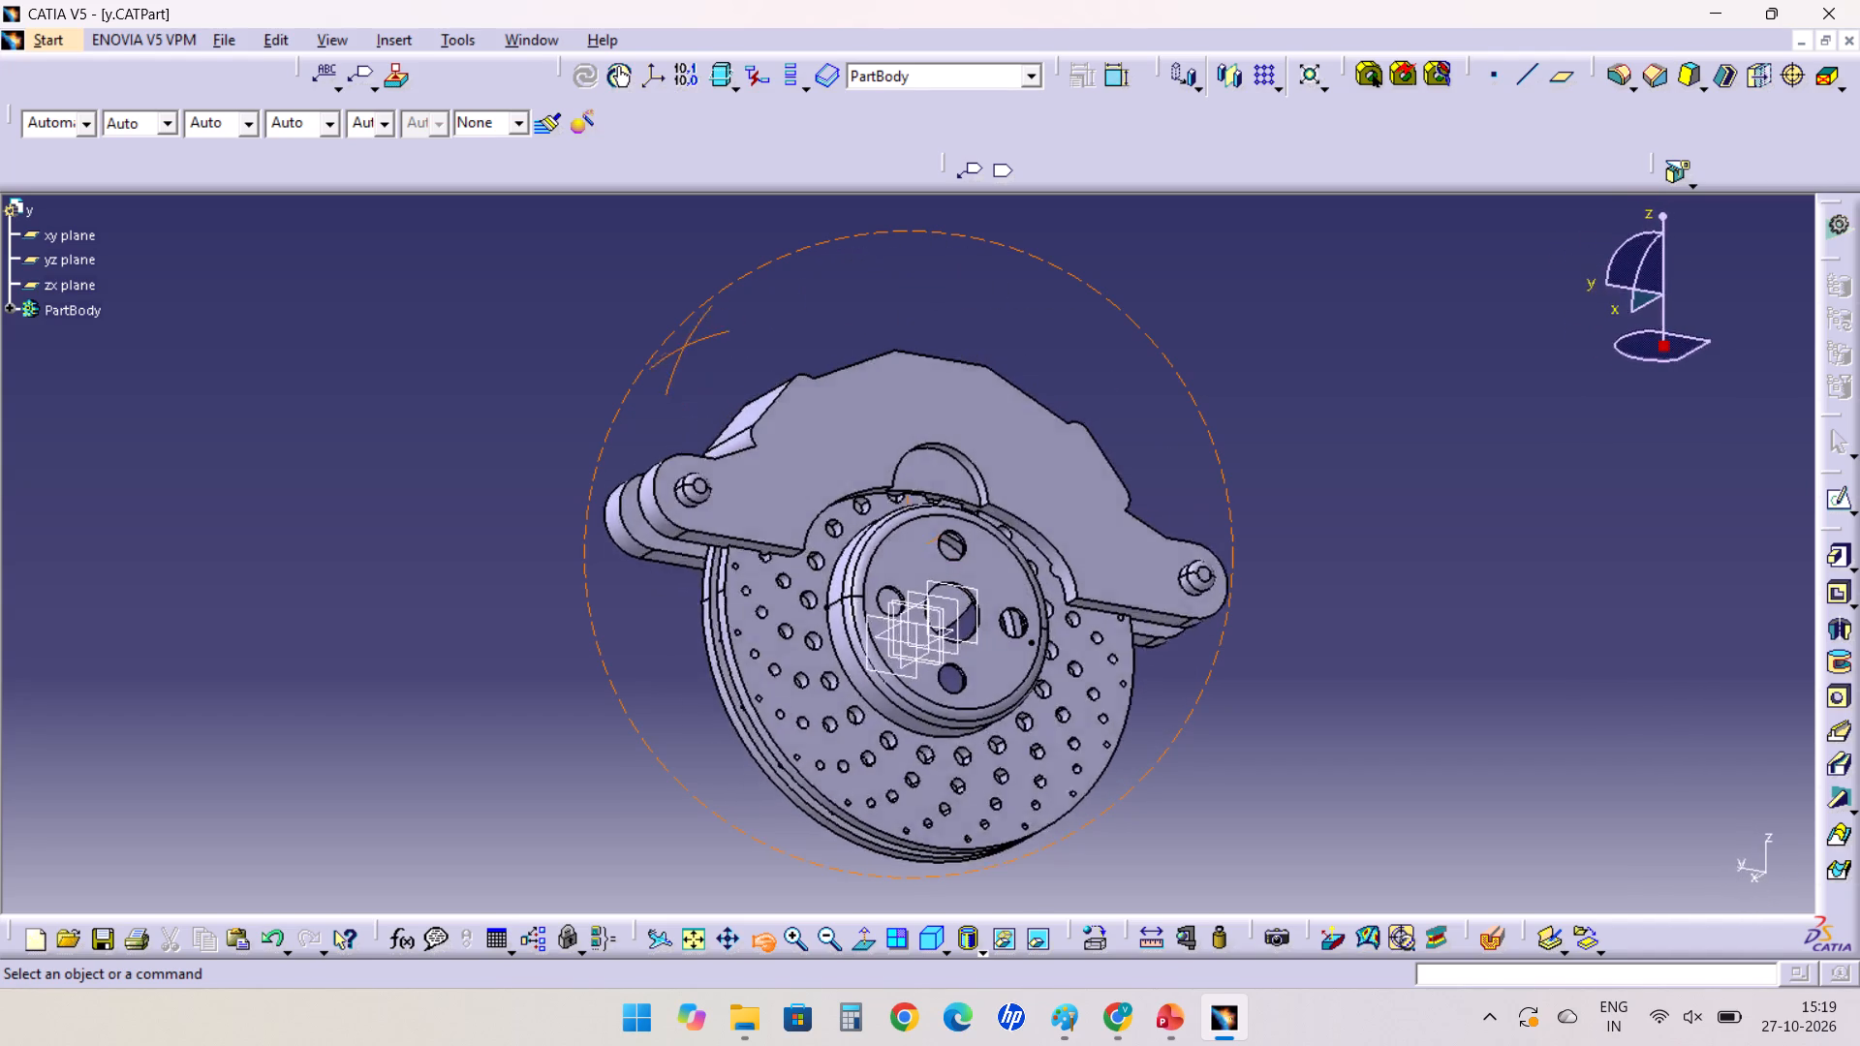
pyautogui.moveTo(680, 358); pyautogui.dragTo(622, 421)
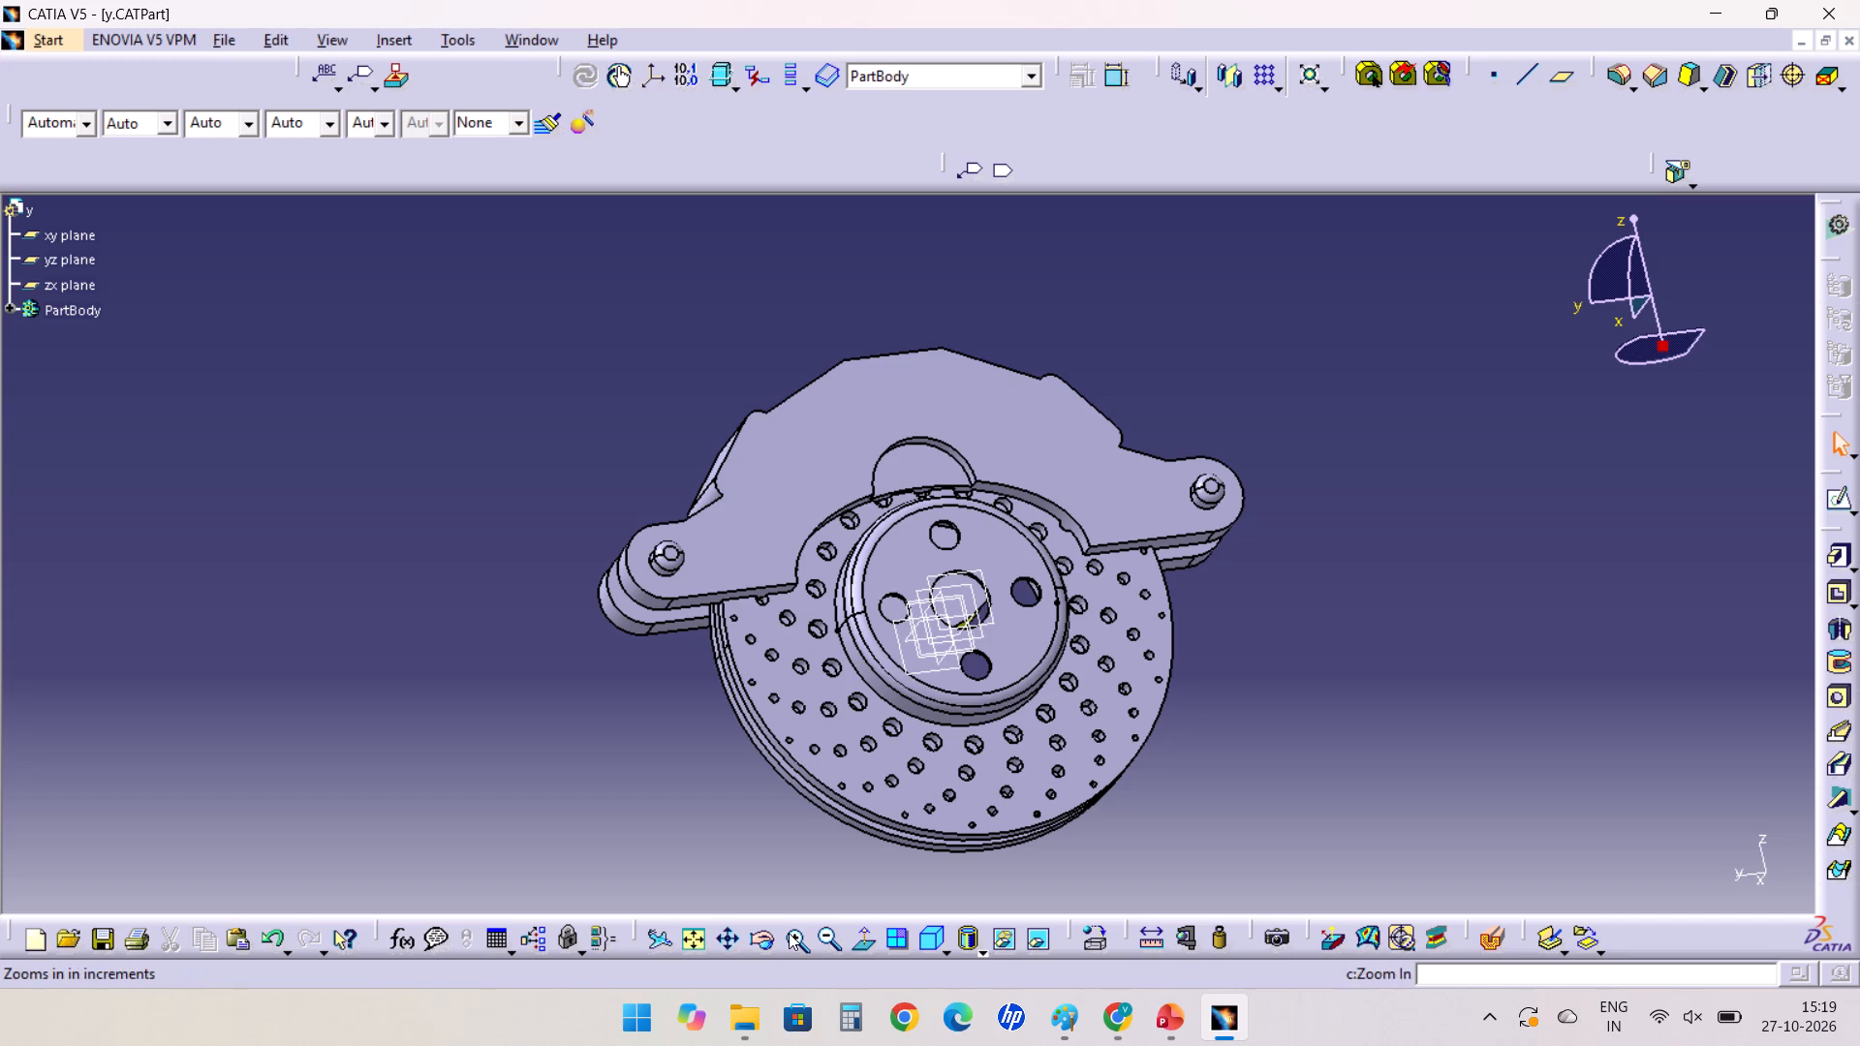
pyautogui.click(776, 935)
pyautogui.moveTo(1211, 373); pyautogui.dragTo(1014, 535)
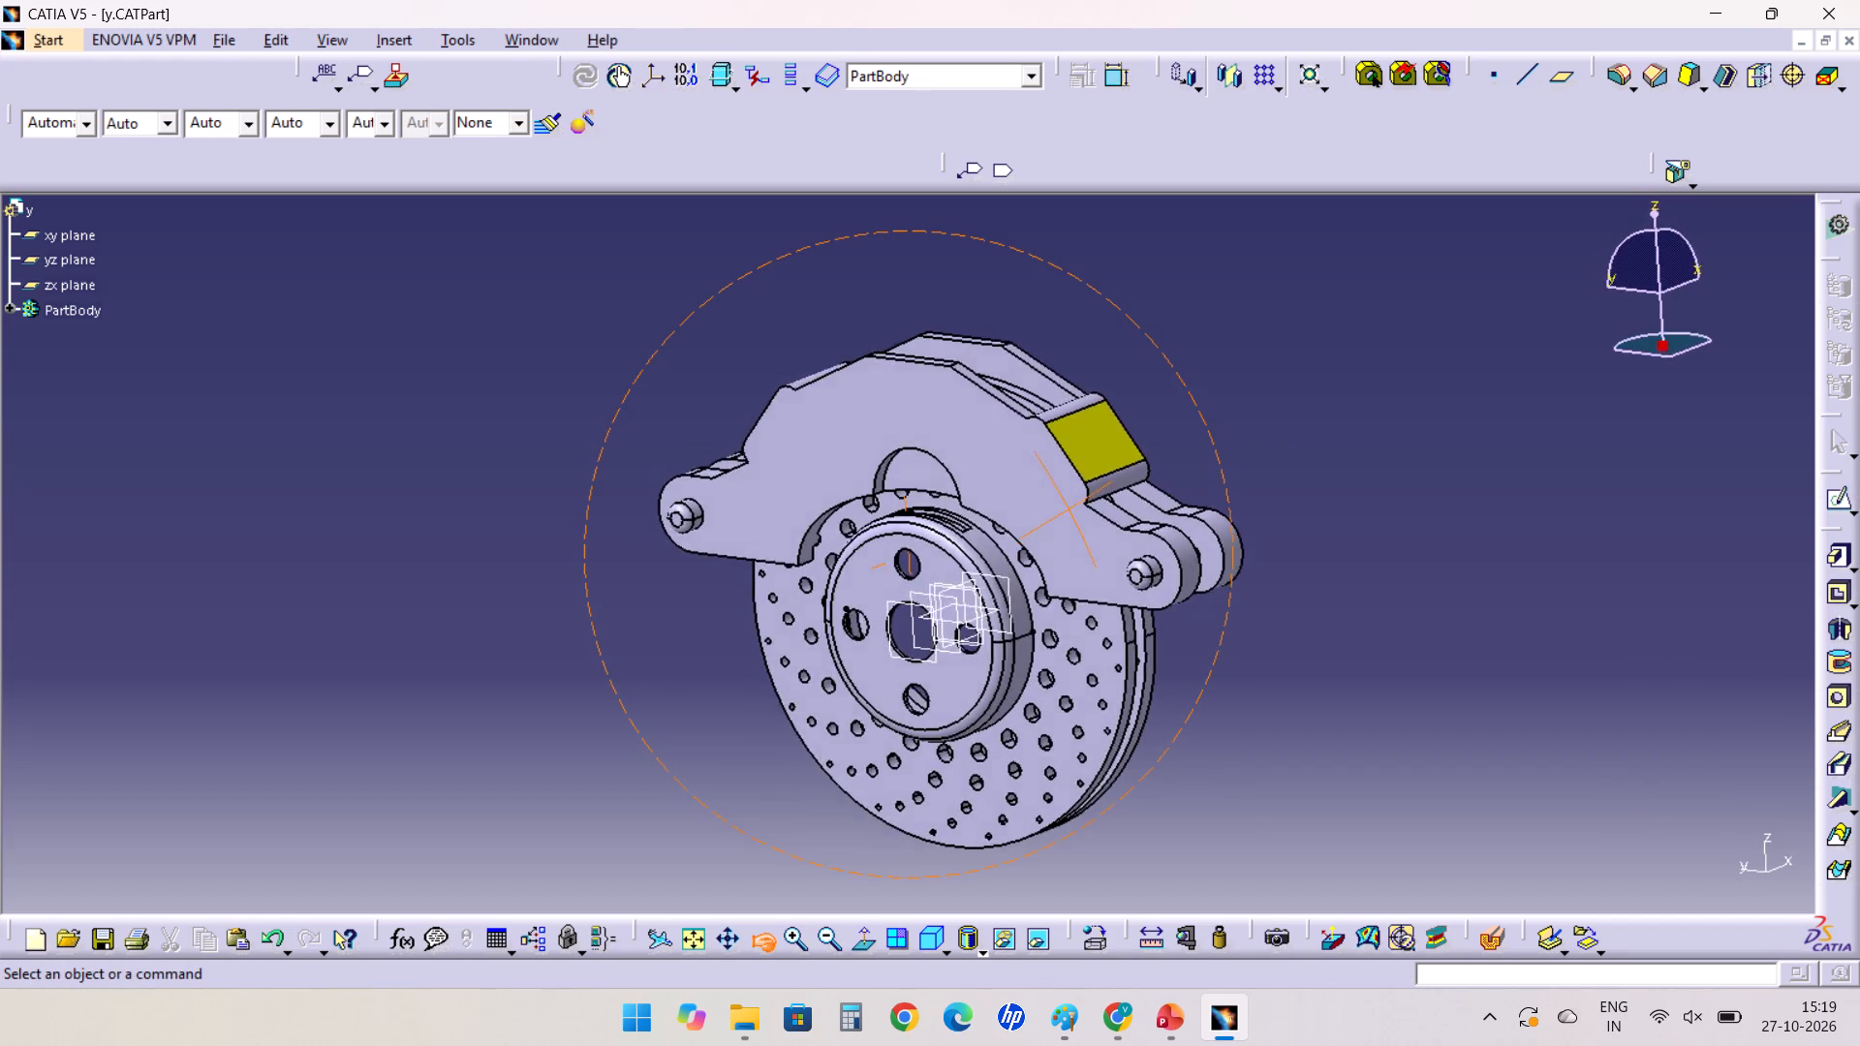
pyautogui.moveTo(1014, 535); pyautogui.dragTo(1037, 519)
pyautogui.click(965, 439)
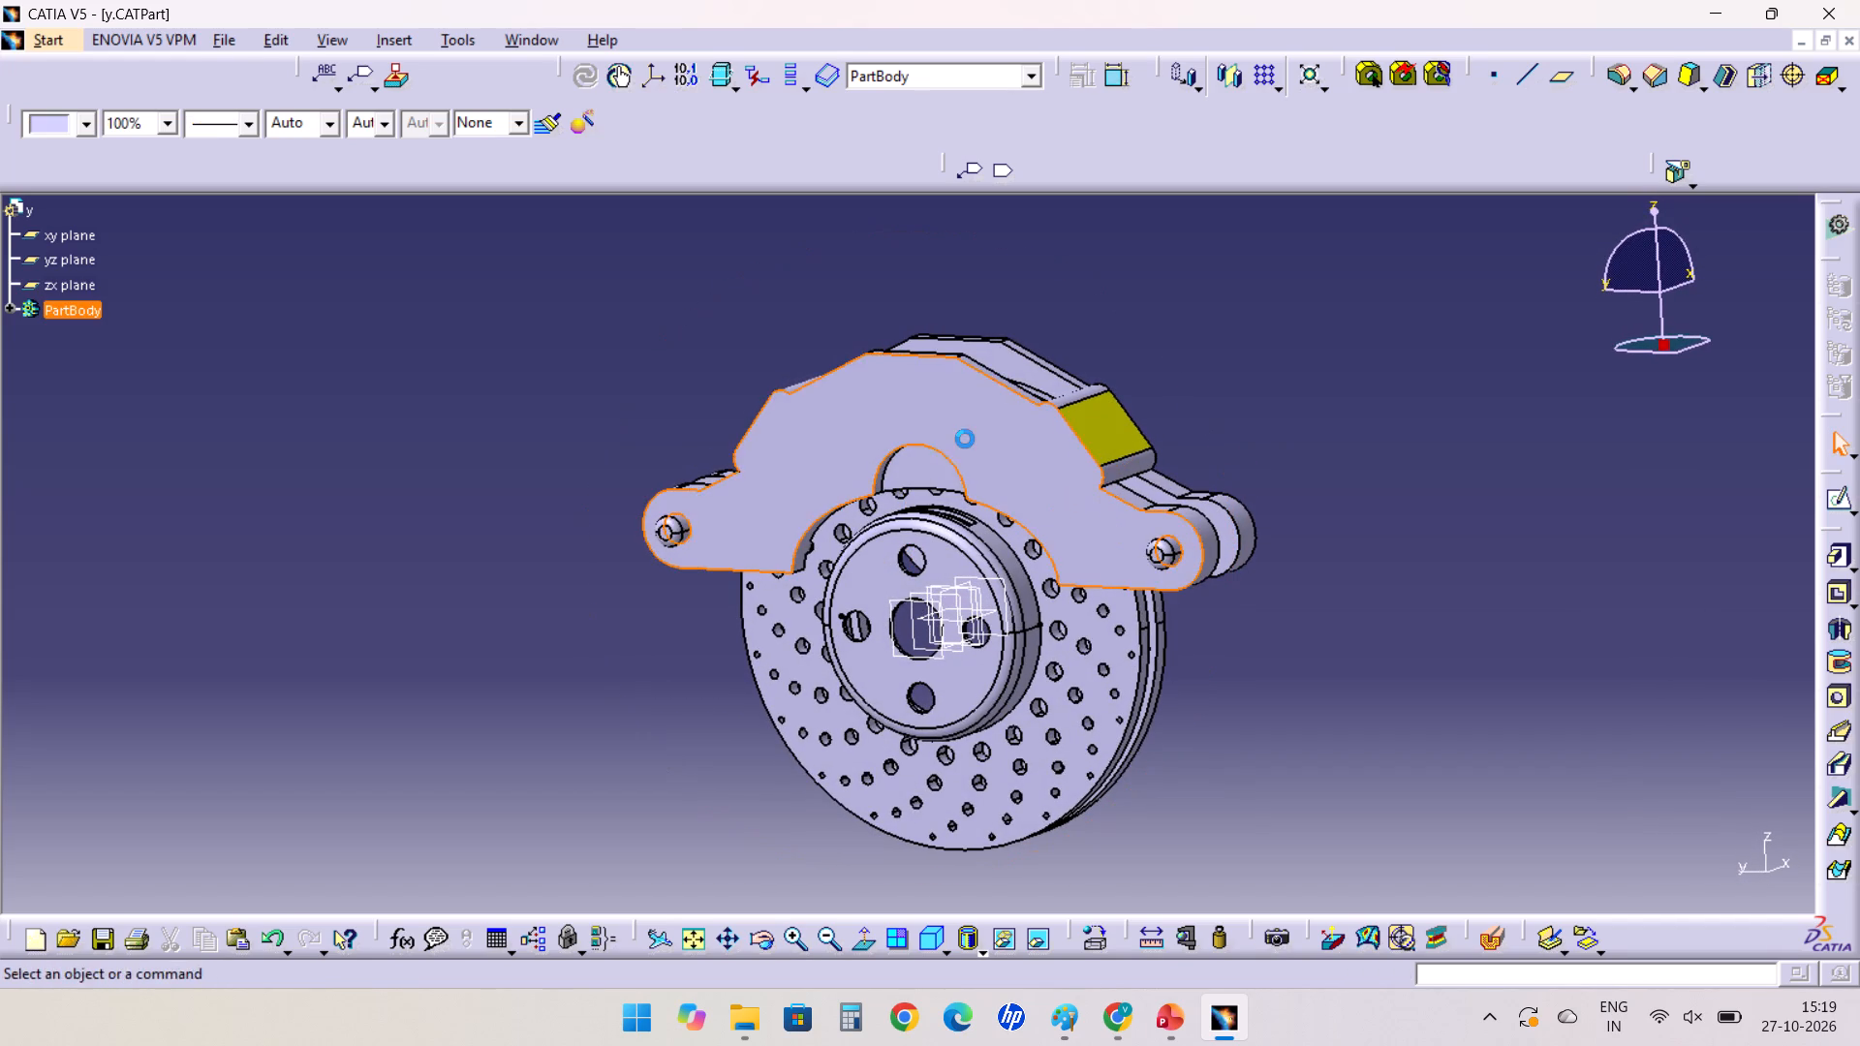
pyautogui.click(88, 118)
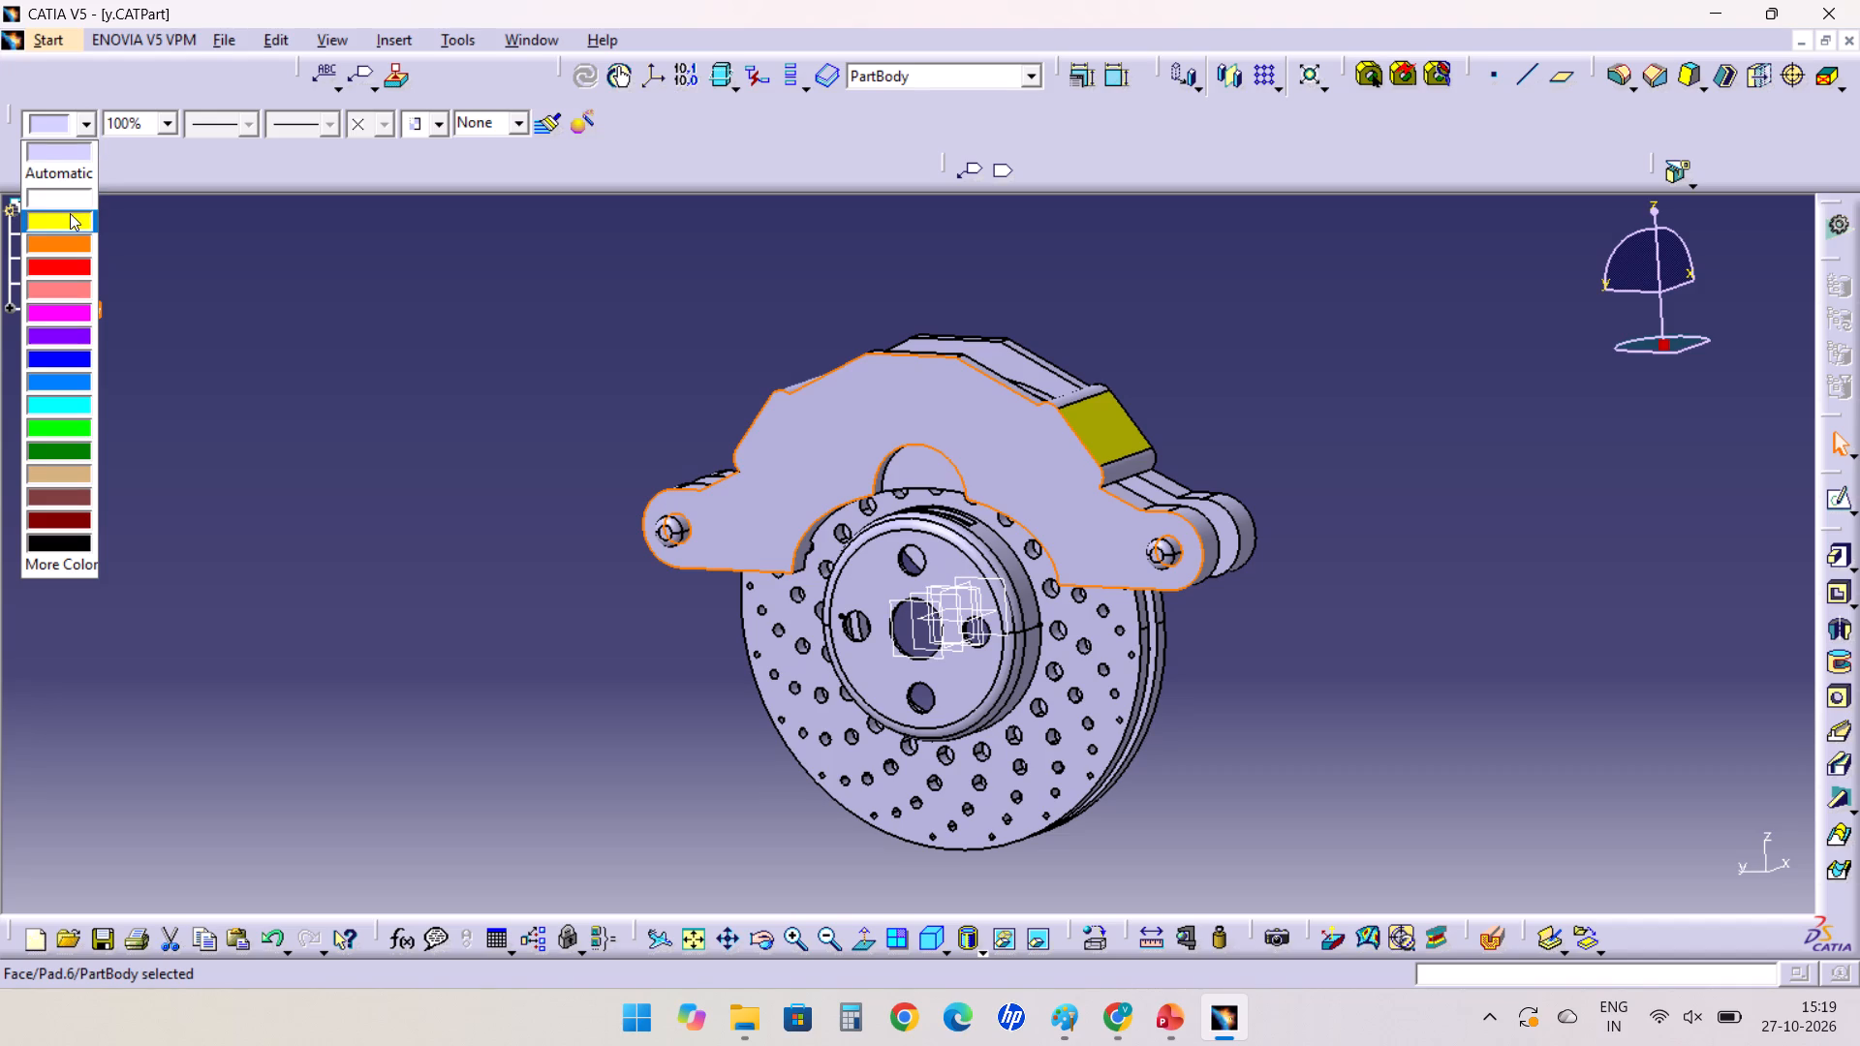
pyautogui.click(71, 216)
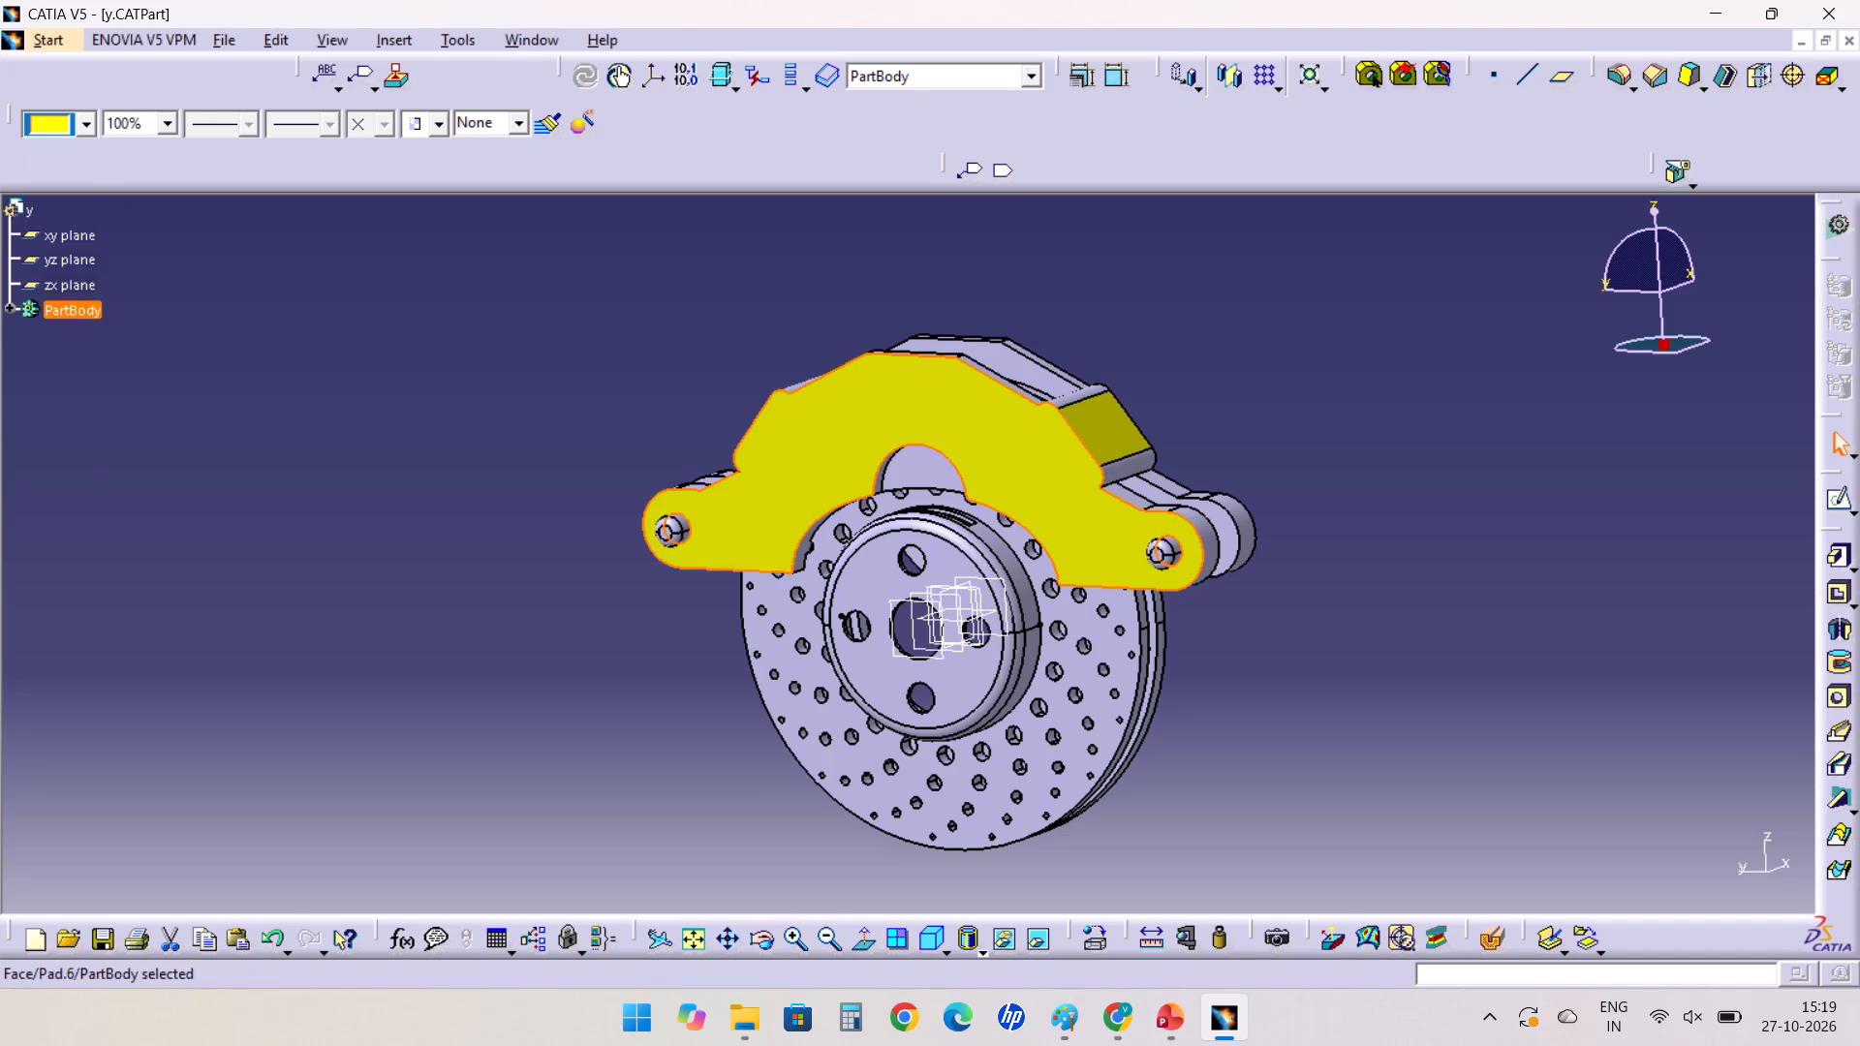
pyautogui.click(1263, 453)
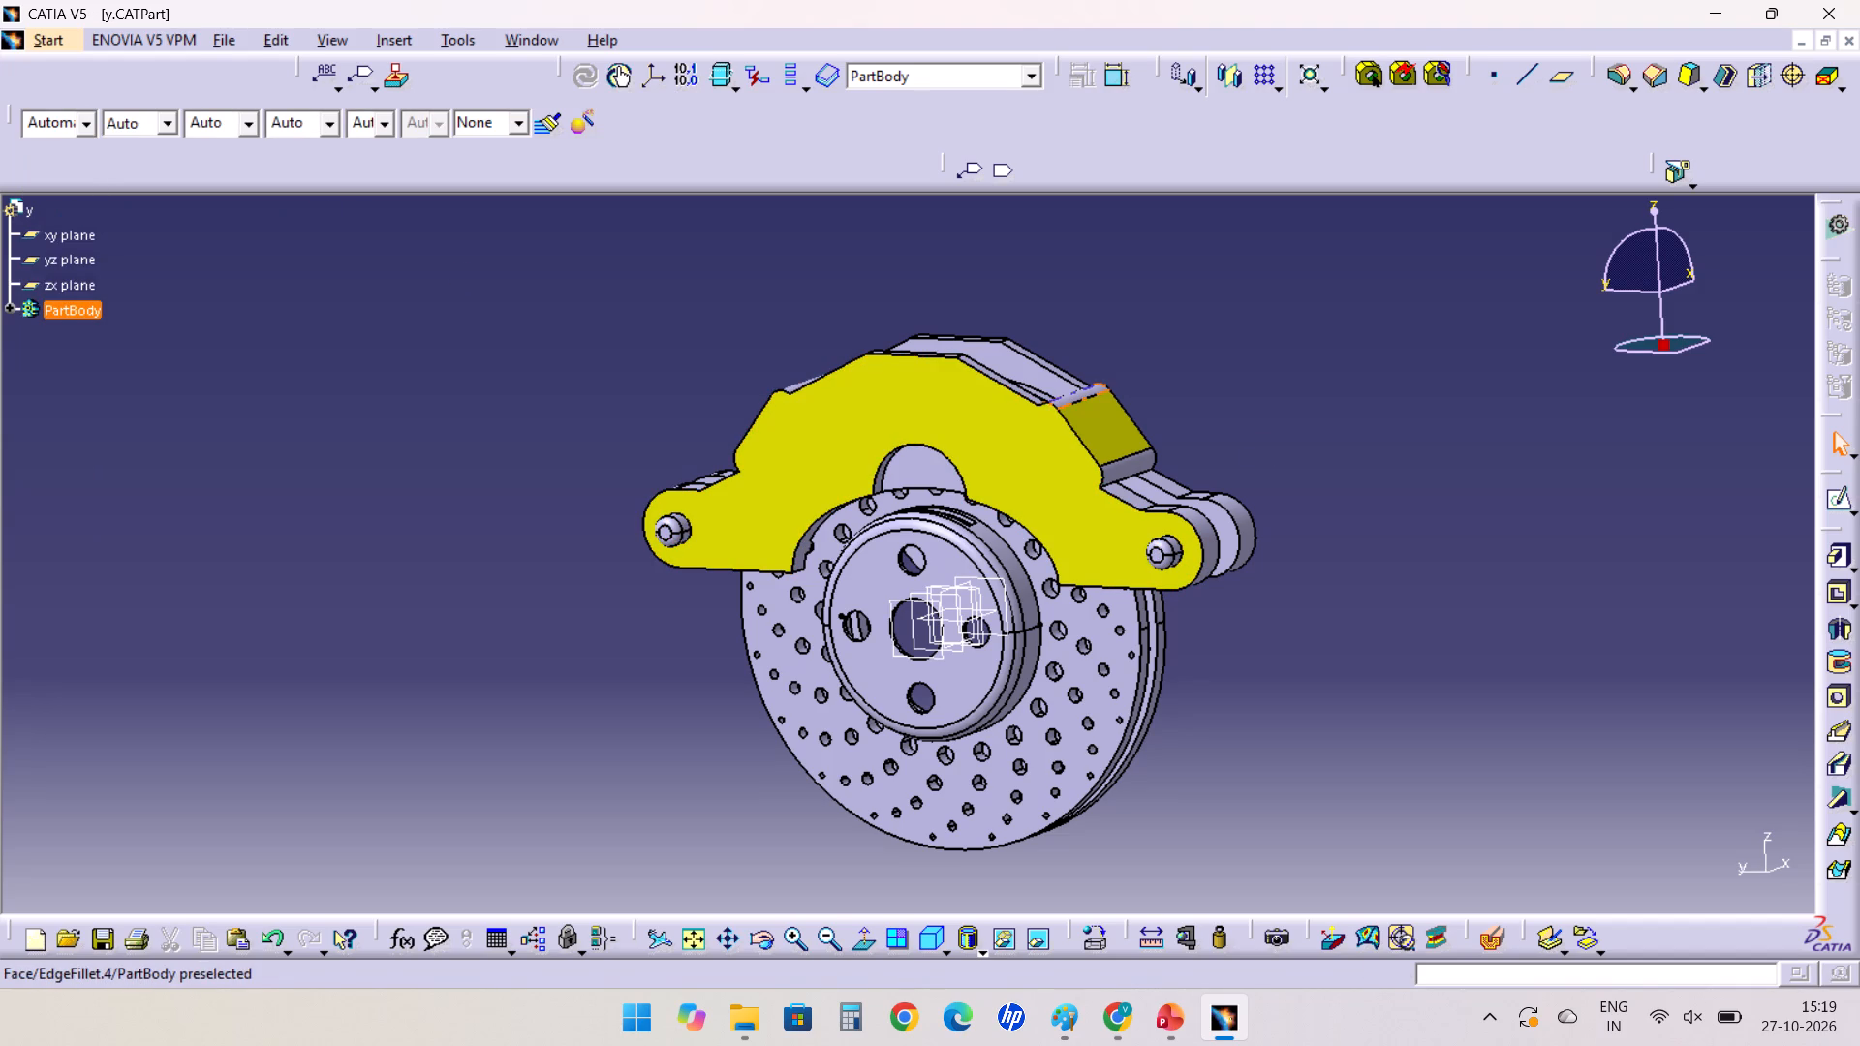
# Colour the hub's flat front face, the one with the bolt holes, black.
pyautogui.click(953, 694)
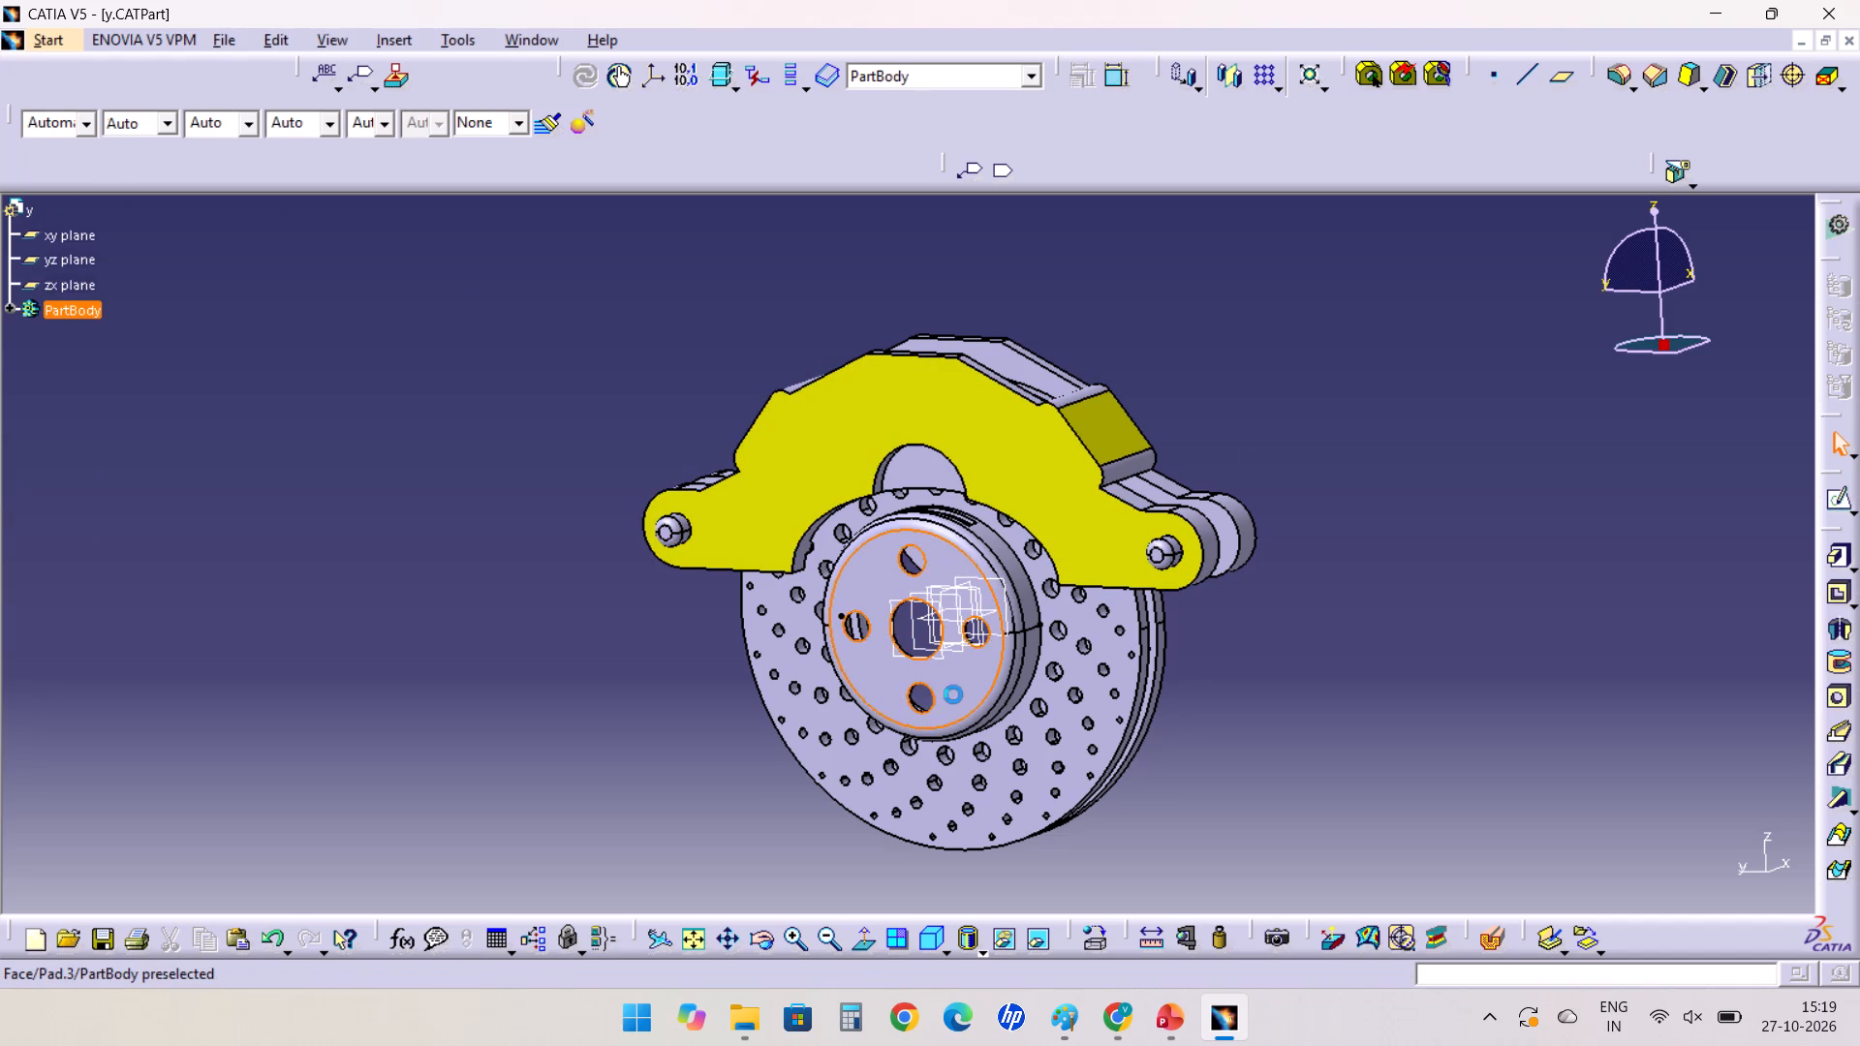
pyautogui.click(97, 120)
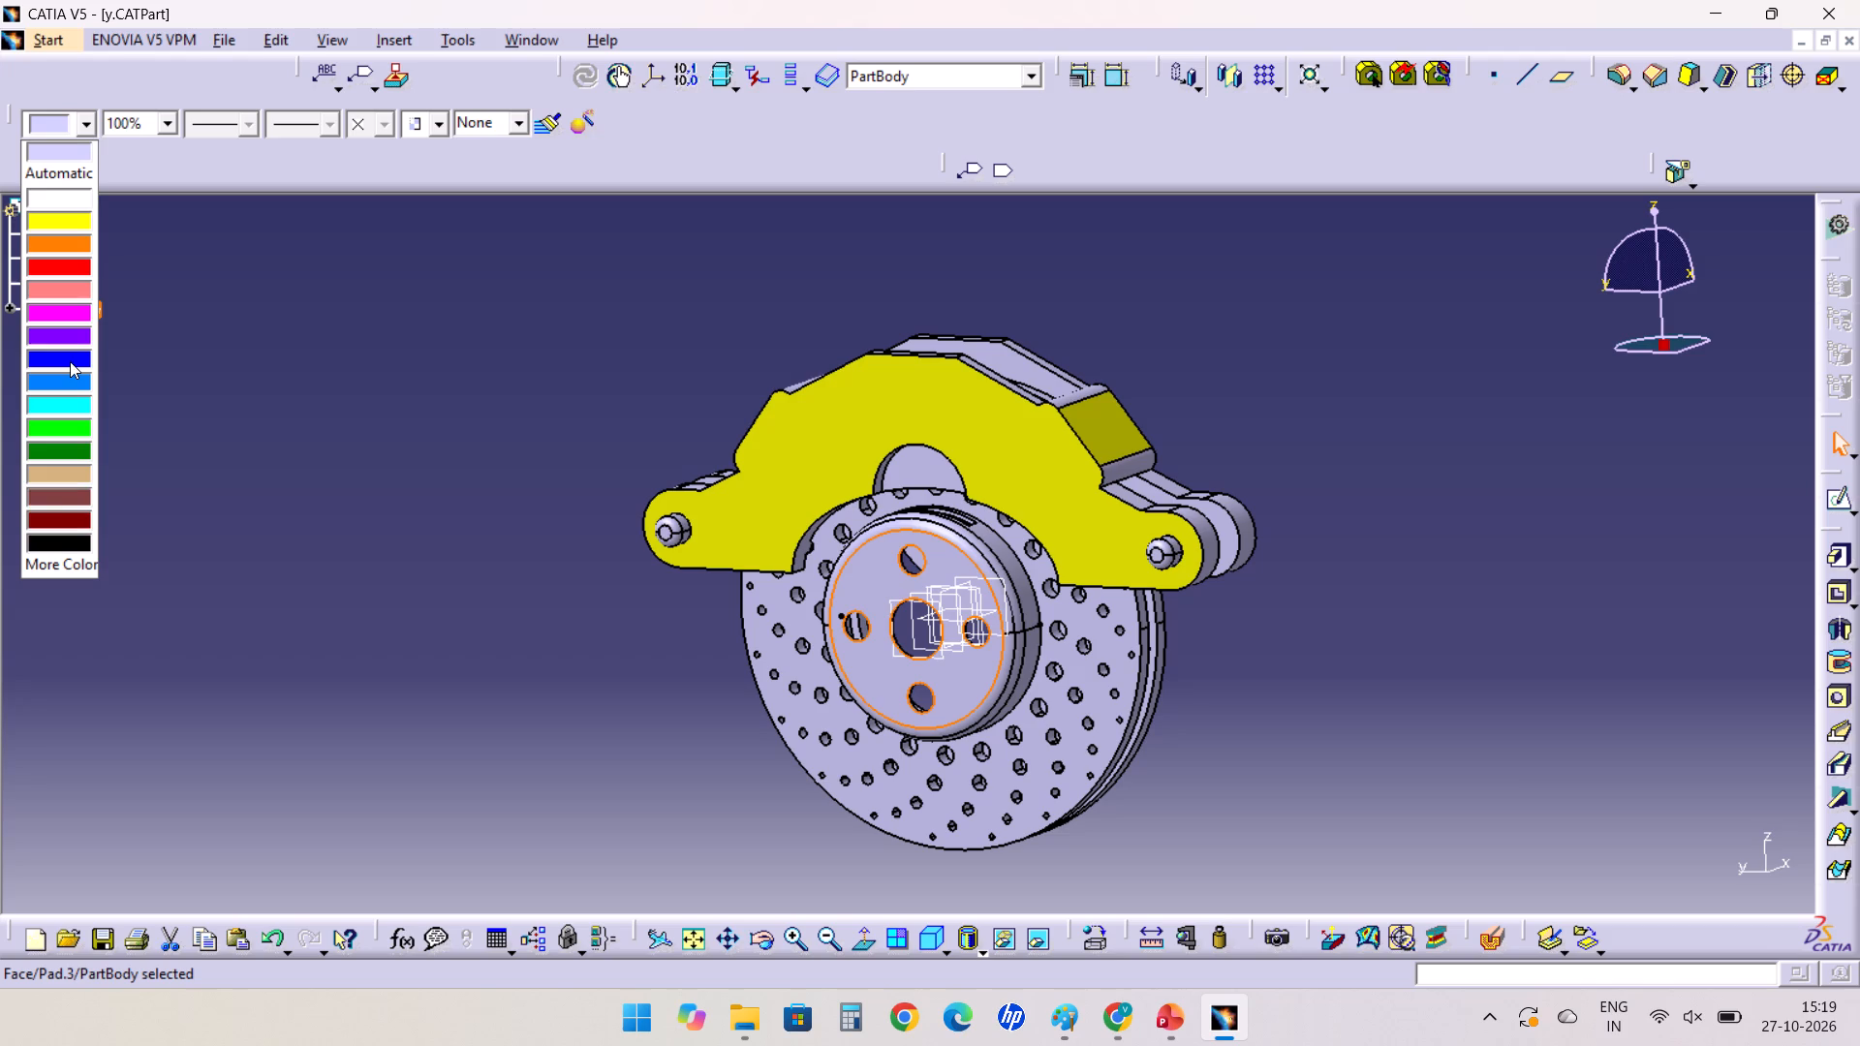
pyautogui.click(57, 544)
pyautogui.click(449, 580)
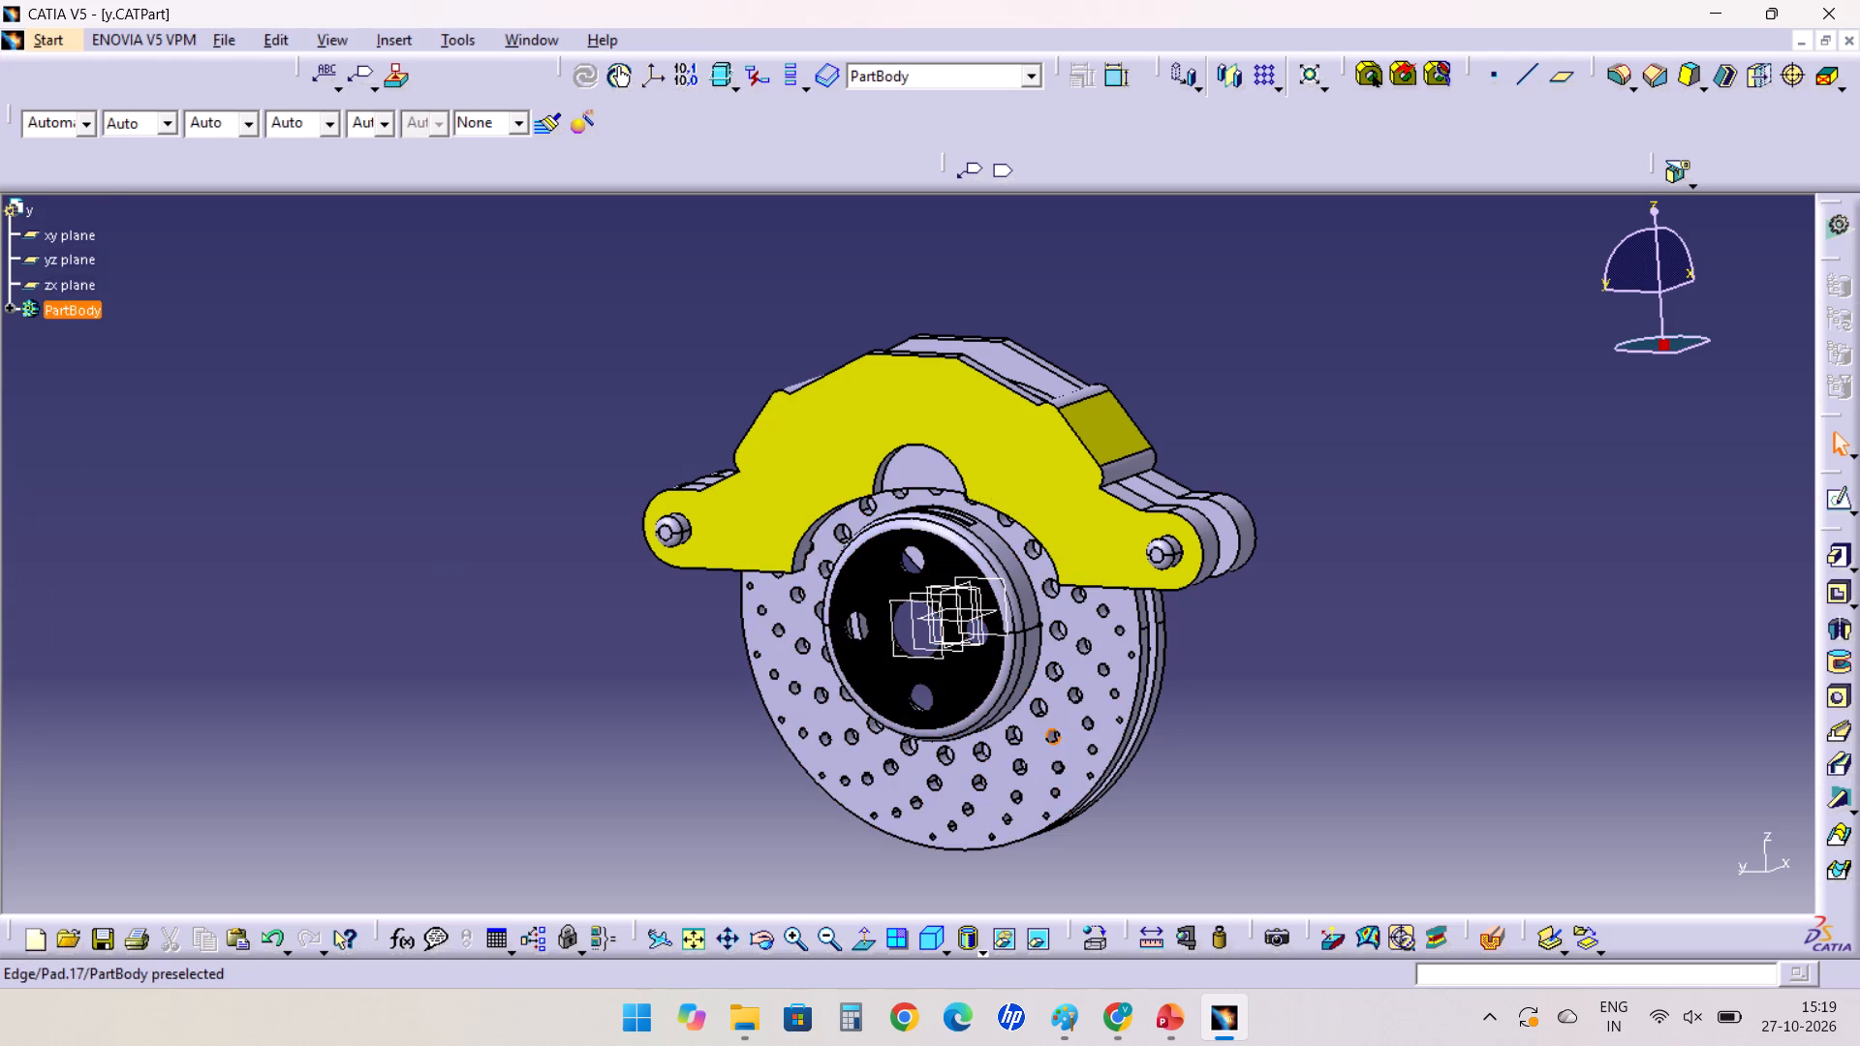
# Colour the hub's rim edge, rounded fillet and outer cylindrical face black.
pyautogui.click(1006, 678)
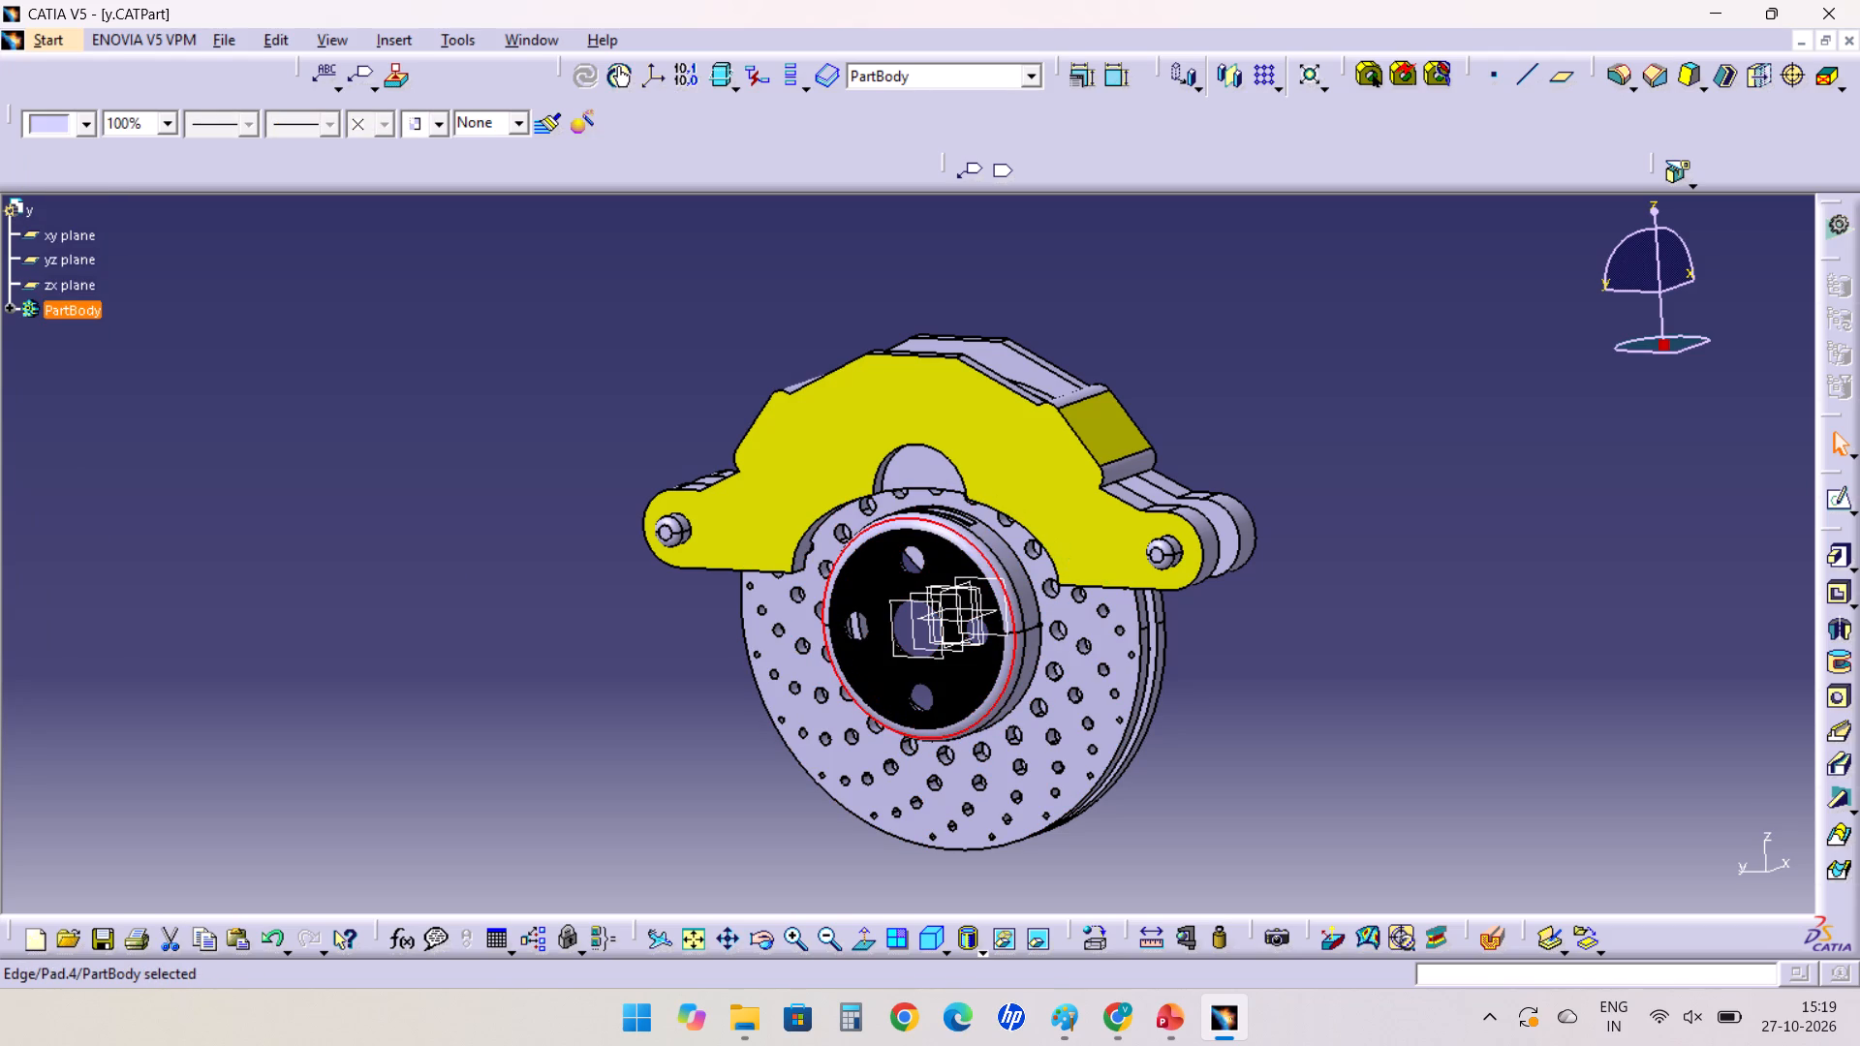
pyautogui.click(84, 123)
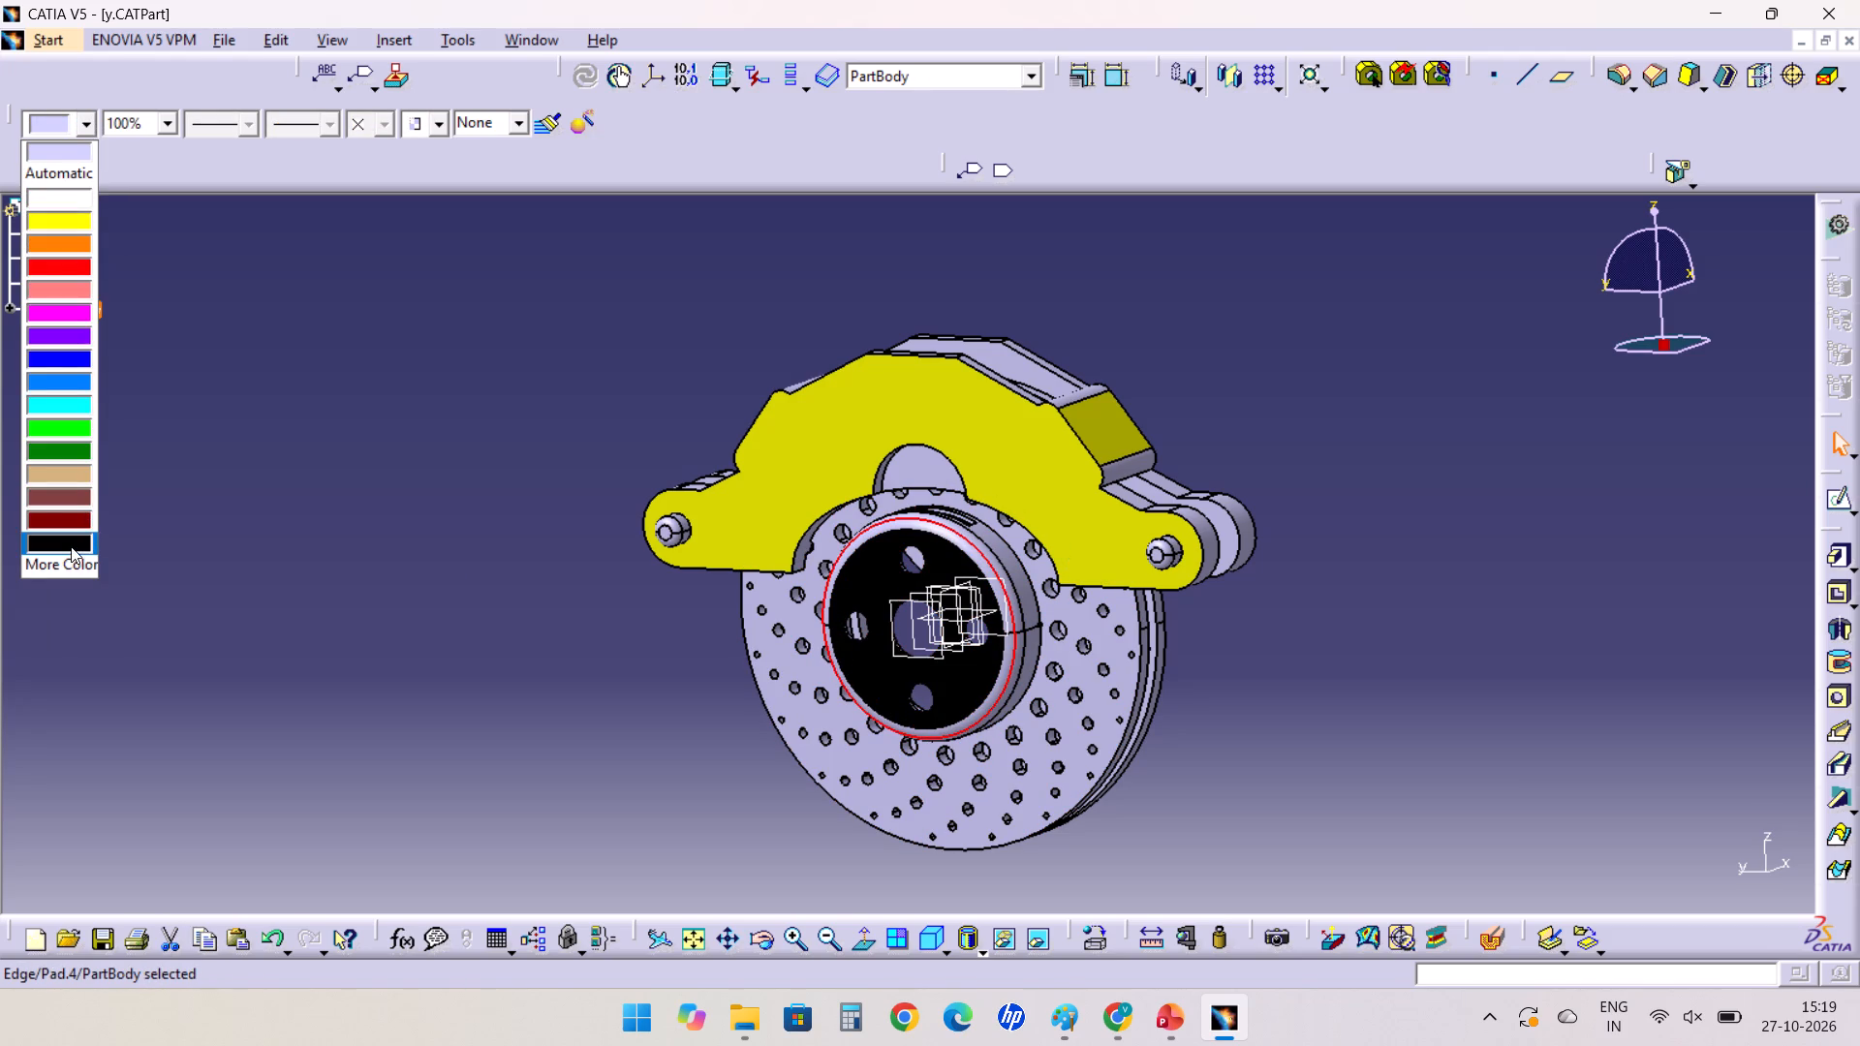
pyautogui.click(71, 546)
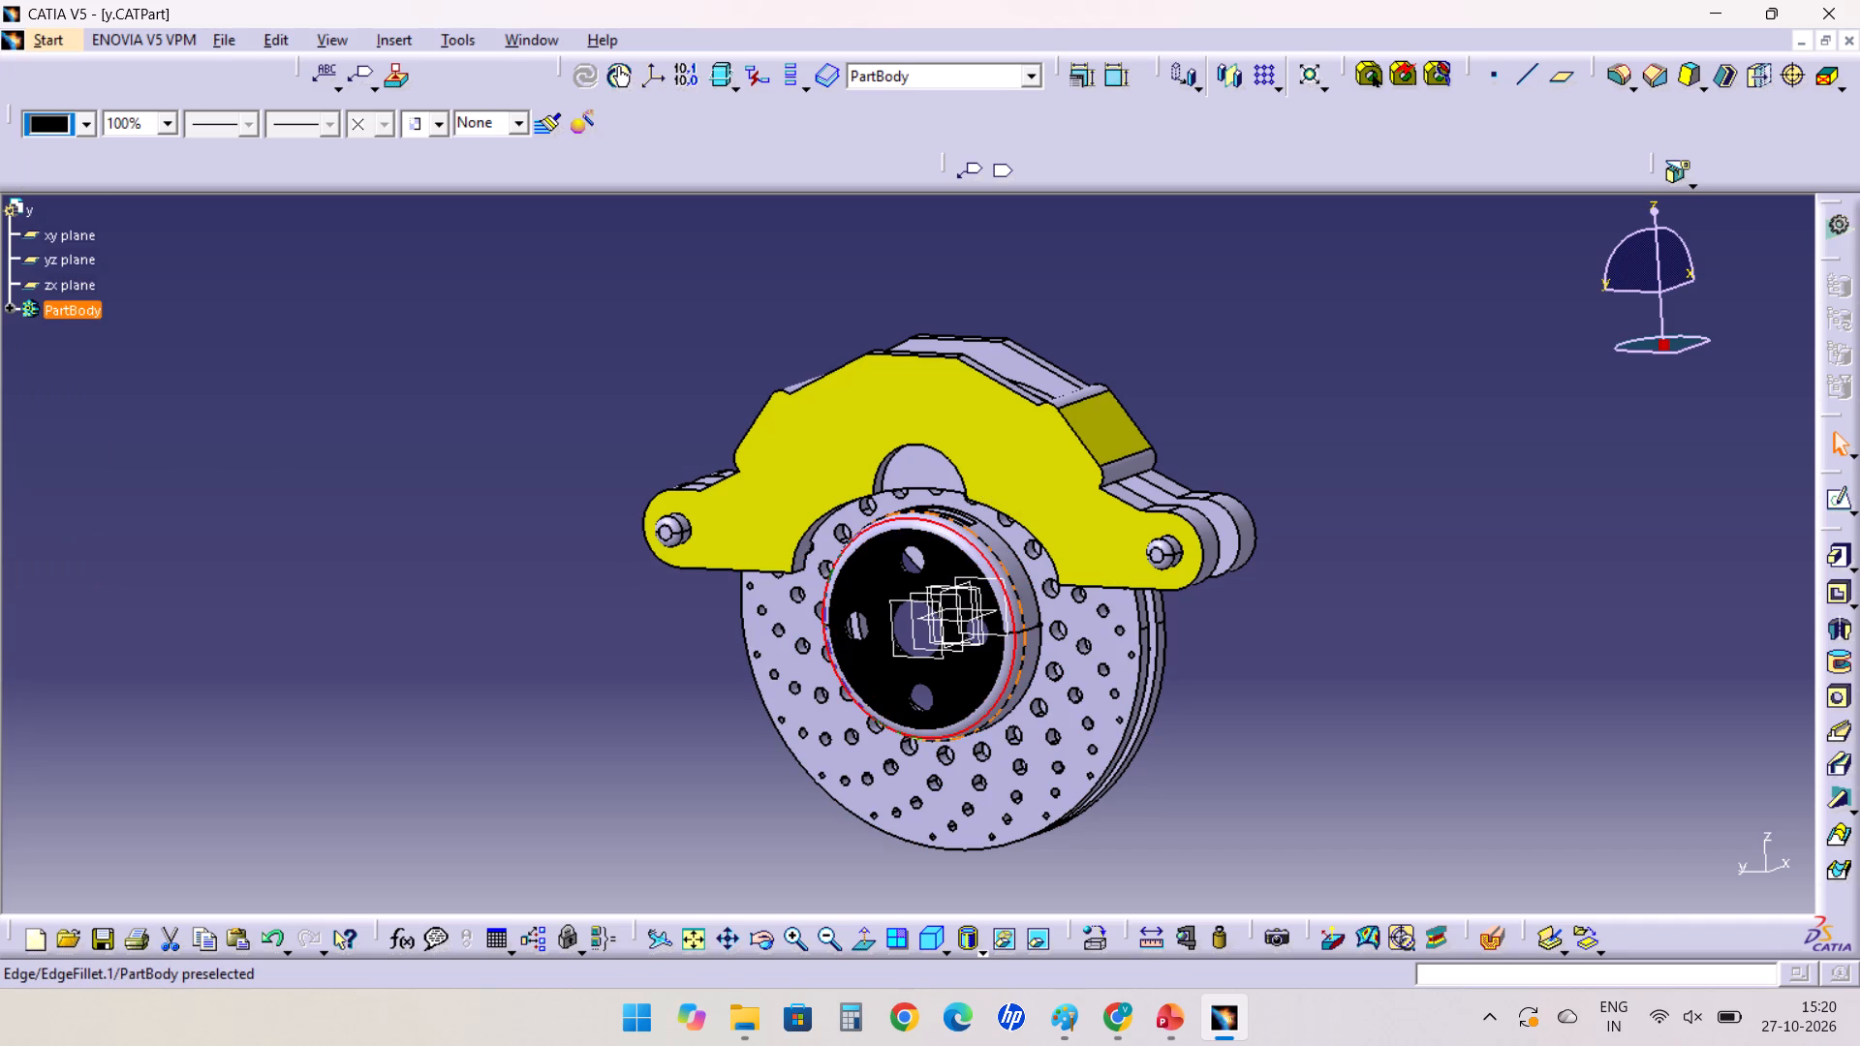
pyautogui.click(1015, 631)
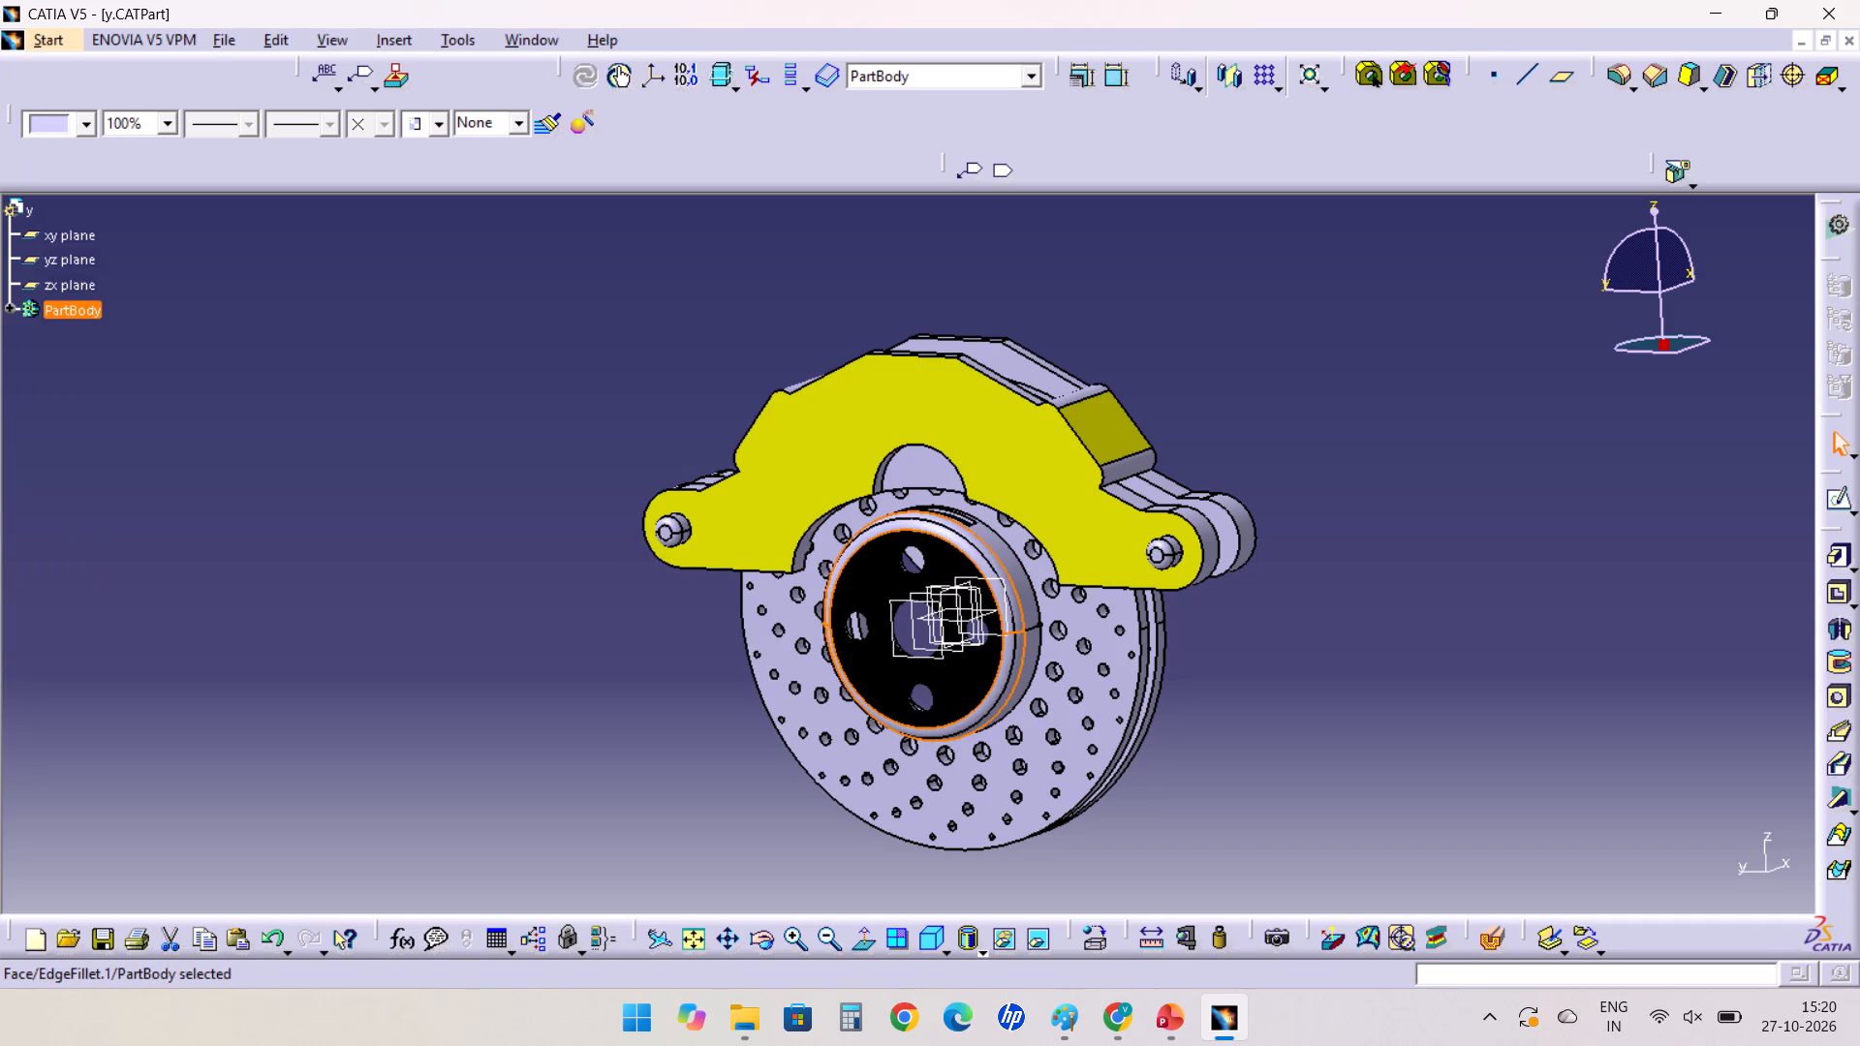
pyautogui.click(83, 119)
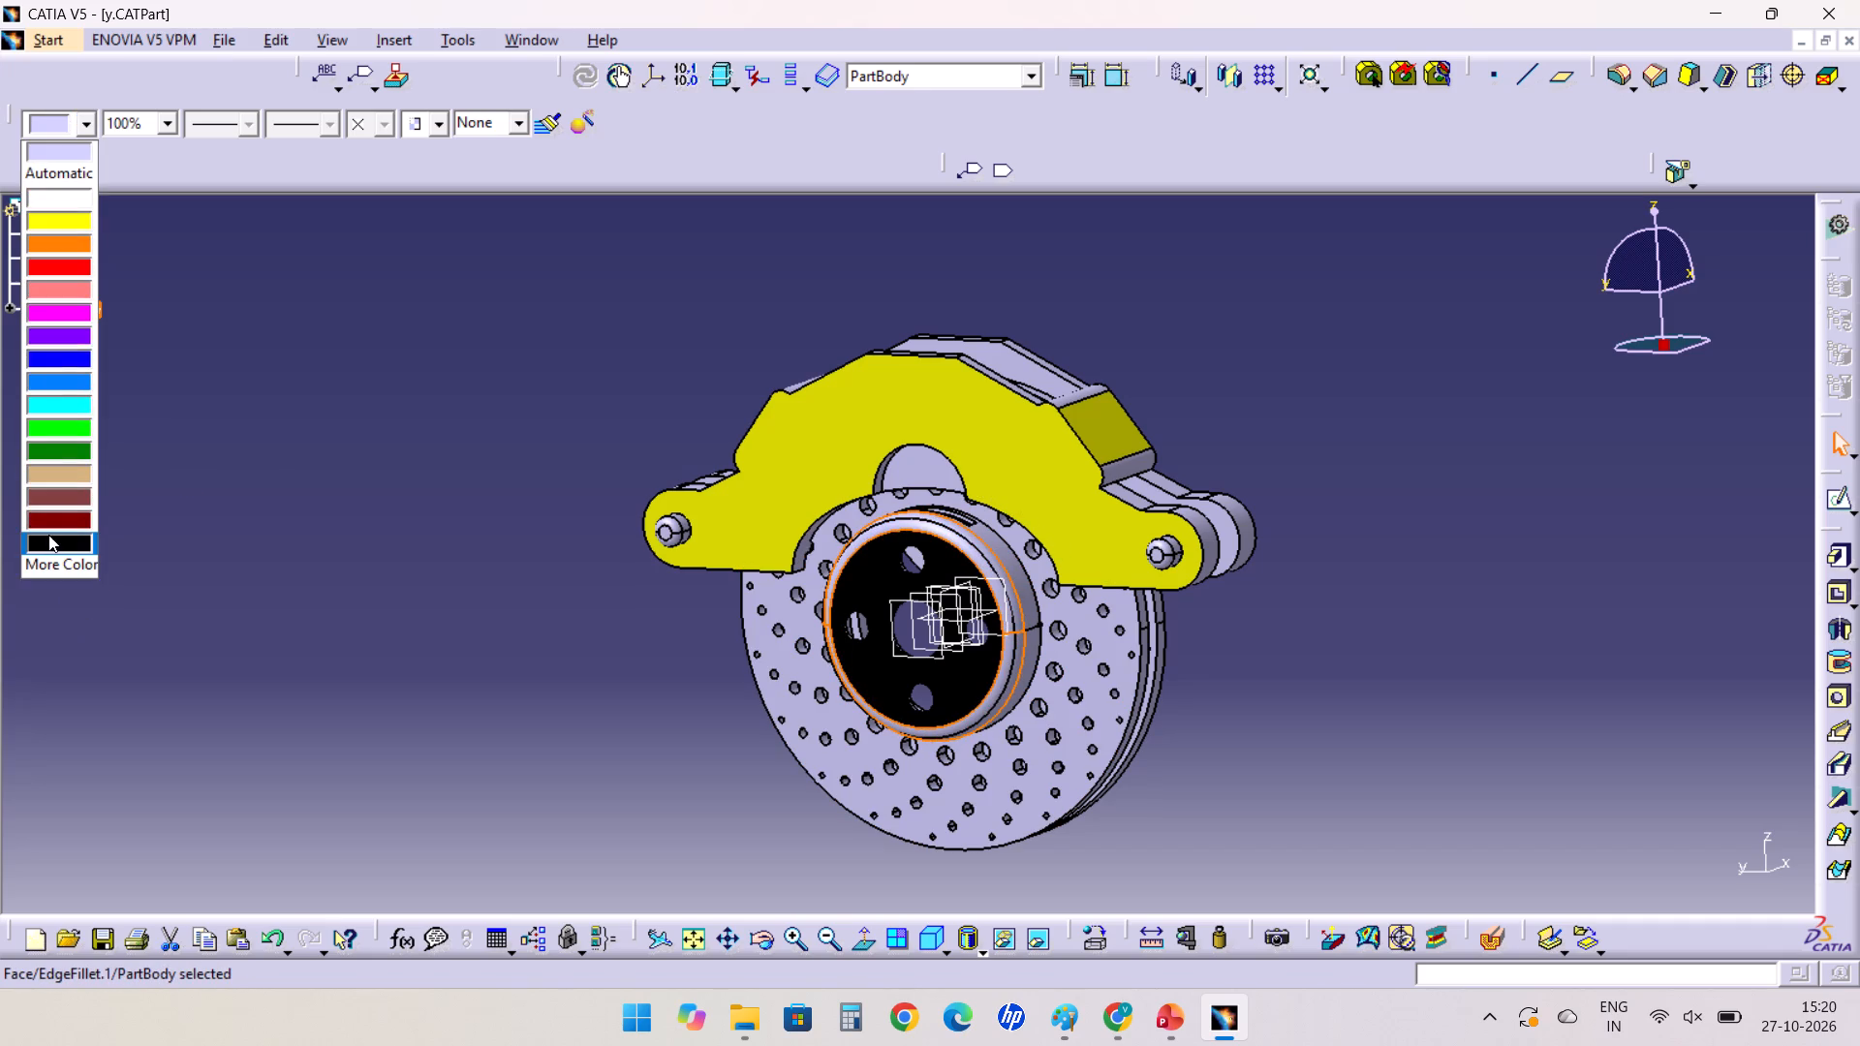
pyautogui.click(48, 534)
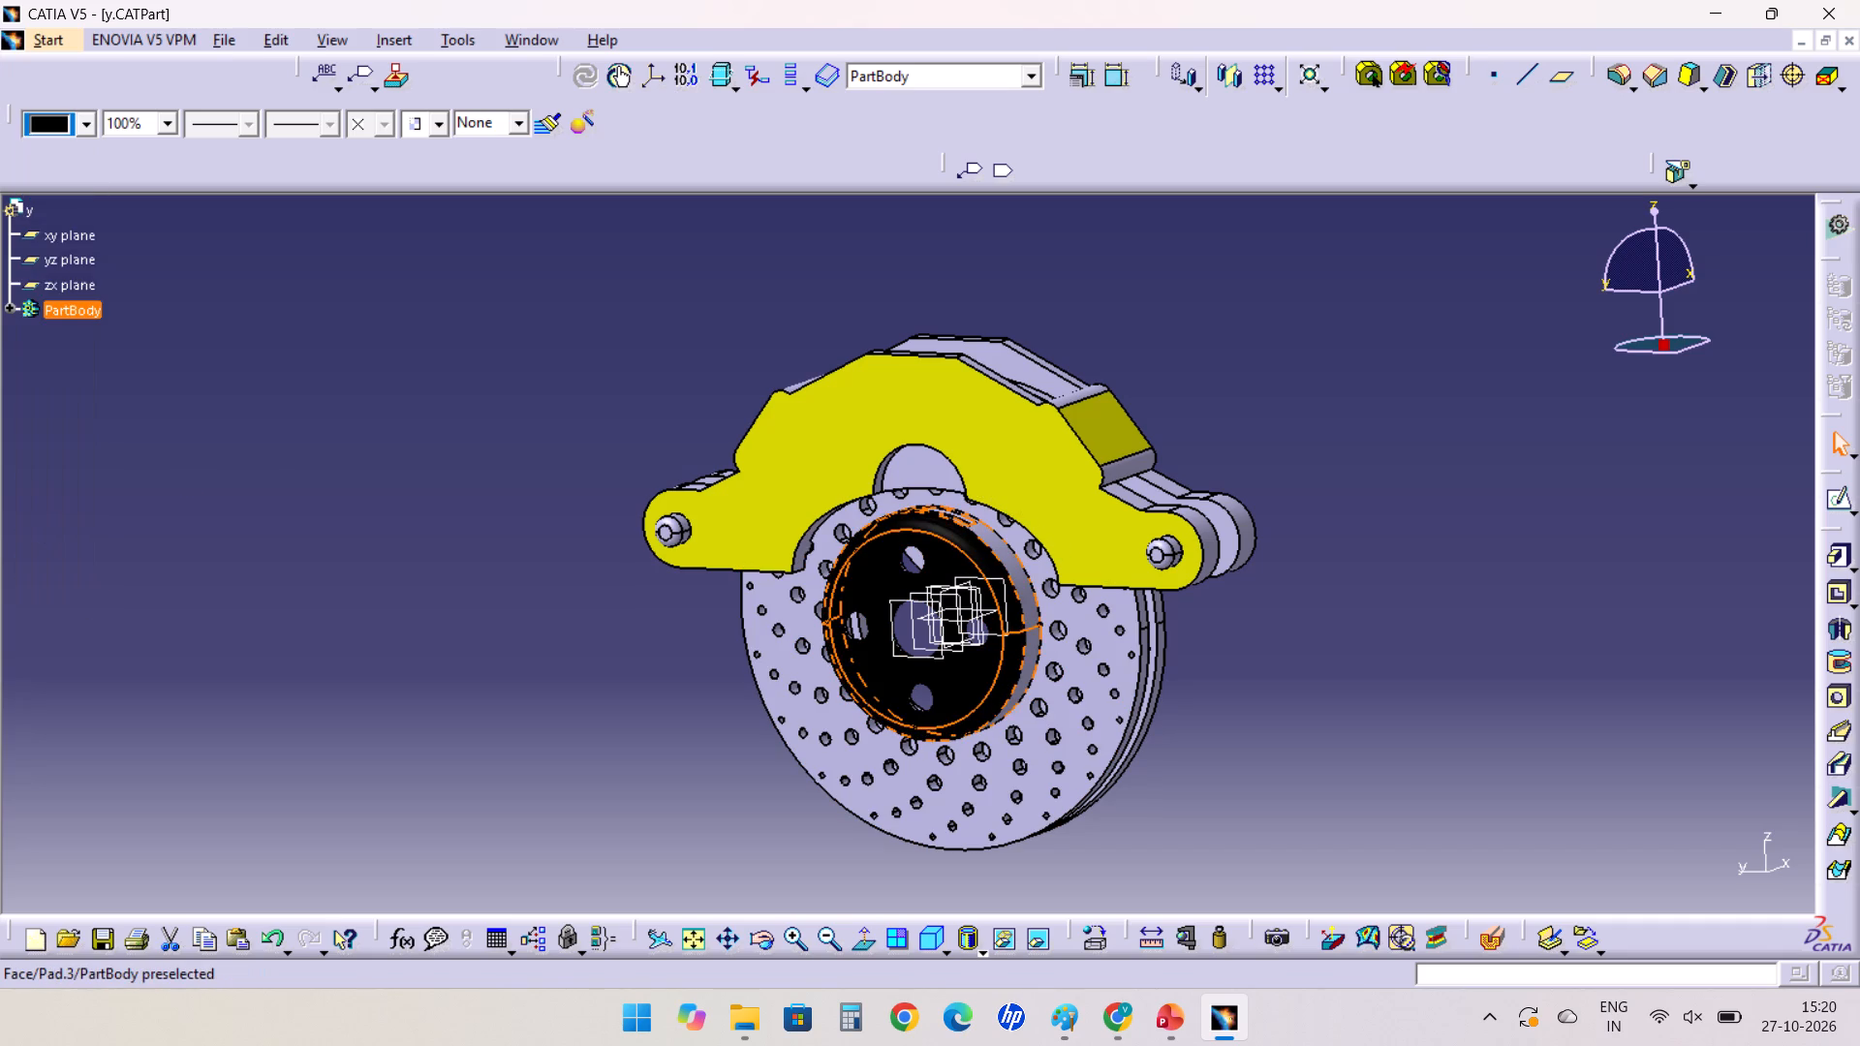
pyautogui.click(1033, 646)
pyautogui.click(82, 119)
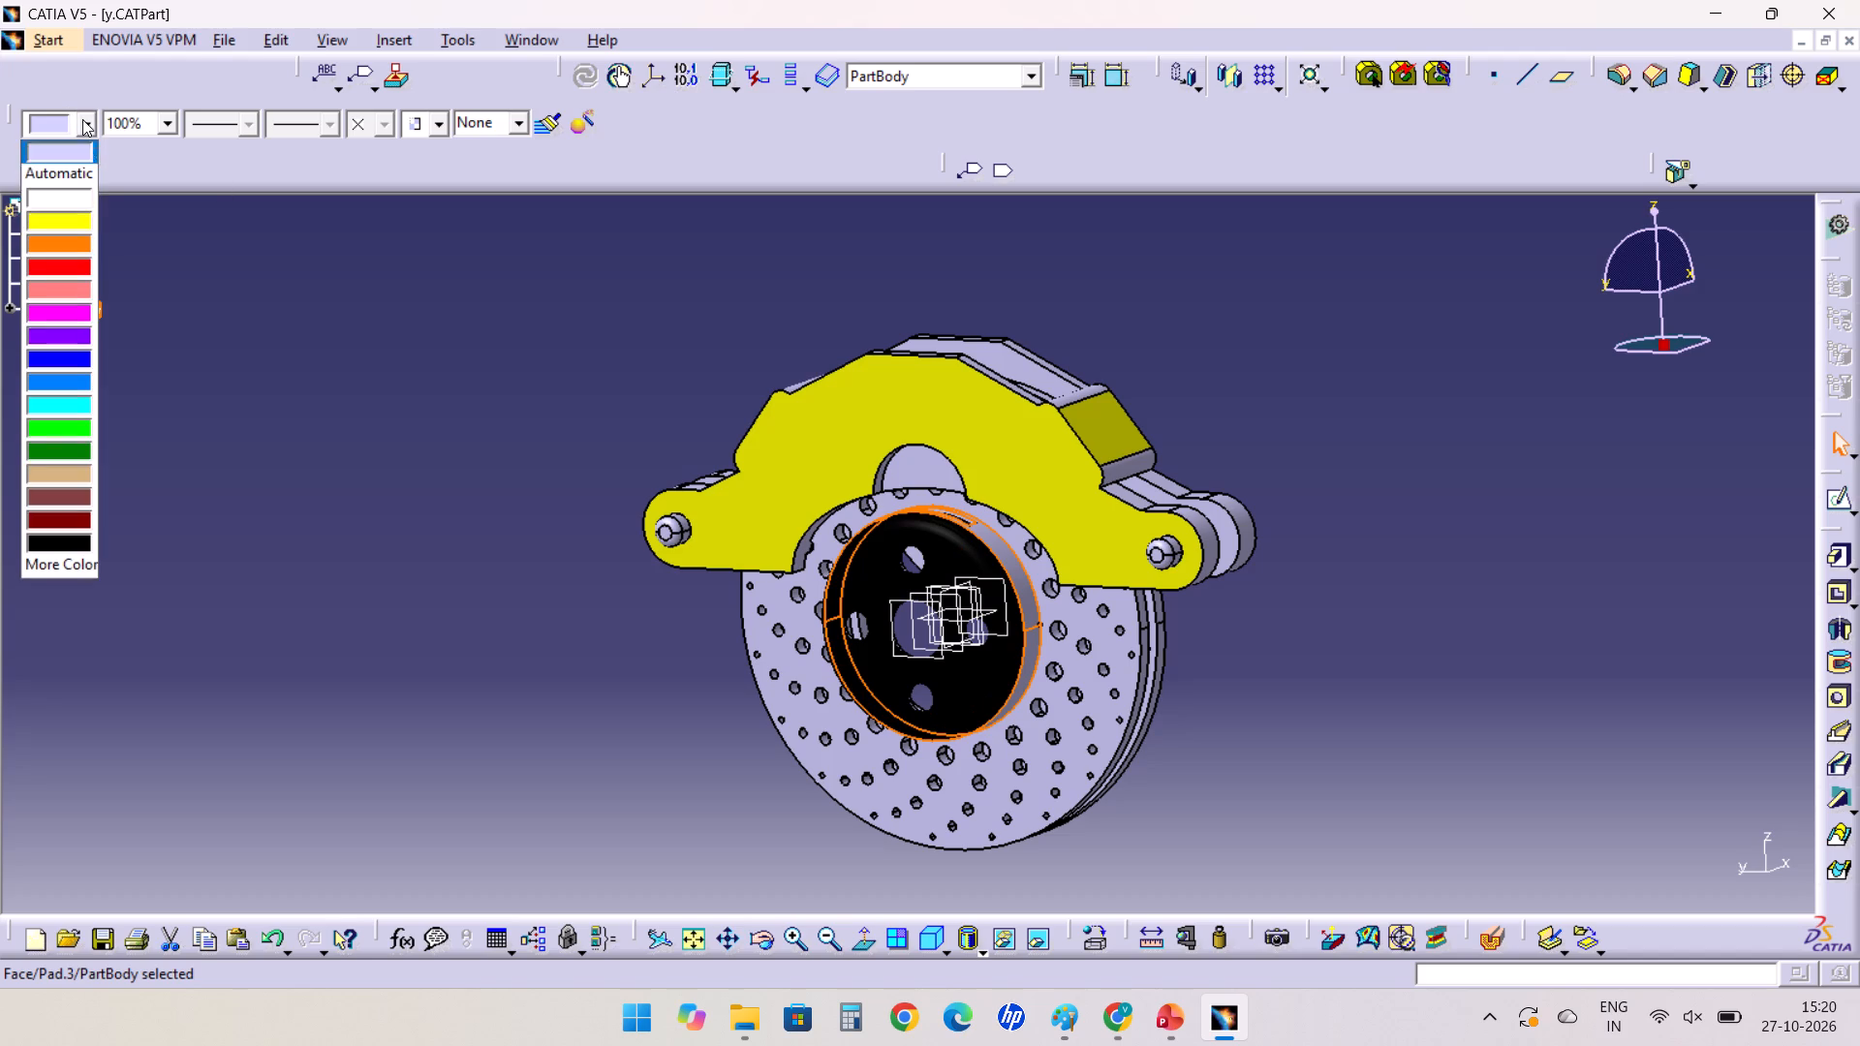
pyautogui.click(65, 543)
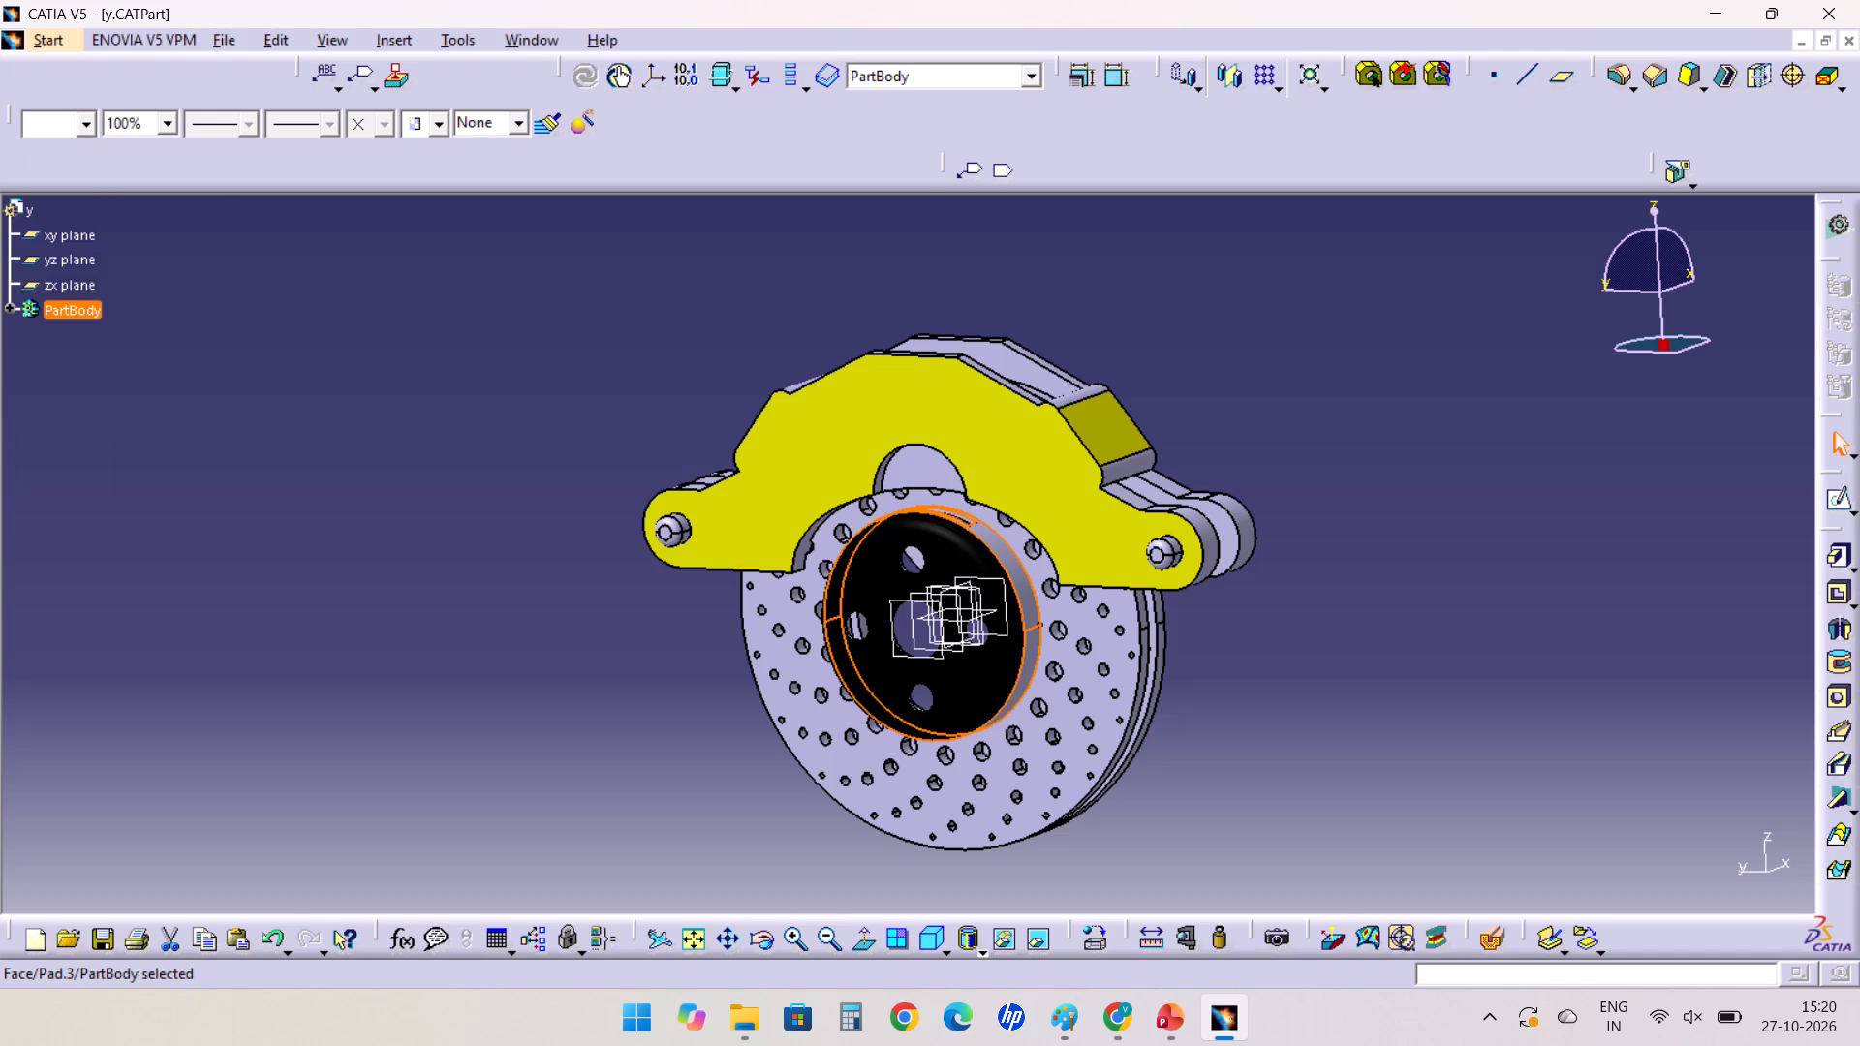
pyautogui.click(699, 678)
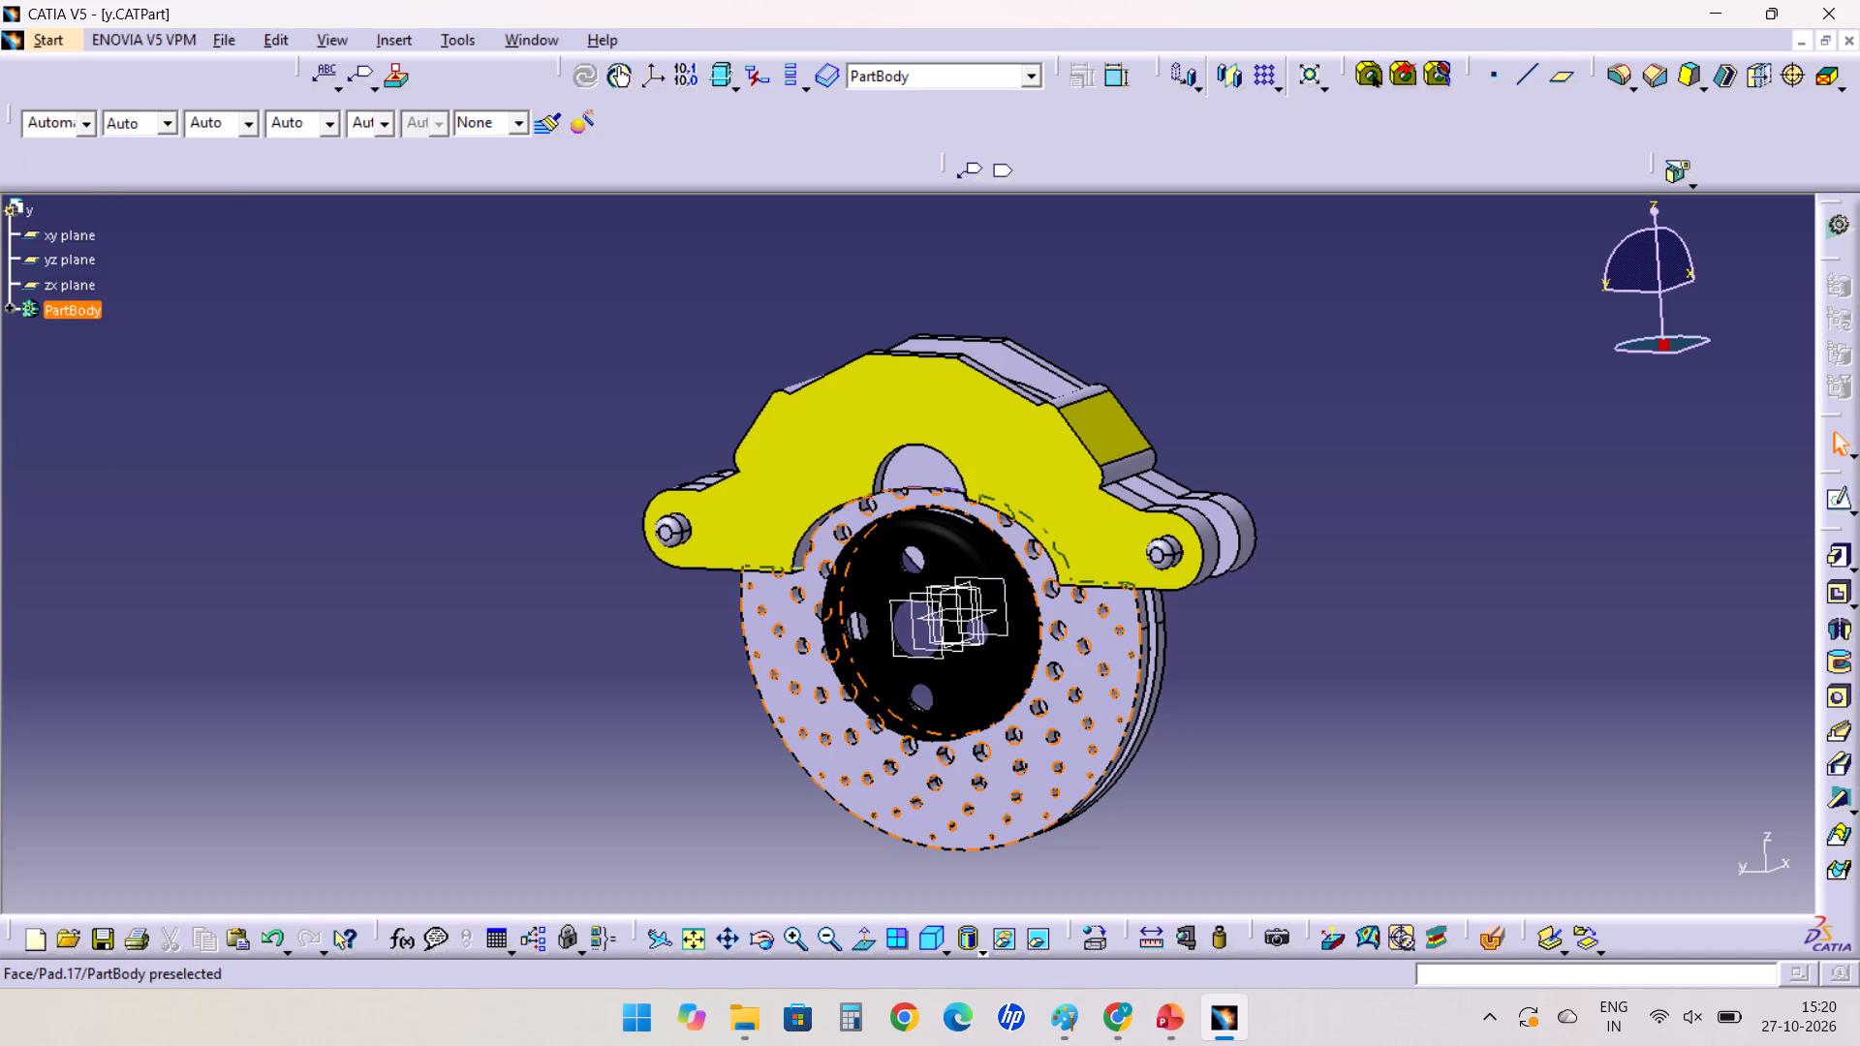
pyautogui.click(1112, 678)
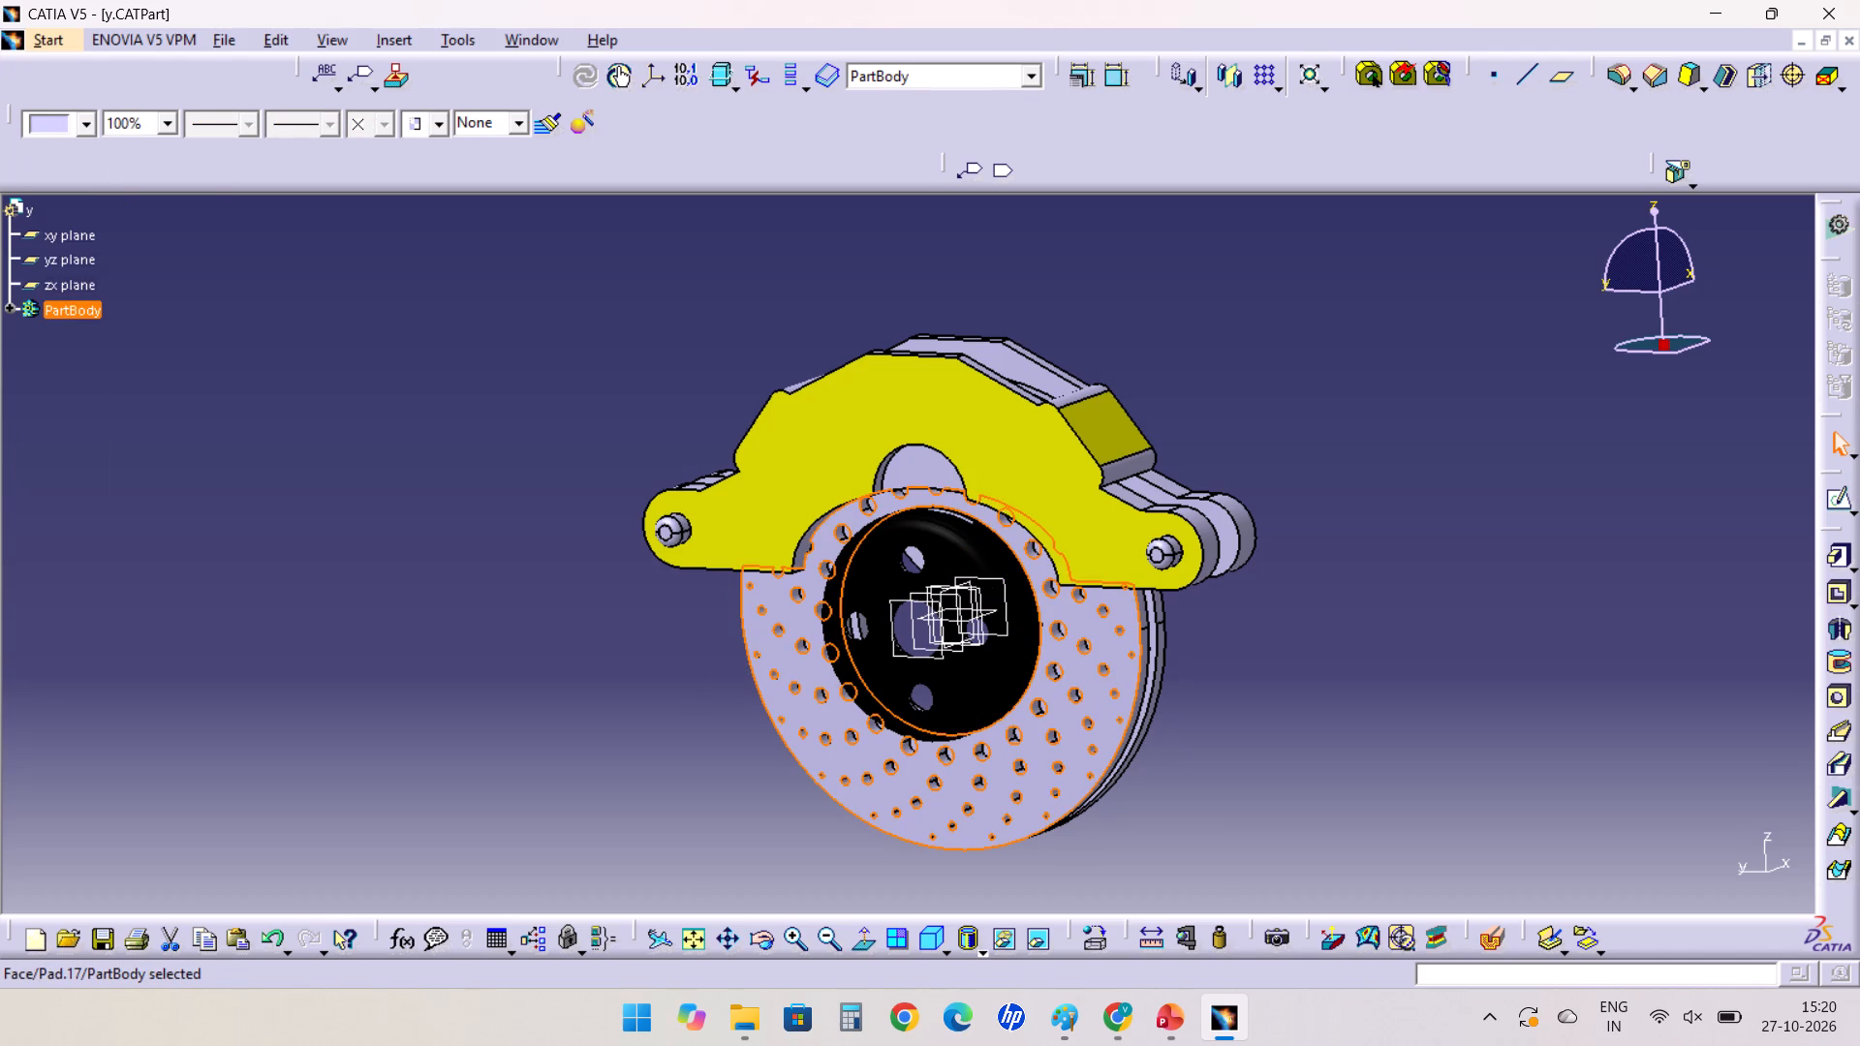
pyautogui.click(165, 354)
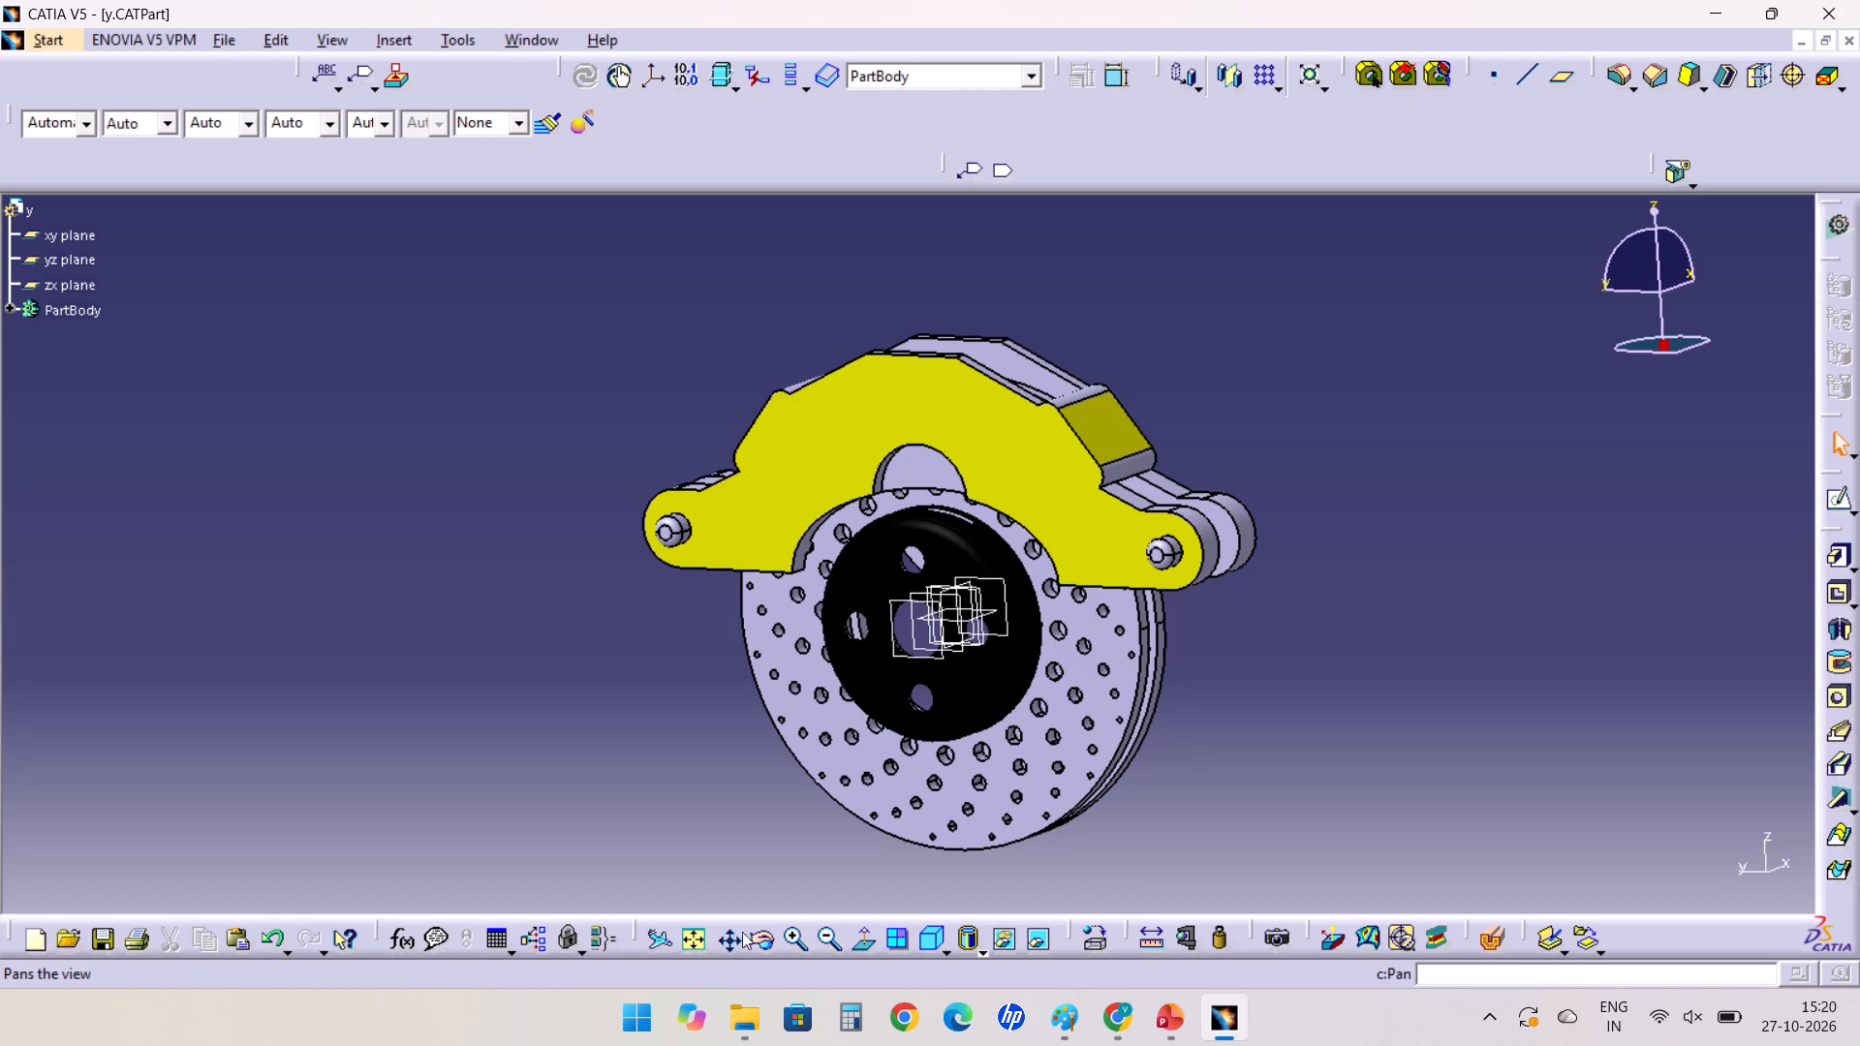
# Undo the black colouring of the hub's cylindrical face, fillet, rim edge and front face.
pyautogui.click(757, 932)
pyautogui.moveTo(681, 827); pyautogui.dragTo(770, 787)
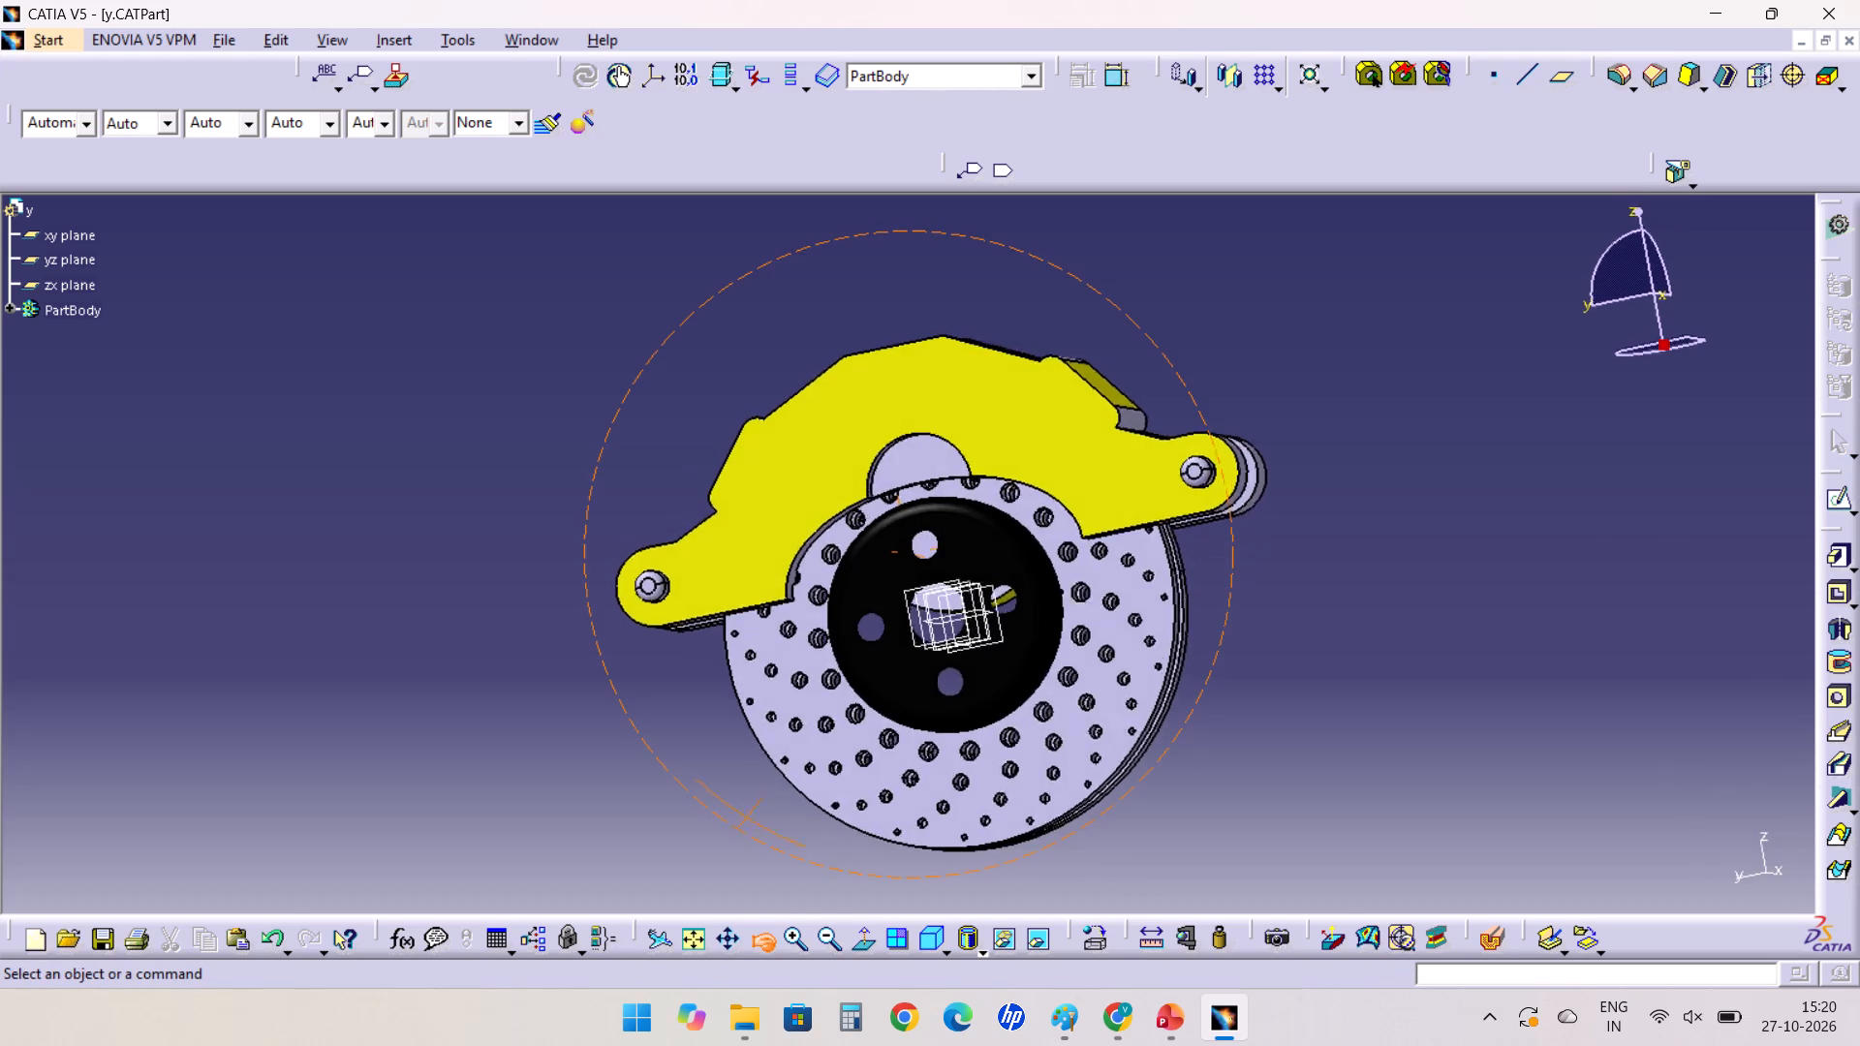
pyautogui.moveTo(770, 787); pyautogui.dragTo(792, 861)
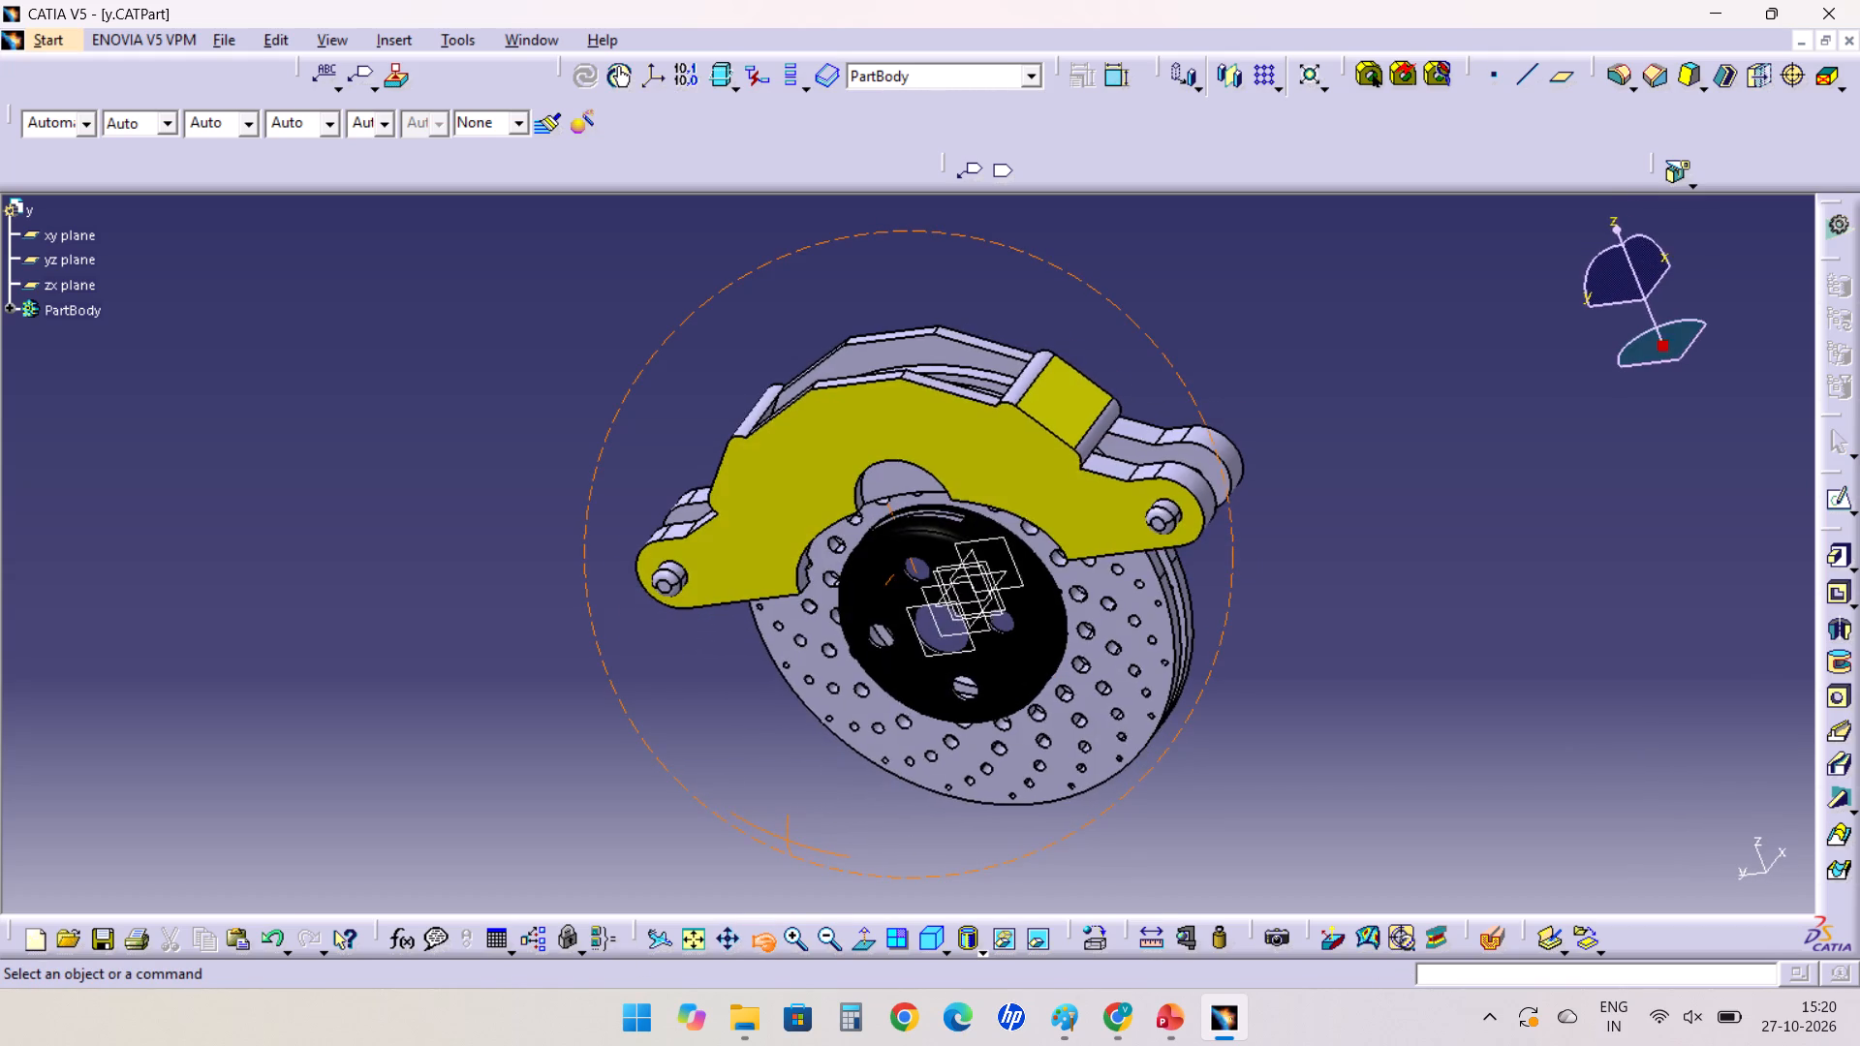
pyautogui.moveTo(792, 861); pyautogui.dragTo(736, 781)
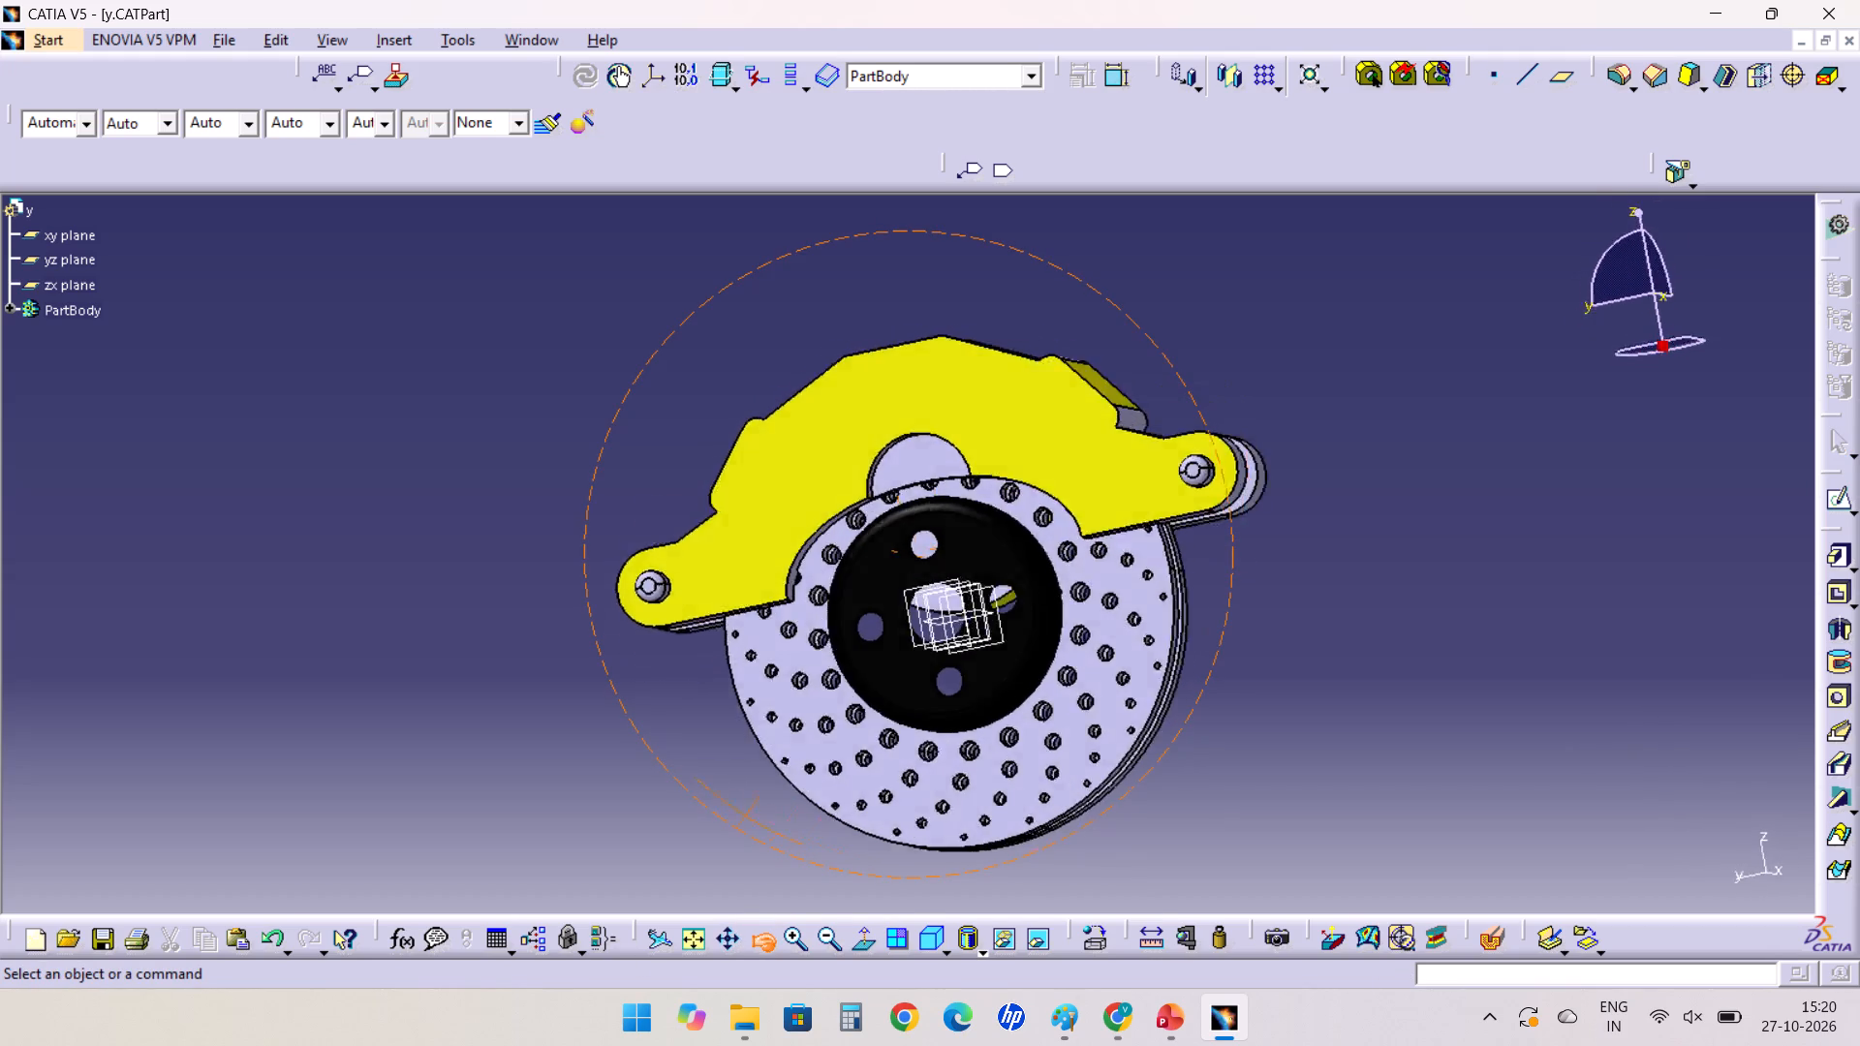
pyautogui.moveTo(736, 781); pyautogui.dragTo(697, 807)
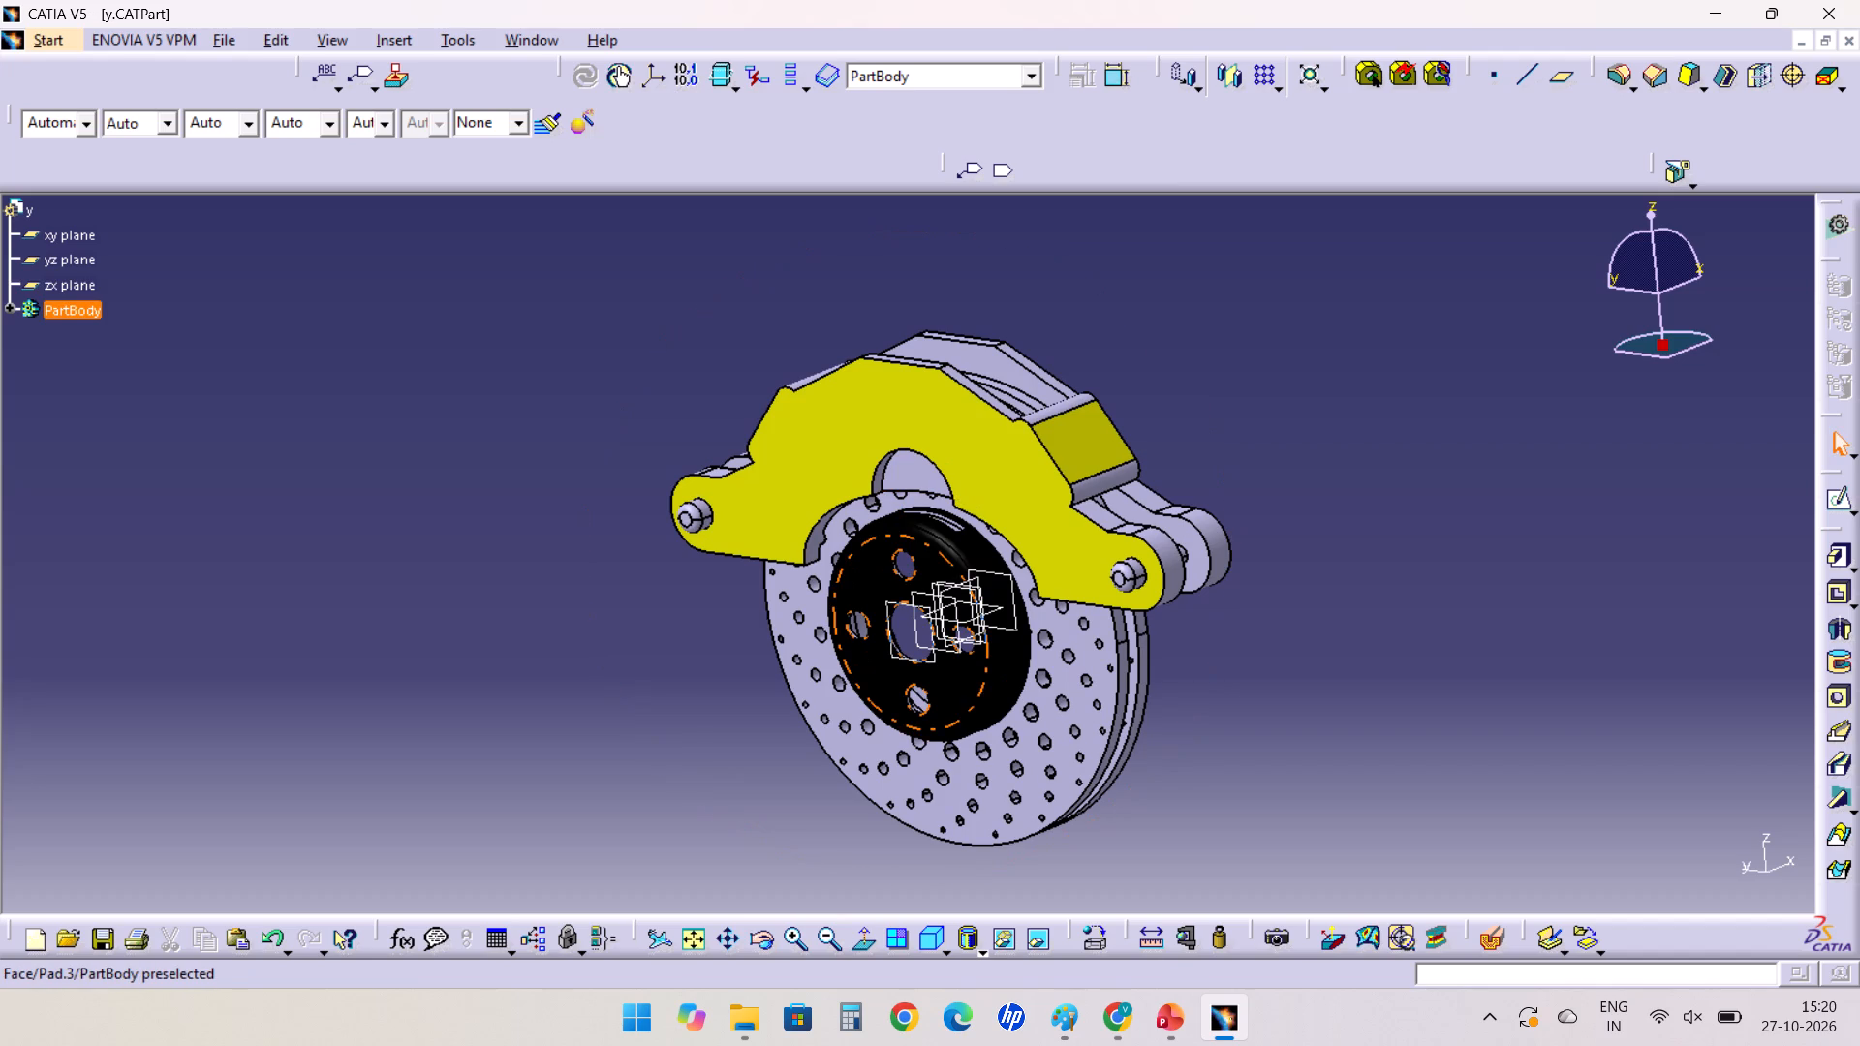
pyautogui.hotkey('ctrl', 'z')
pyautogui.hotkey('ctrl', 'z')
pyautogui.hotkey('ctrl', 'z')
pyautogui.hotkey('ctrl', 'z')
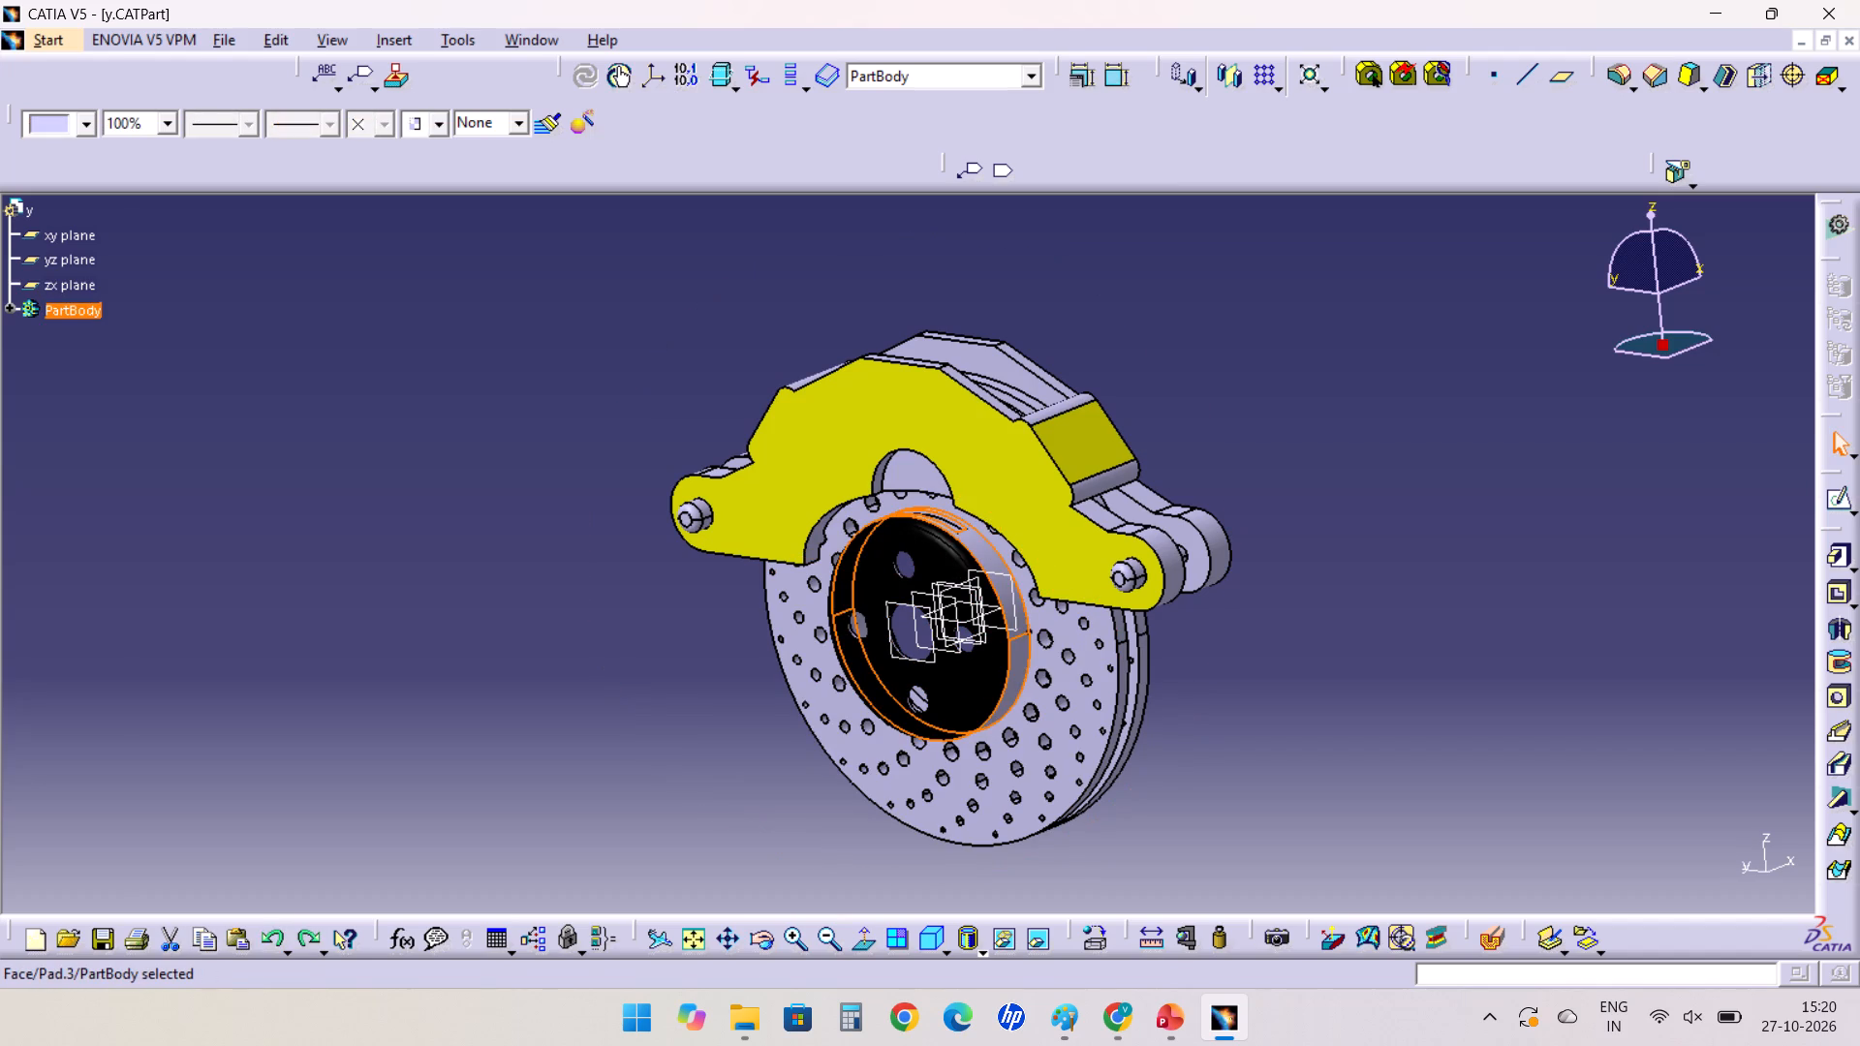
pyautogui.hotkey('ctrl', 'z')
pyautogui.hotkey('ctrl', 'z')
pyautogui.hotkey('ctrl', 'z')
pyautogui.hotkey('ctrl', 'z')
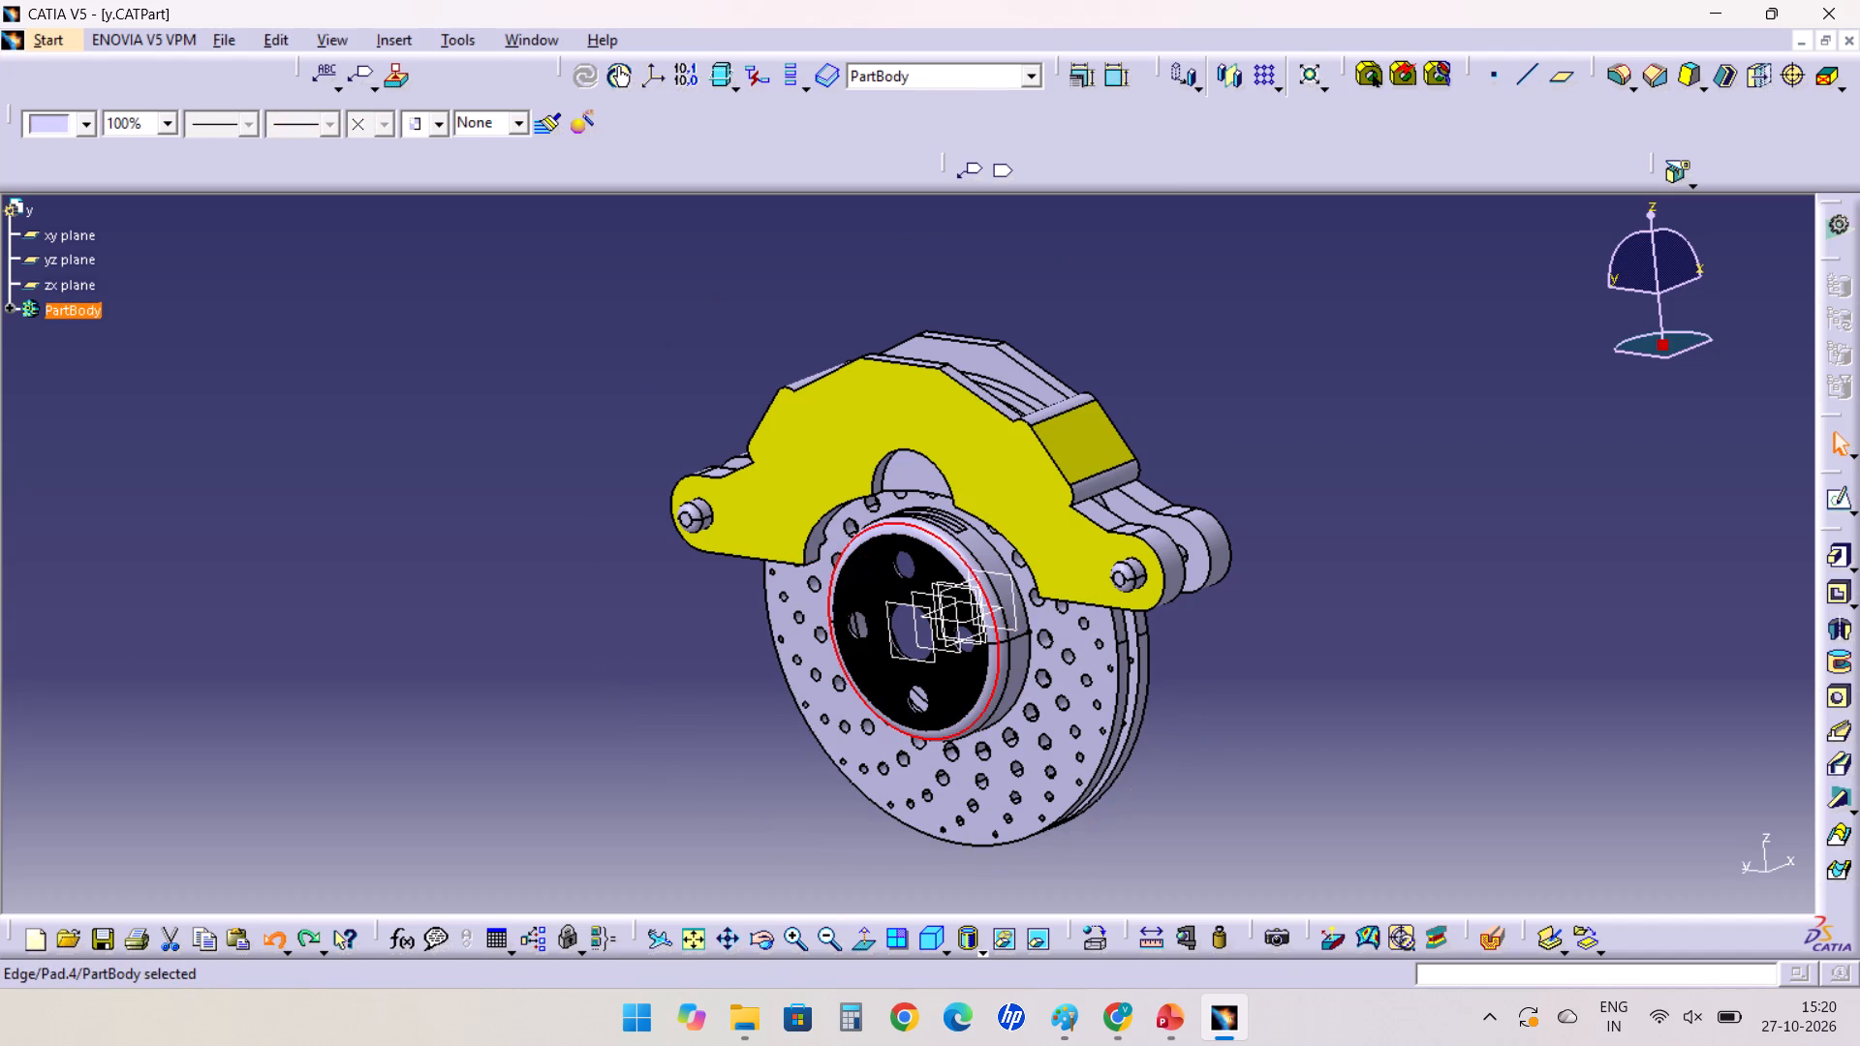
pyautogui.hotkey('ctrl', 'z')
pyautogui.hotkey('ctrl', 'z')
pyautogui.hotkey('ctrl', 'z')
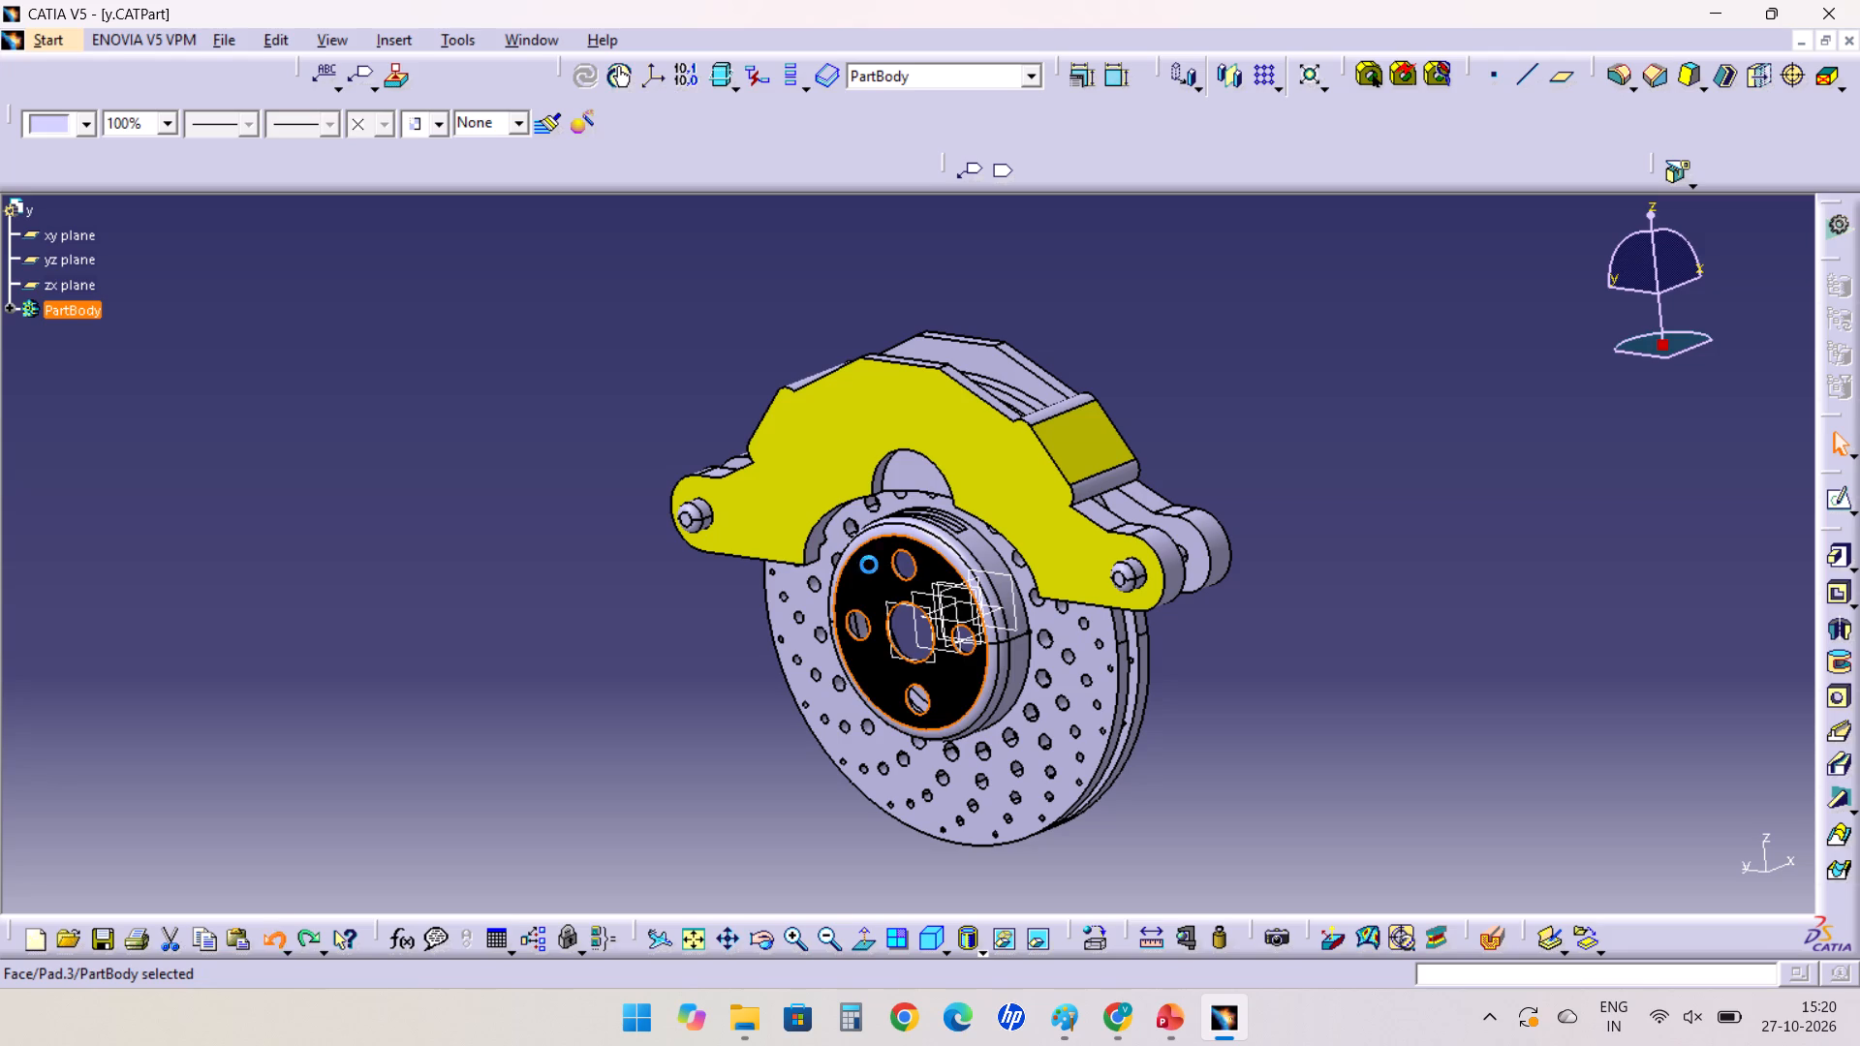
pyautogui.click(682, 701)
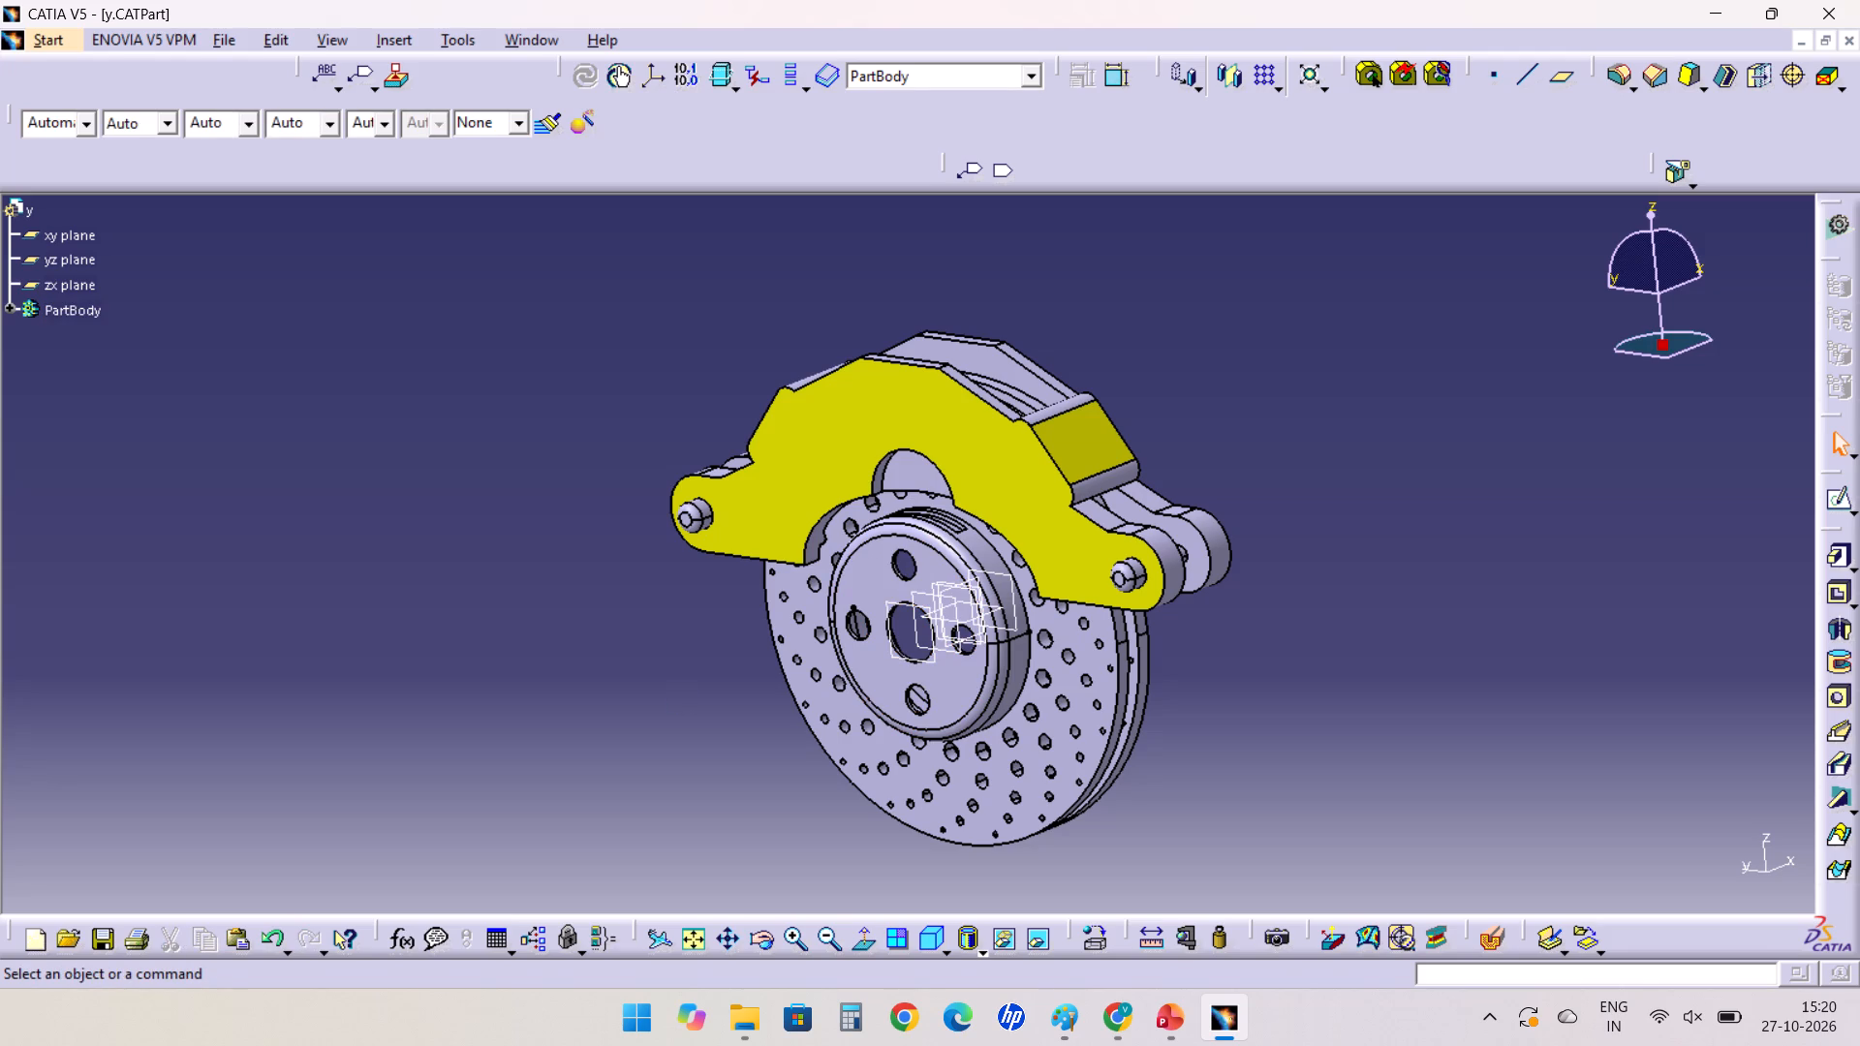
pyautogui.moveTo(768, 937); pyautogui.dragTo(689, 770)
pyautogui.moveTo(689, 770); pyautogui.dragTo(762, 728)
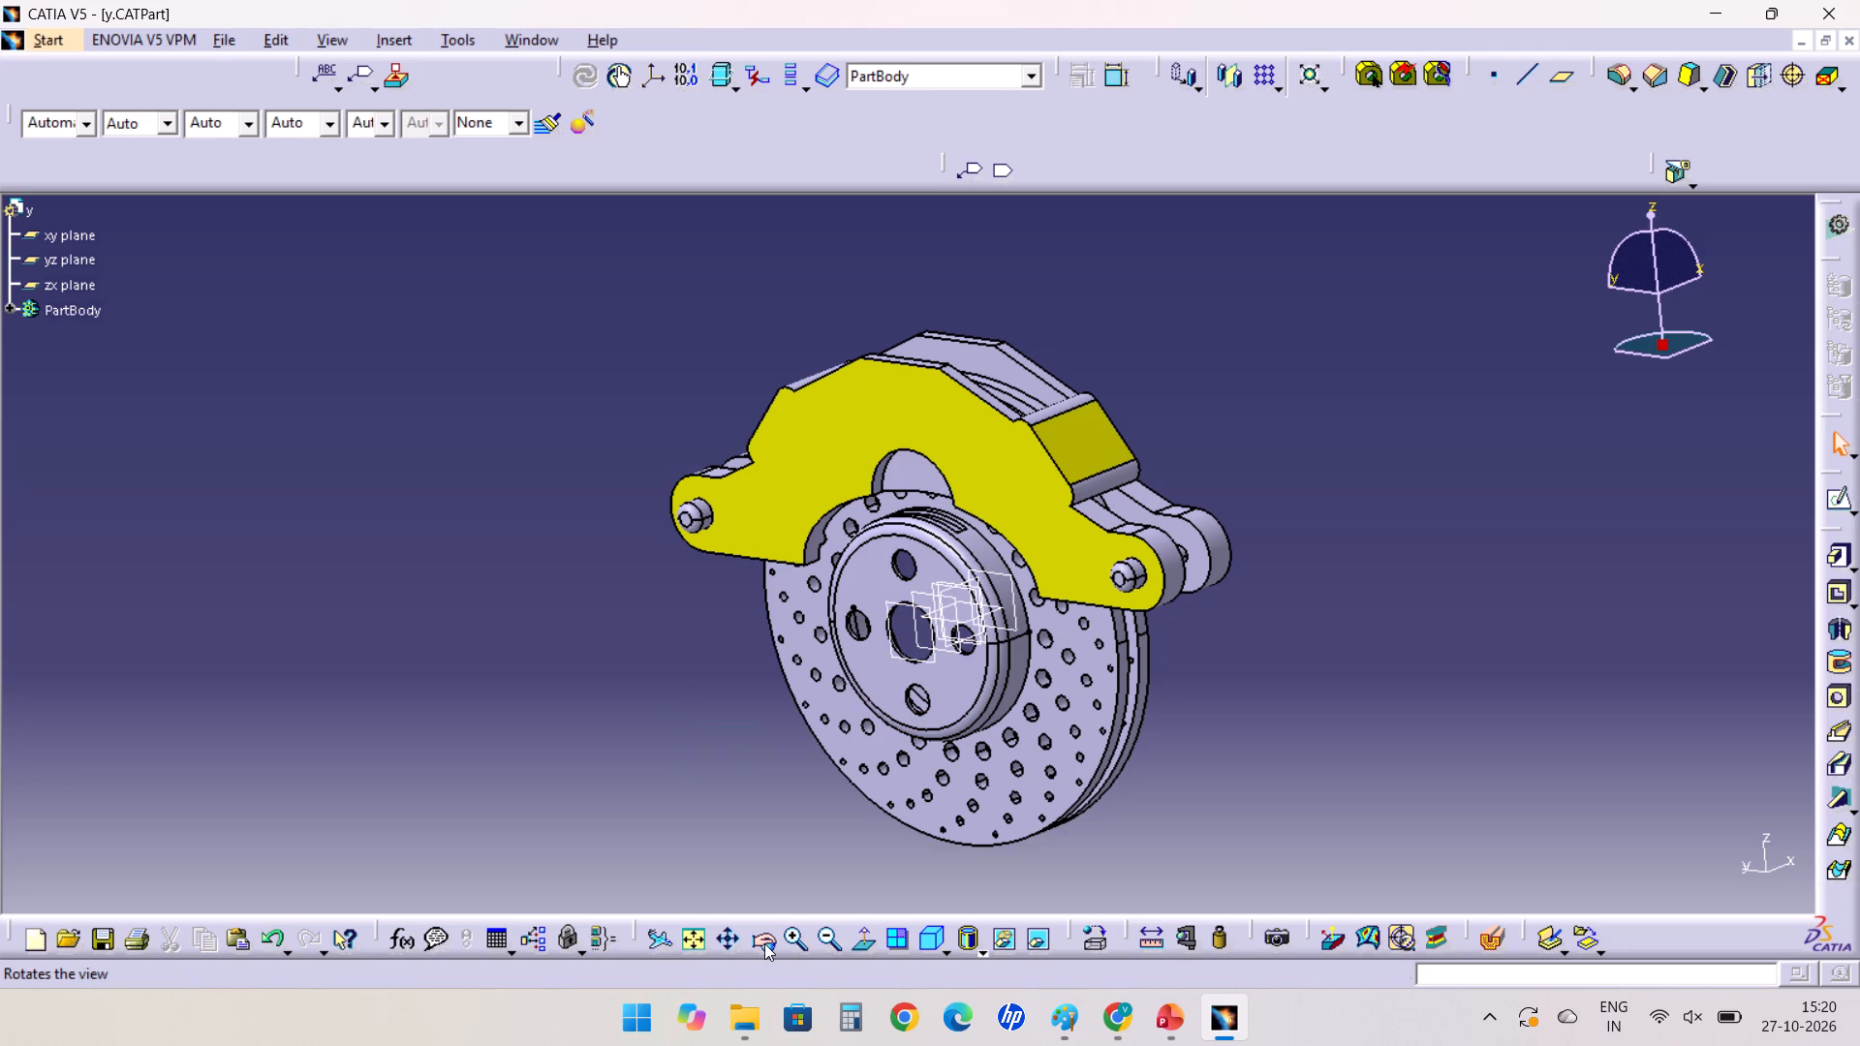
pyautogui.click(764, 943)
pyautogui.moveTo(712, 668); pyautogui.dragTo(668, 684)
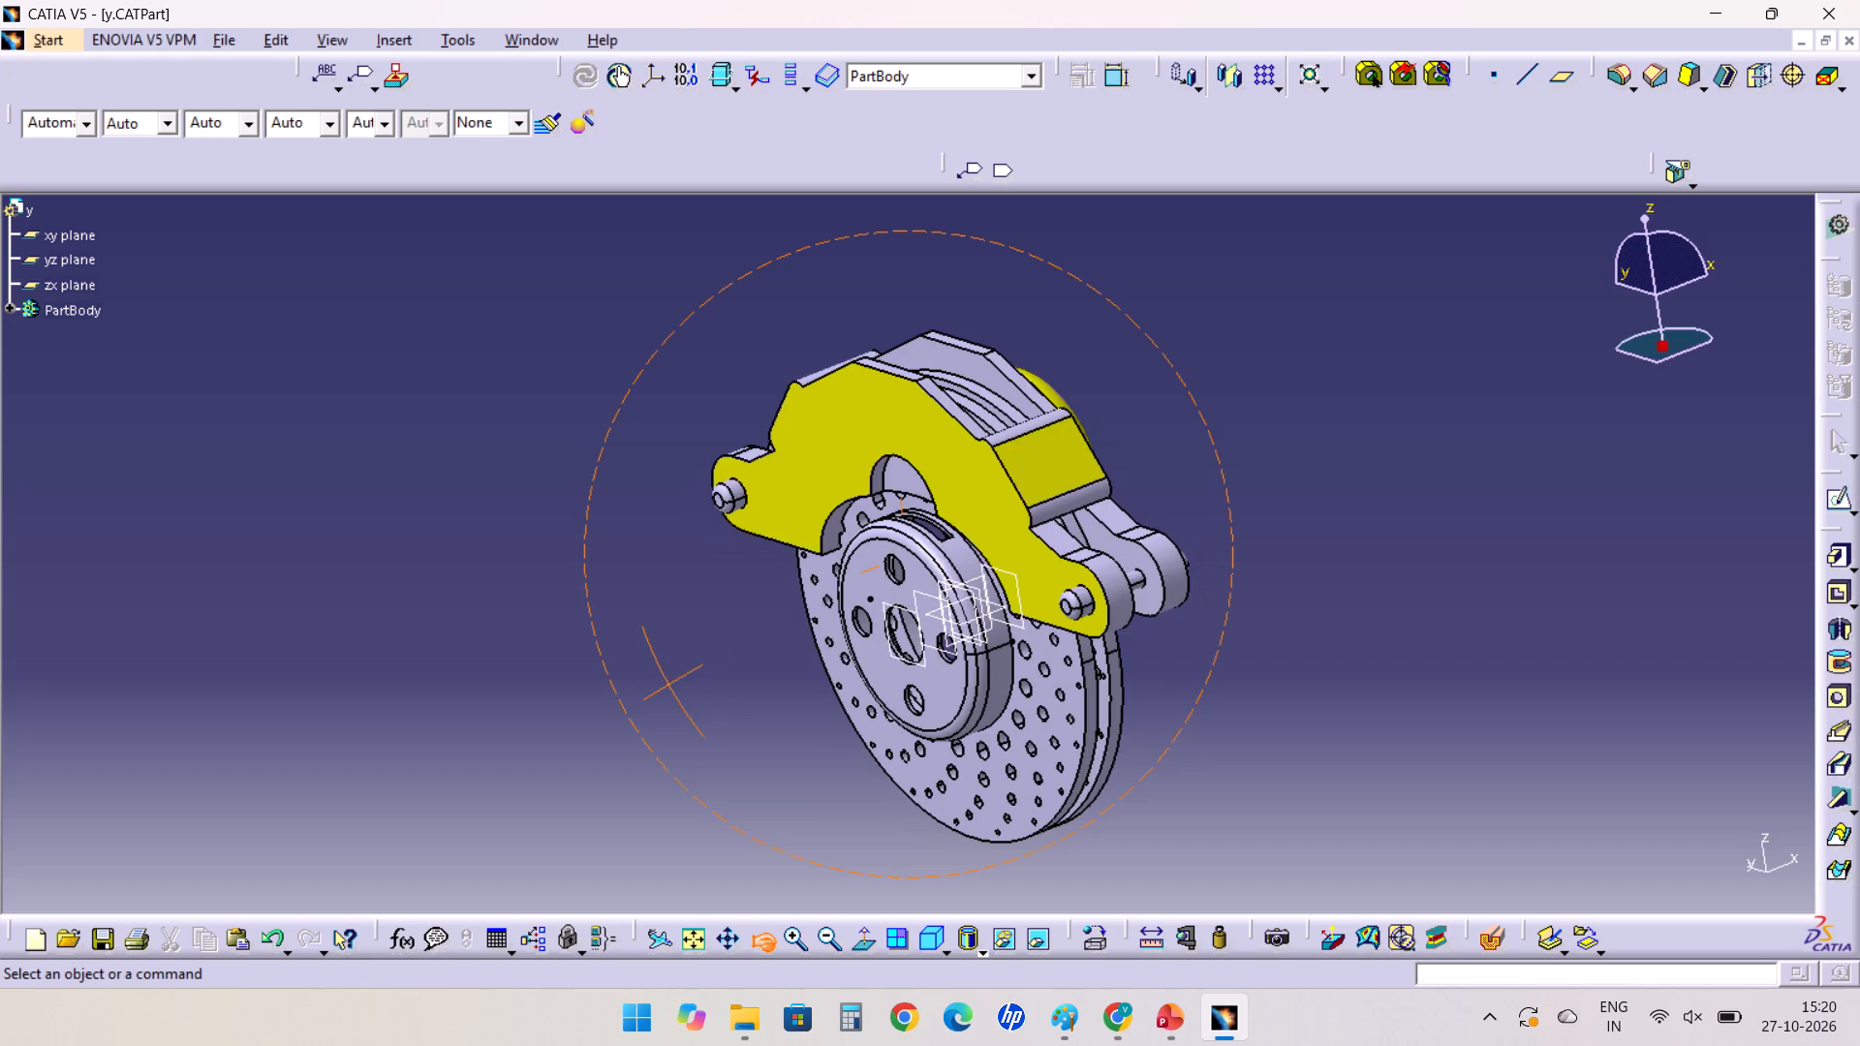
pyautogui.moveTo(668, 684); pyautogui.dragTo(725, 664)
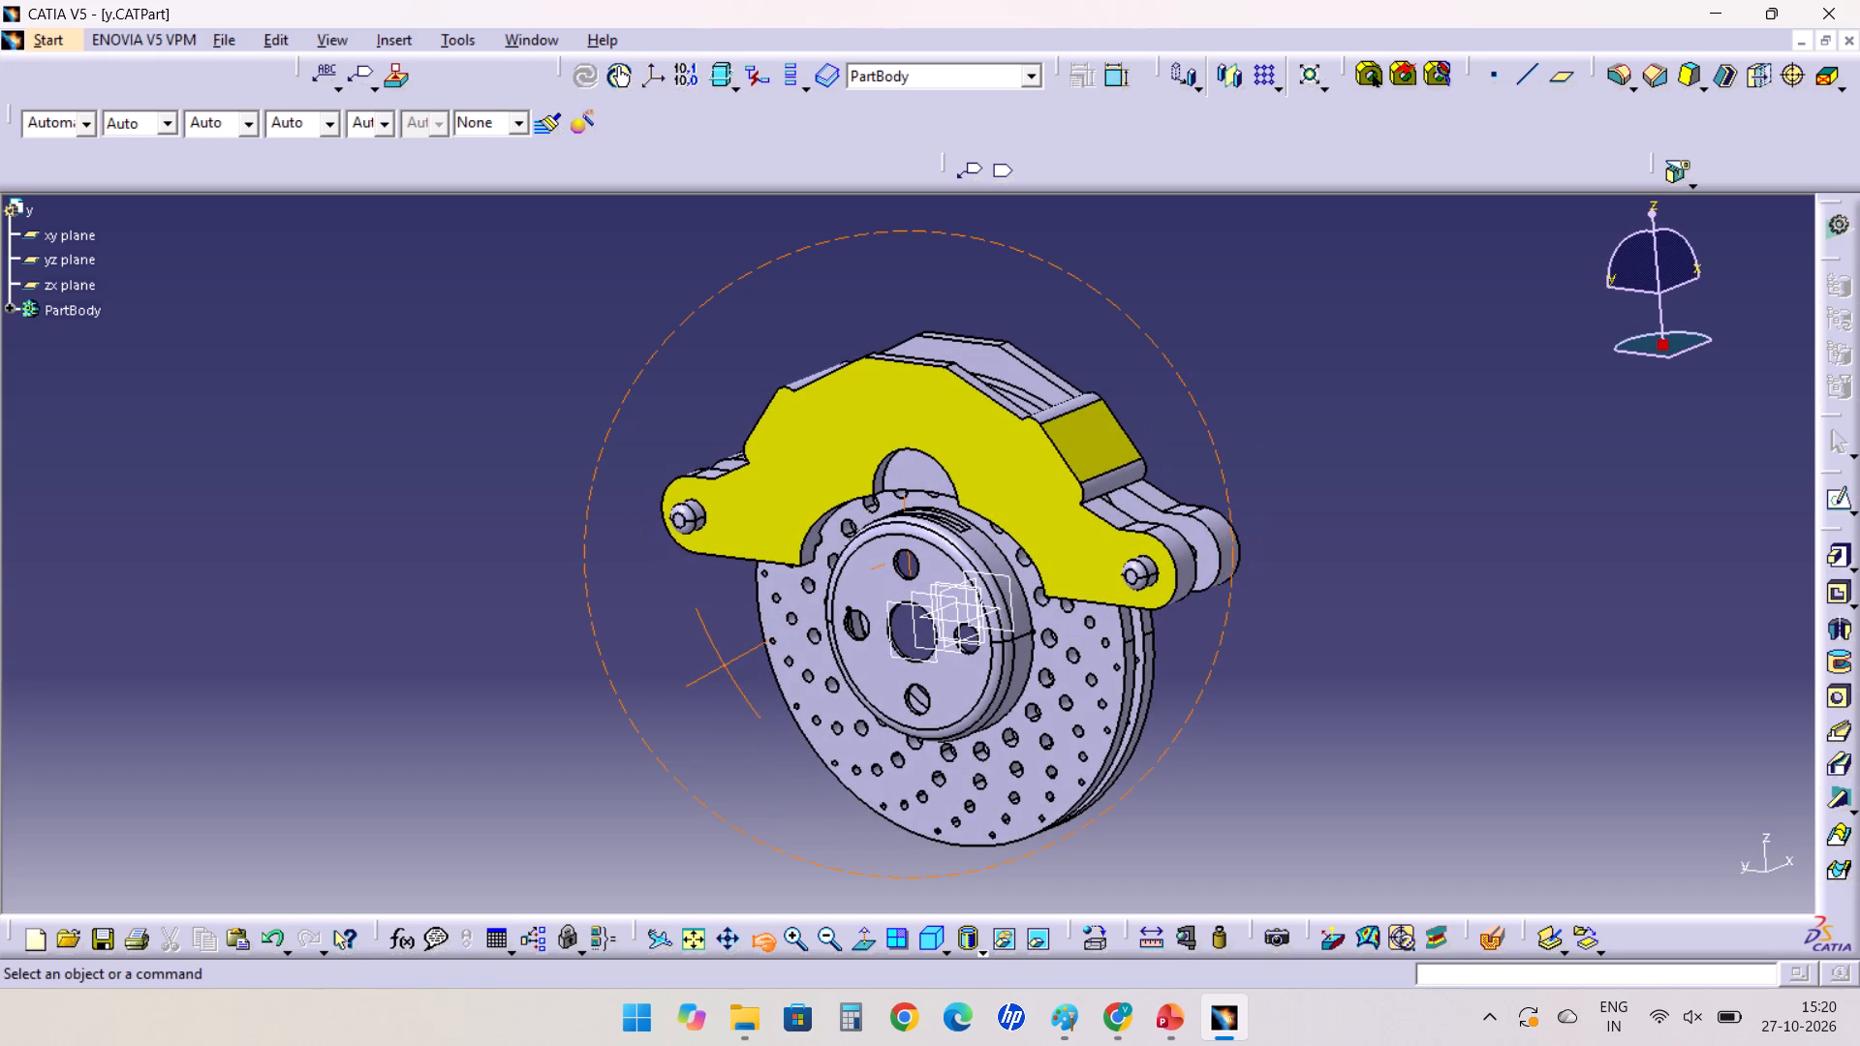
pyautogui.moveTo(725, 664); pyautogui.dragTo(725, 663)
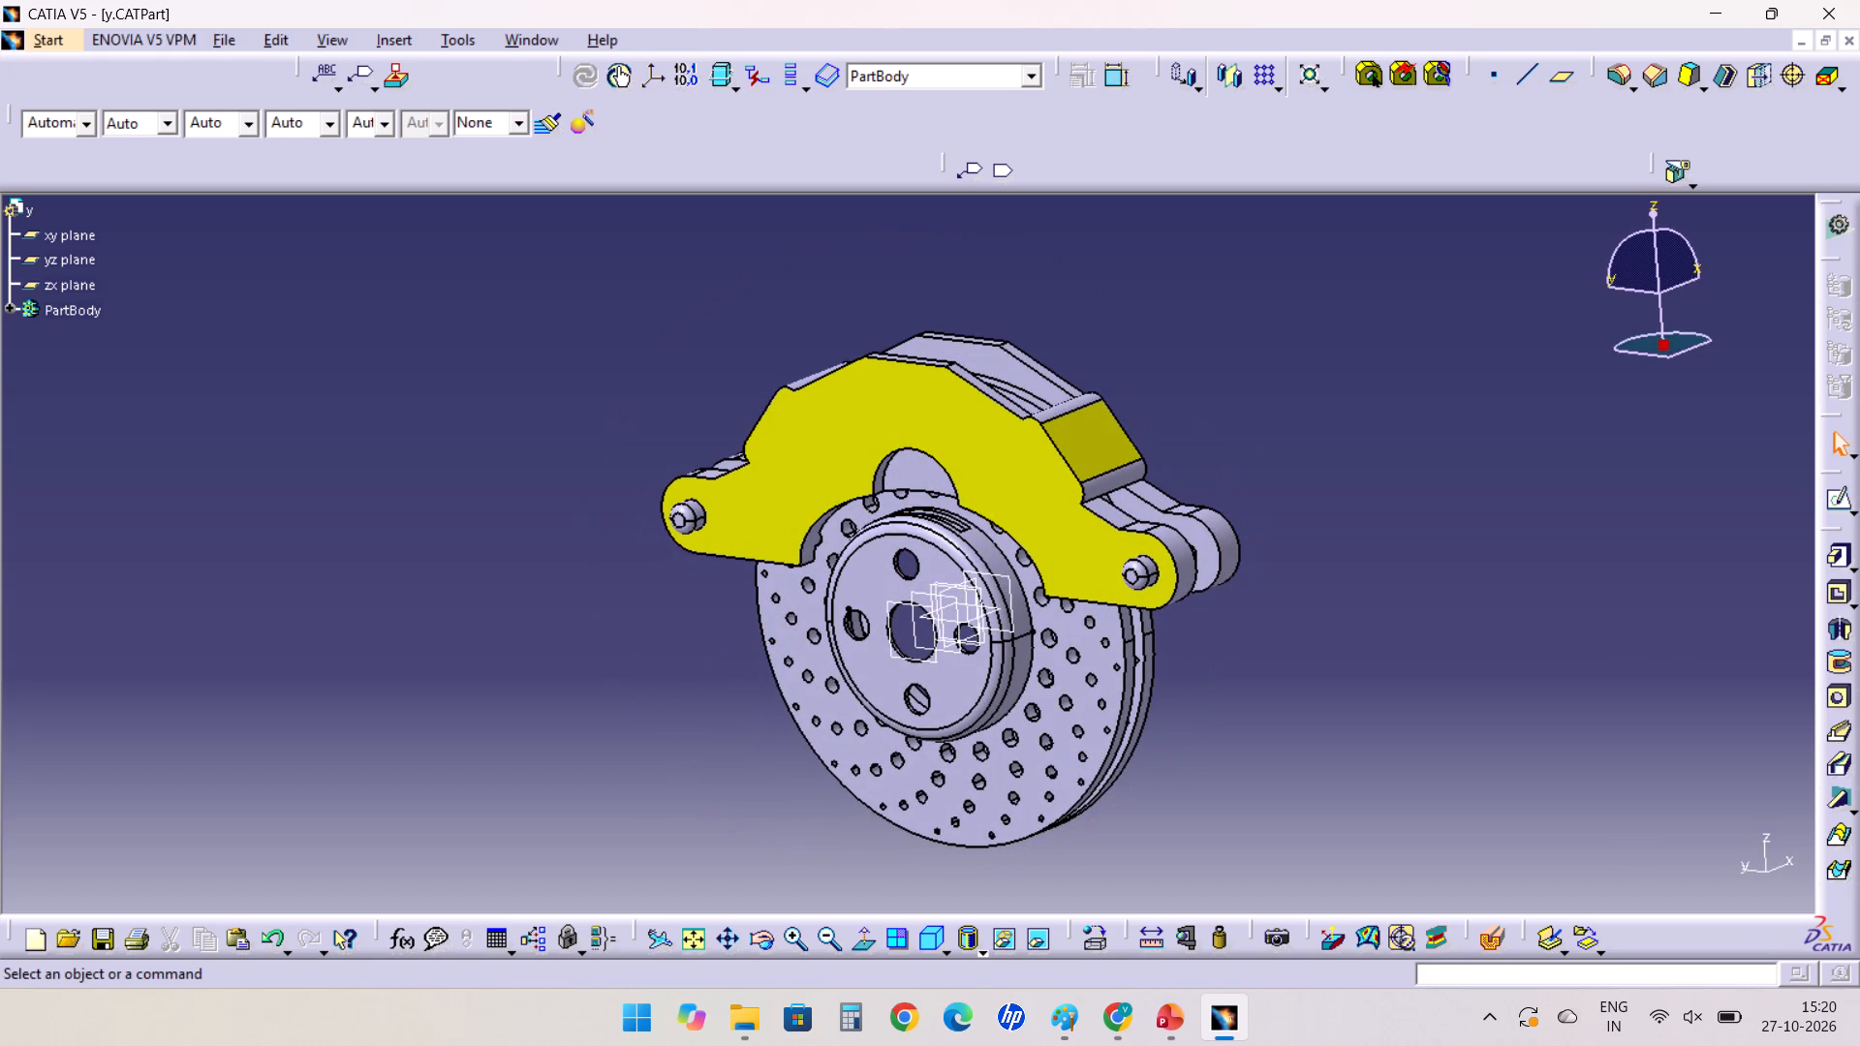
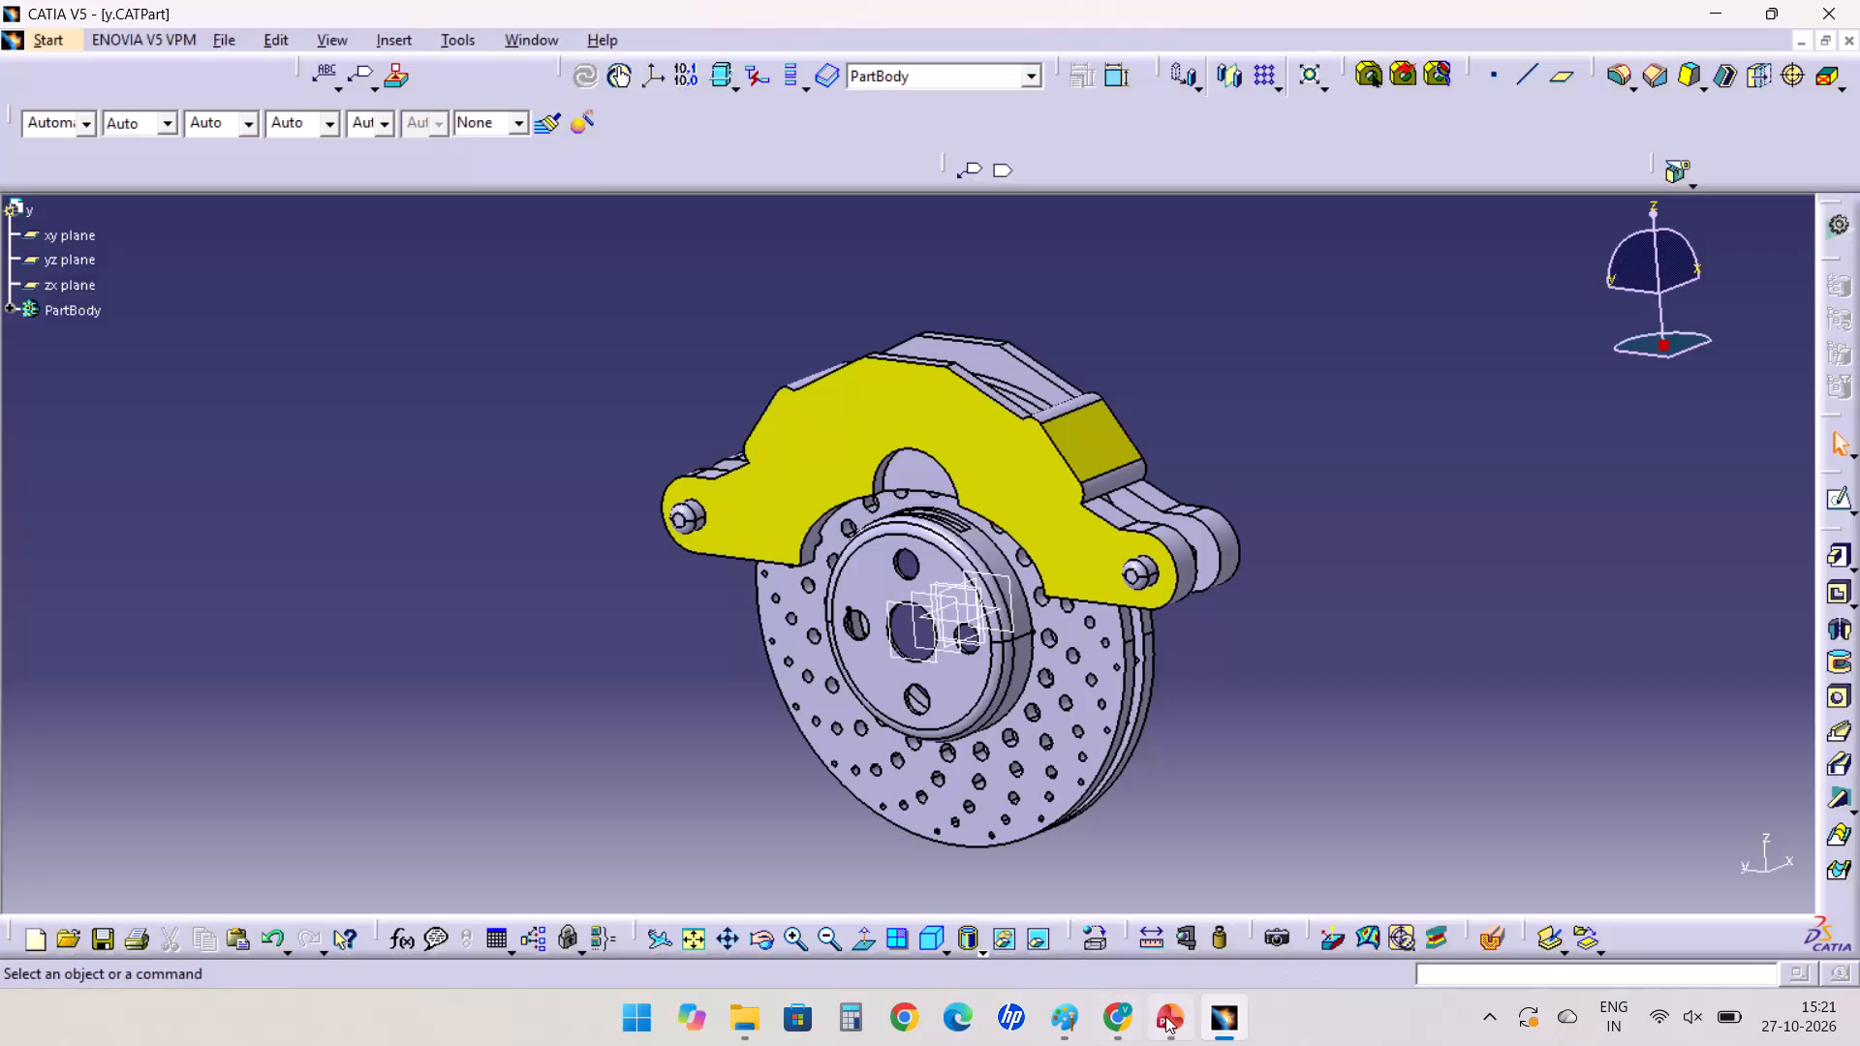
# Switch from CATIA to the open Automobile Disc Brake System presentation in PowerPoint.
pyautogui.click(1169, 1019)
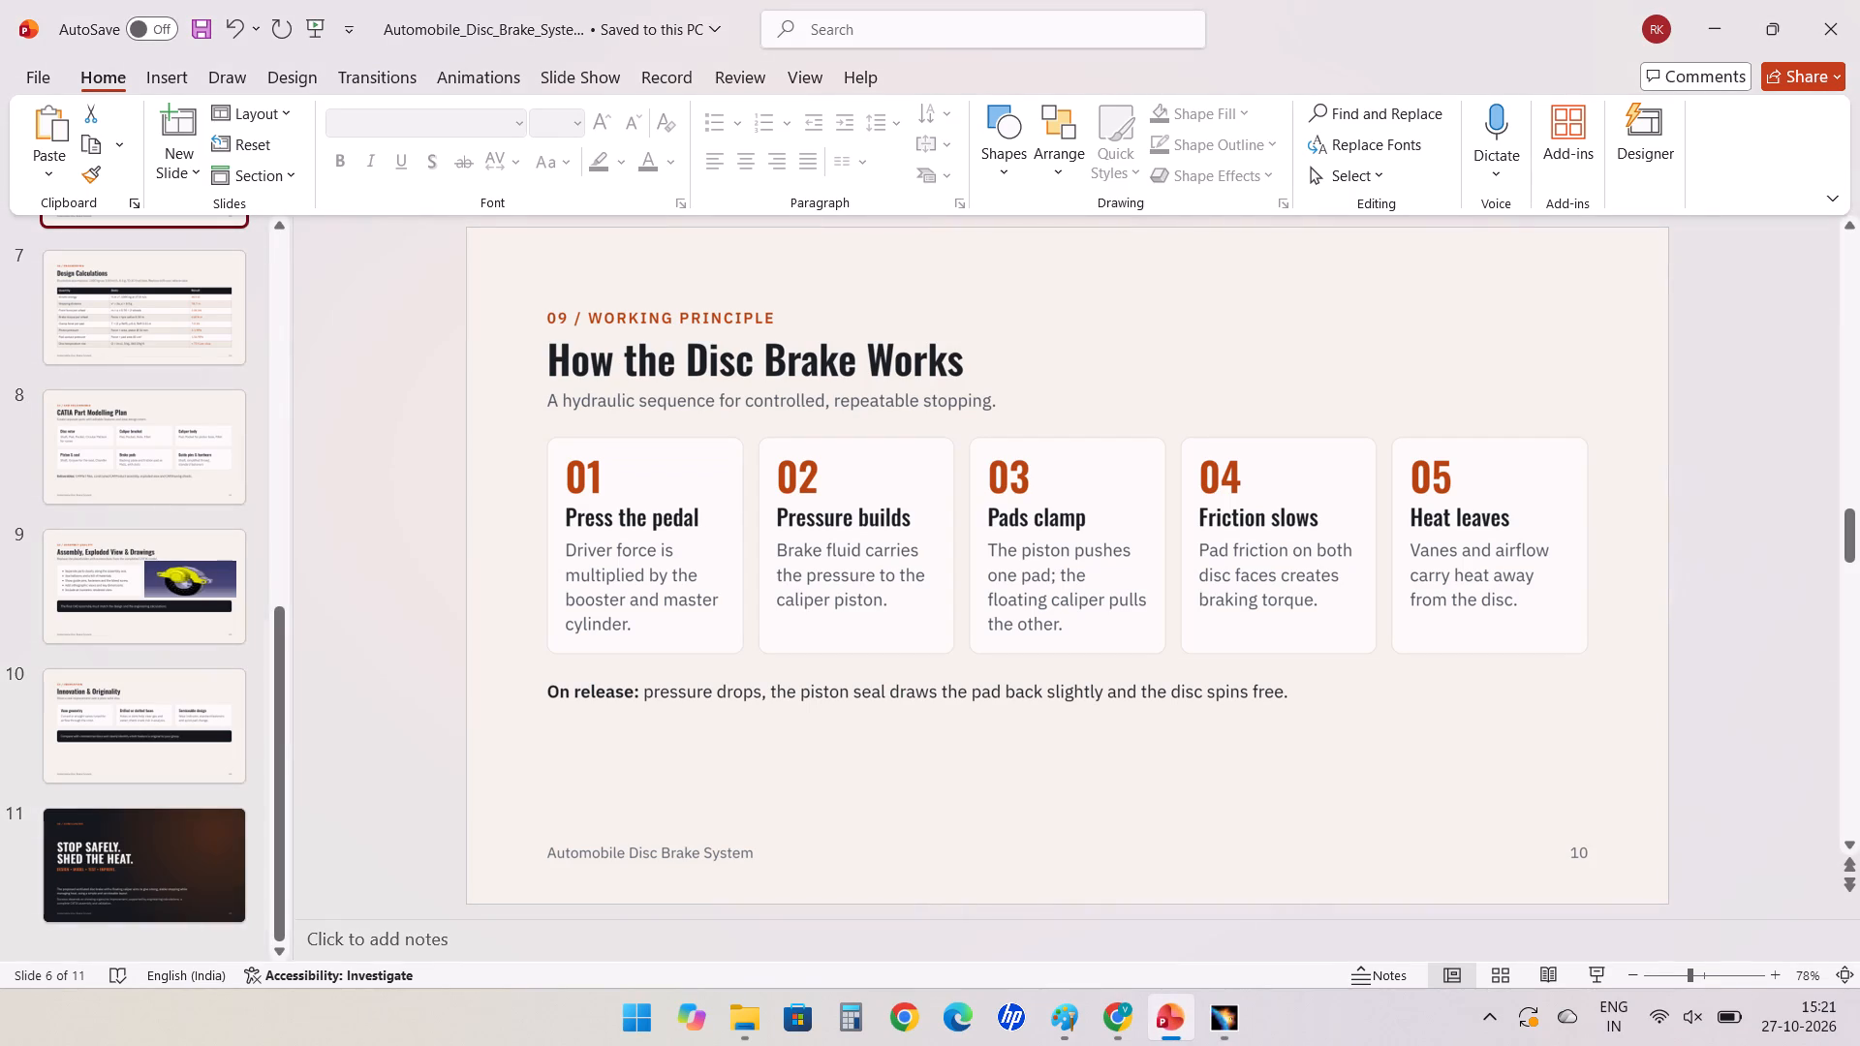
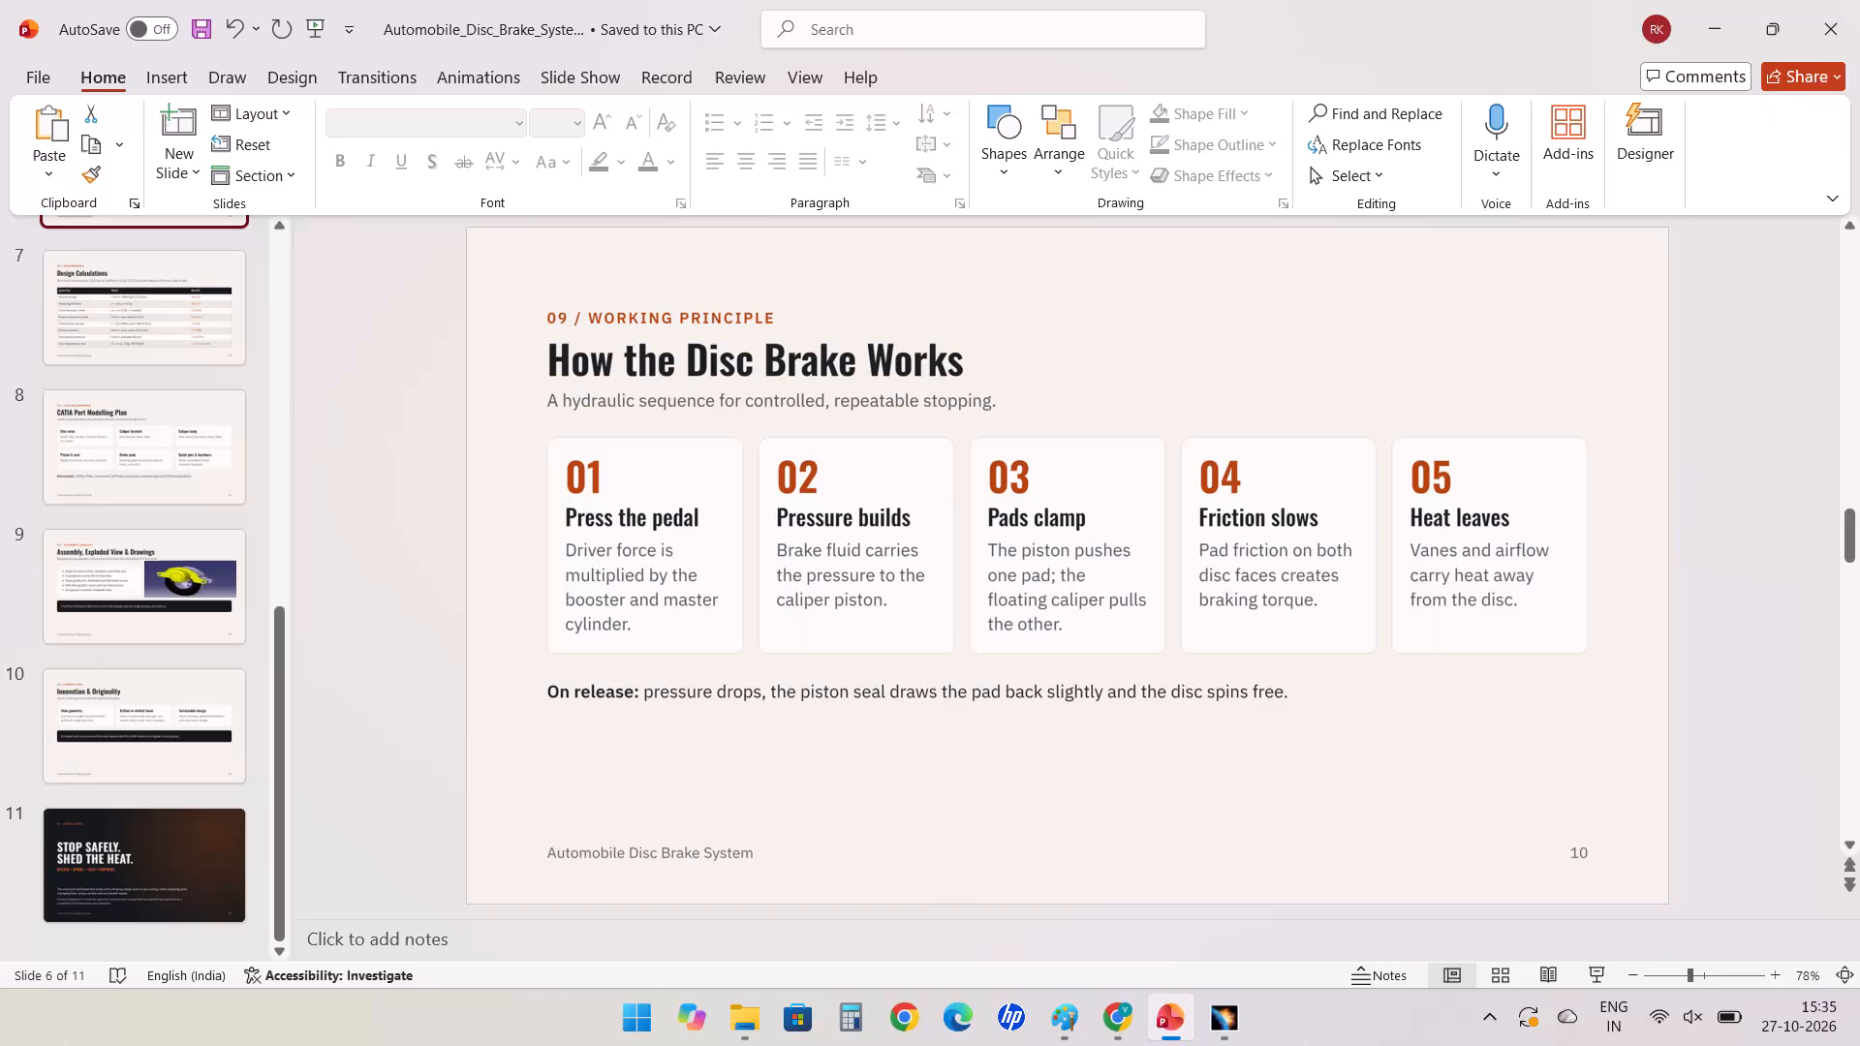
# Select the full-slide picture on the How the Disc Brake Works slide.
pyautogui.click(946, 571)
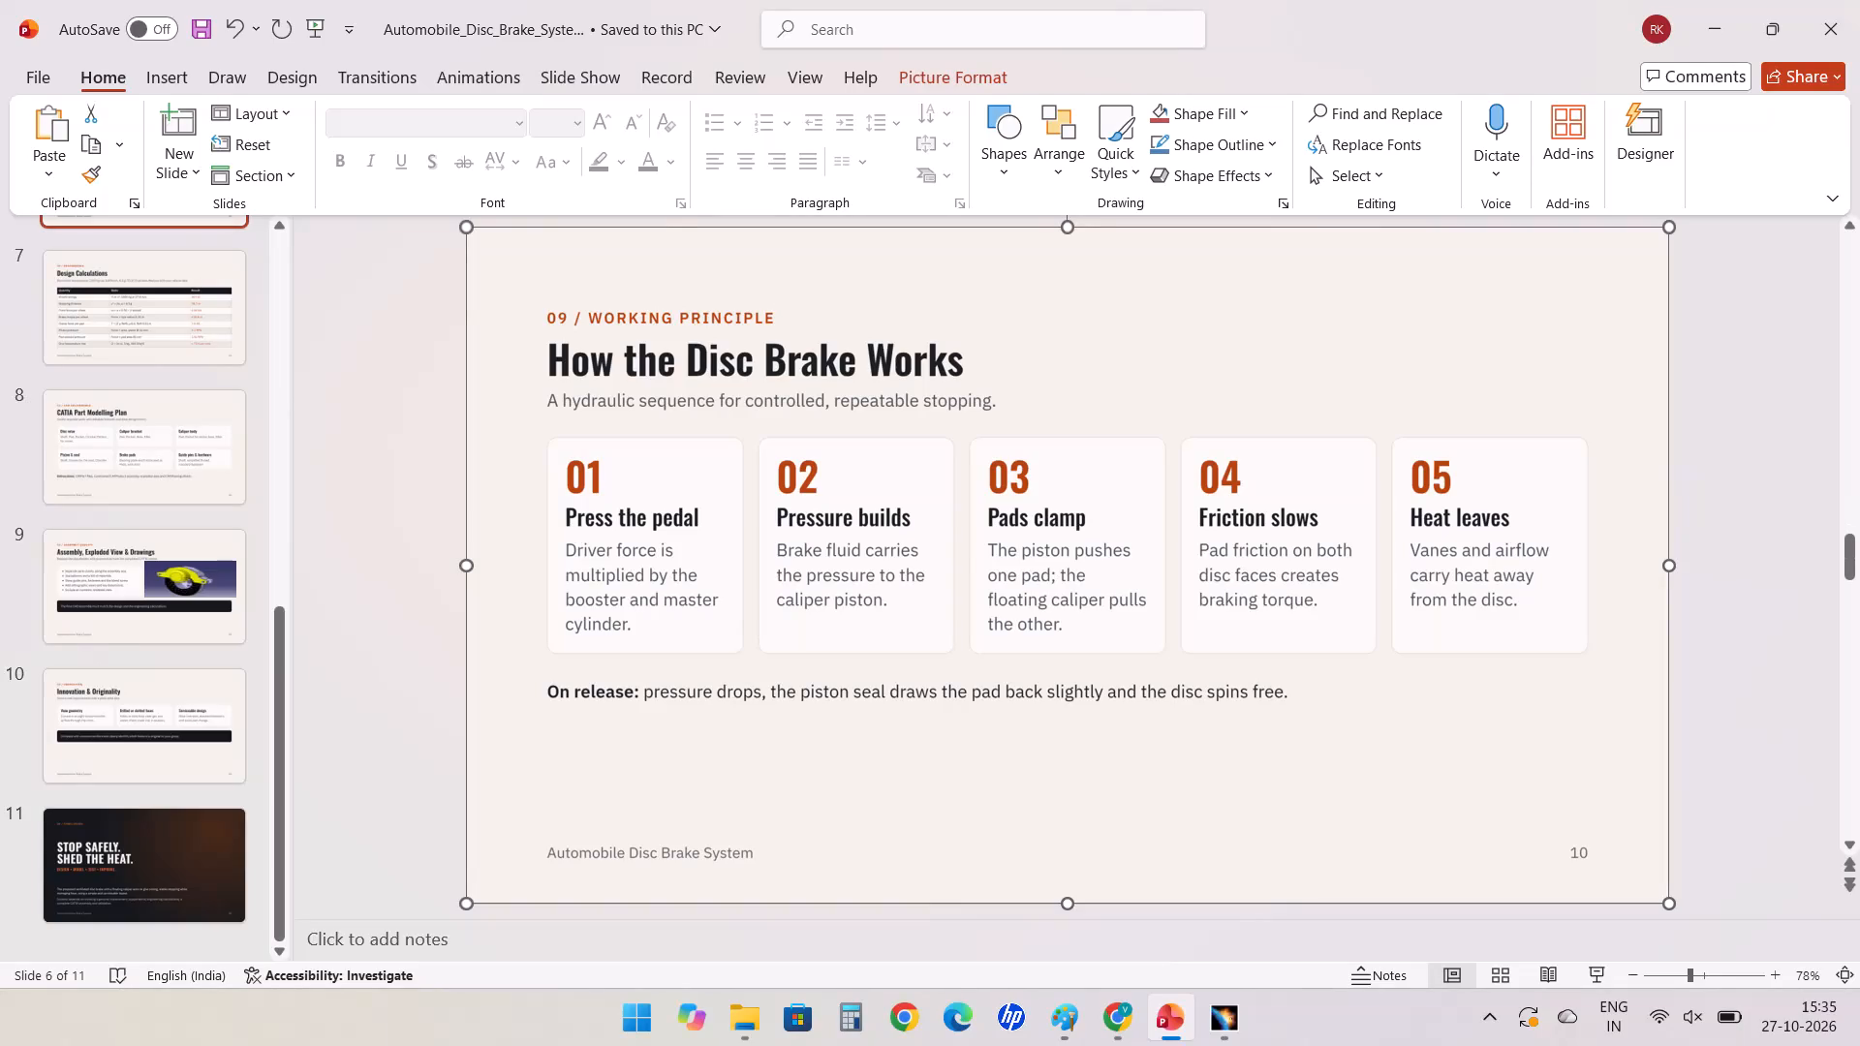
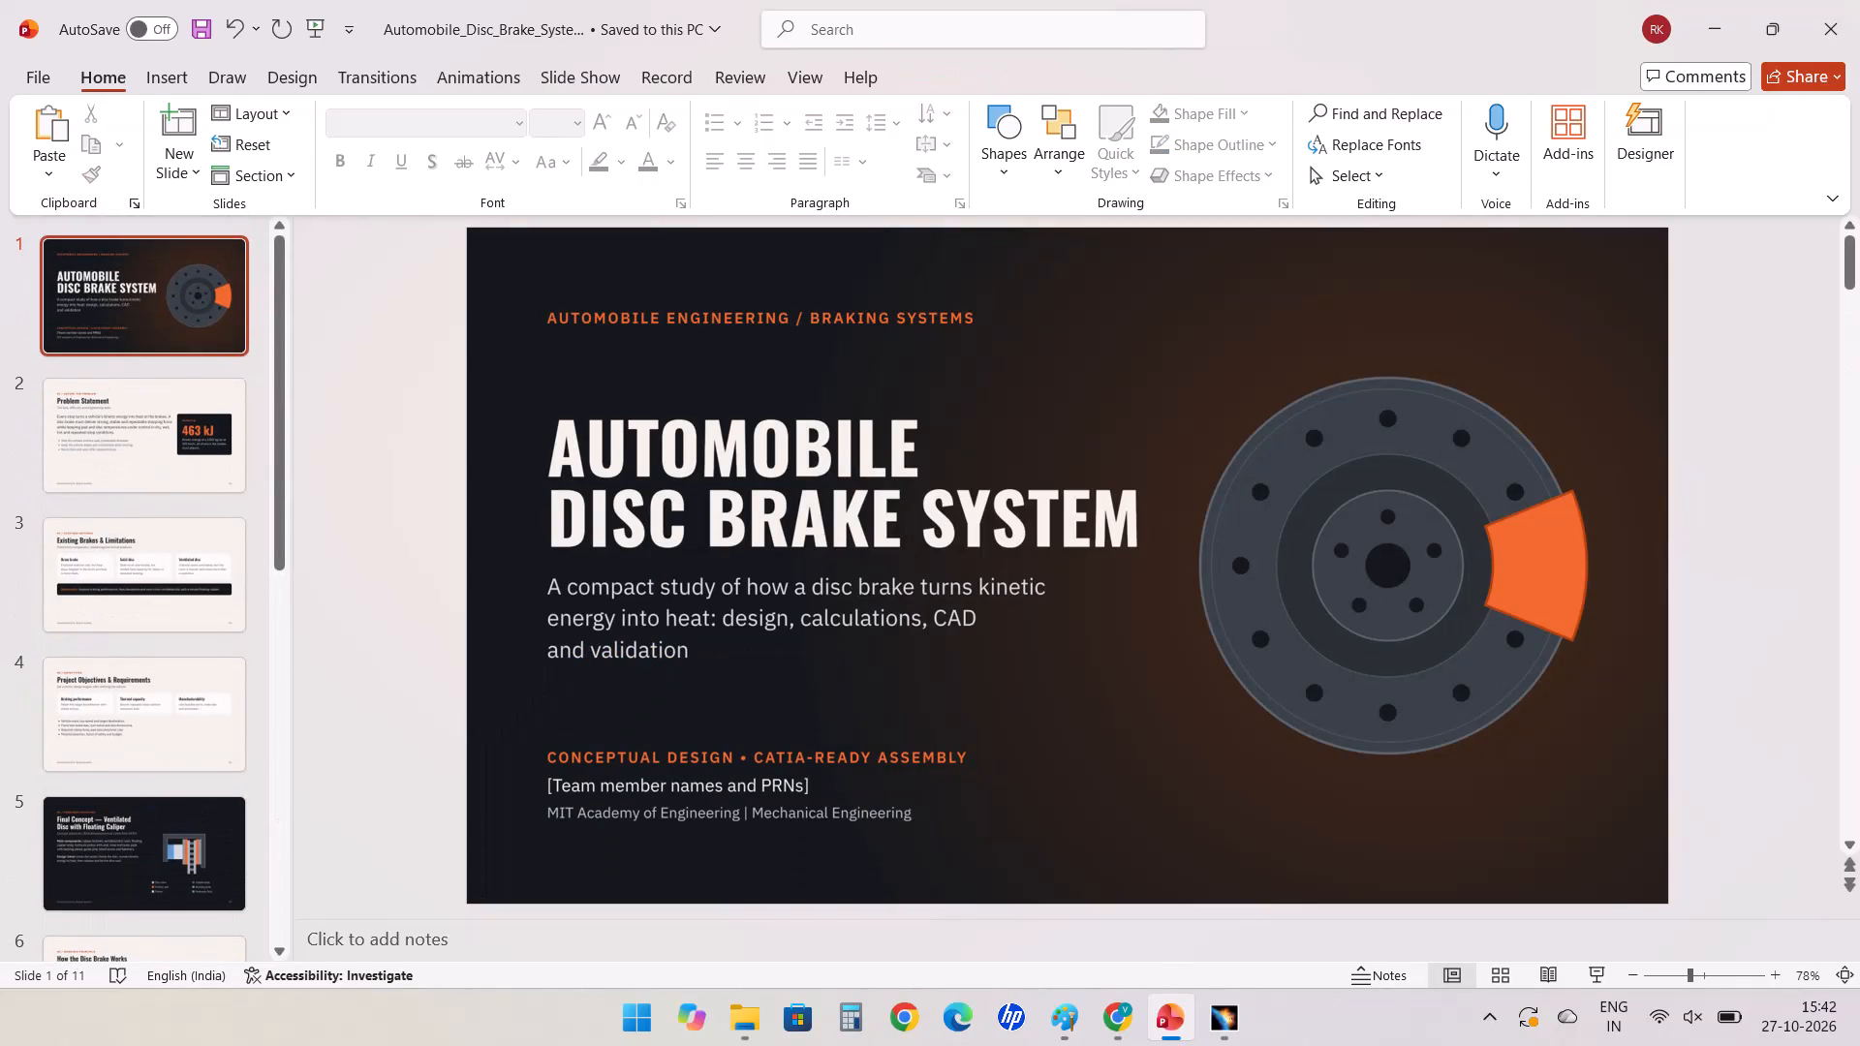
# Select the full-slide picture on the Automobile Disc Brake System title slide.
pyautogui.scroll(-2, 947, 571)
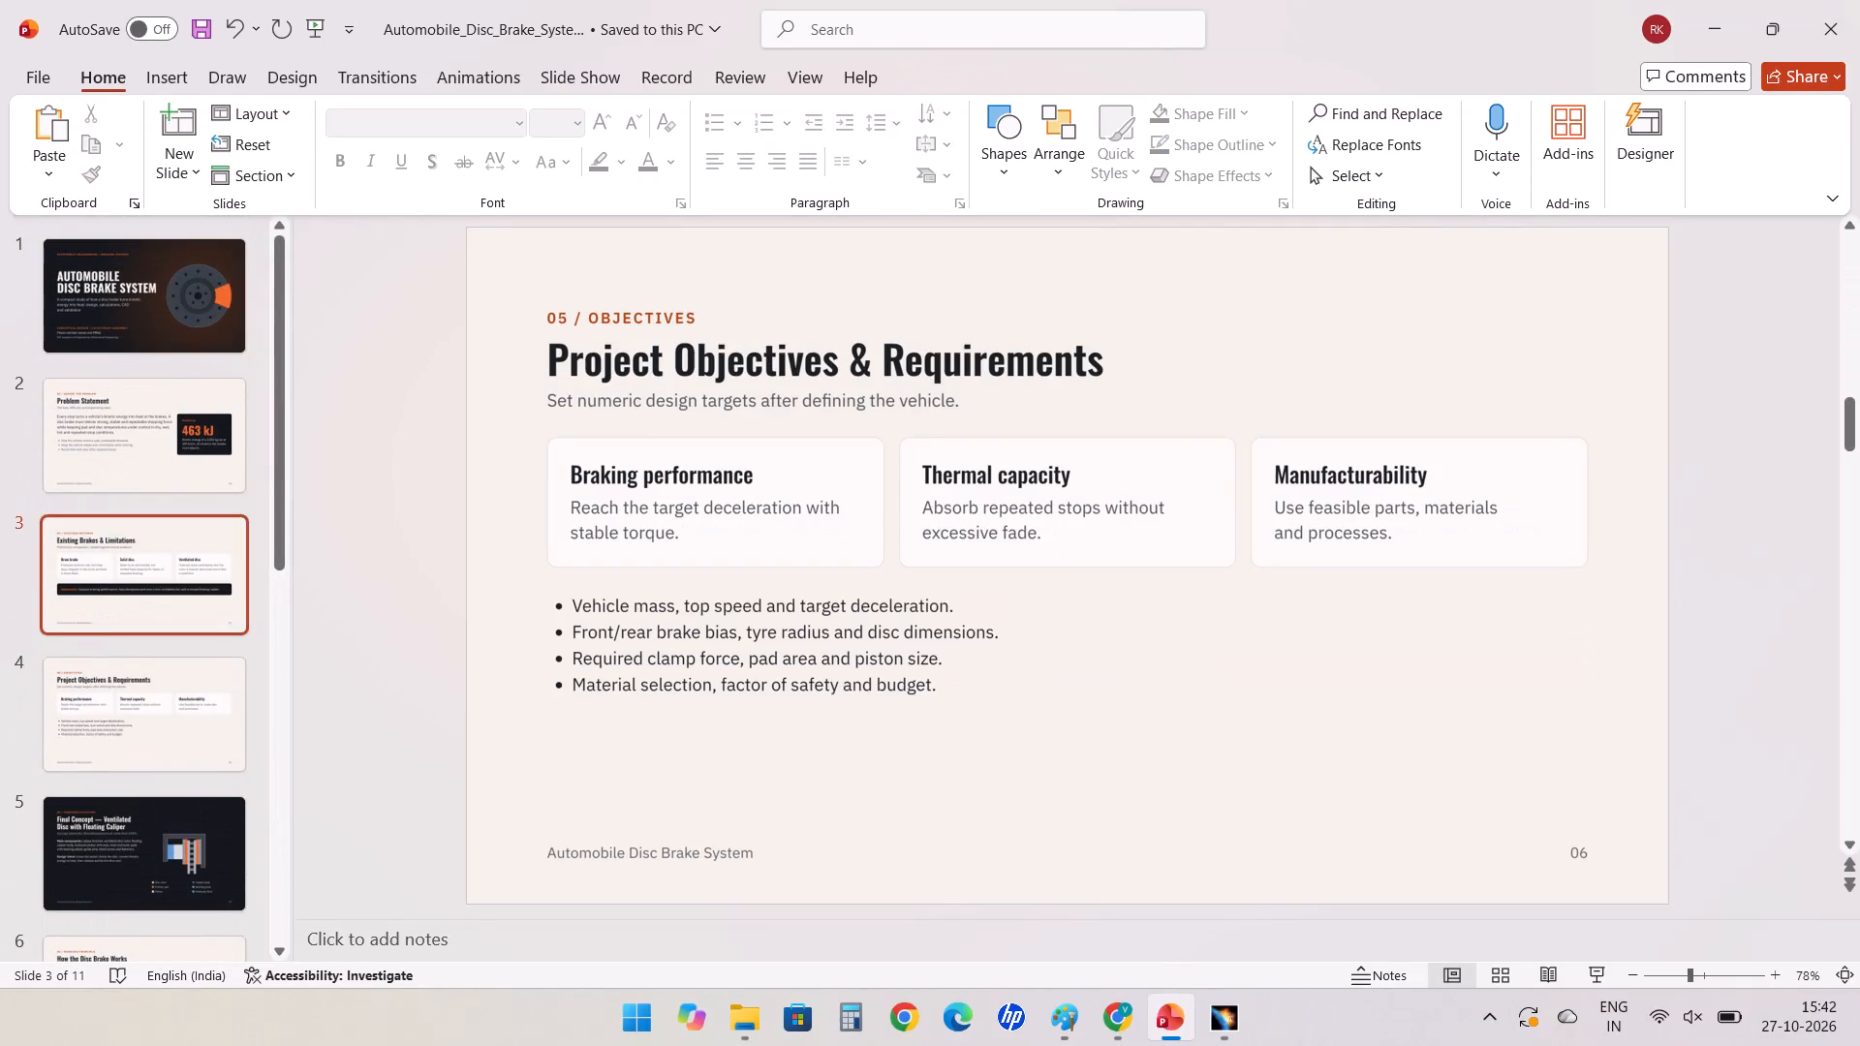
pyautogui.scroll(6, 947, 571)
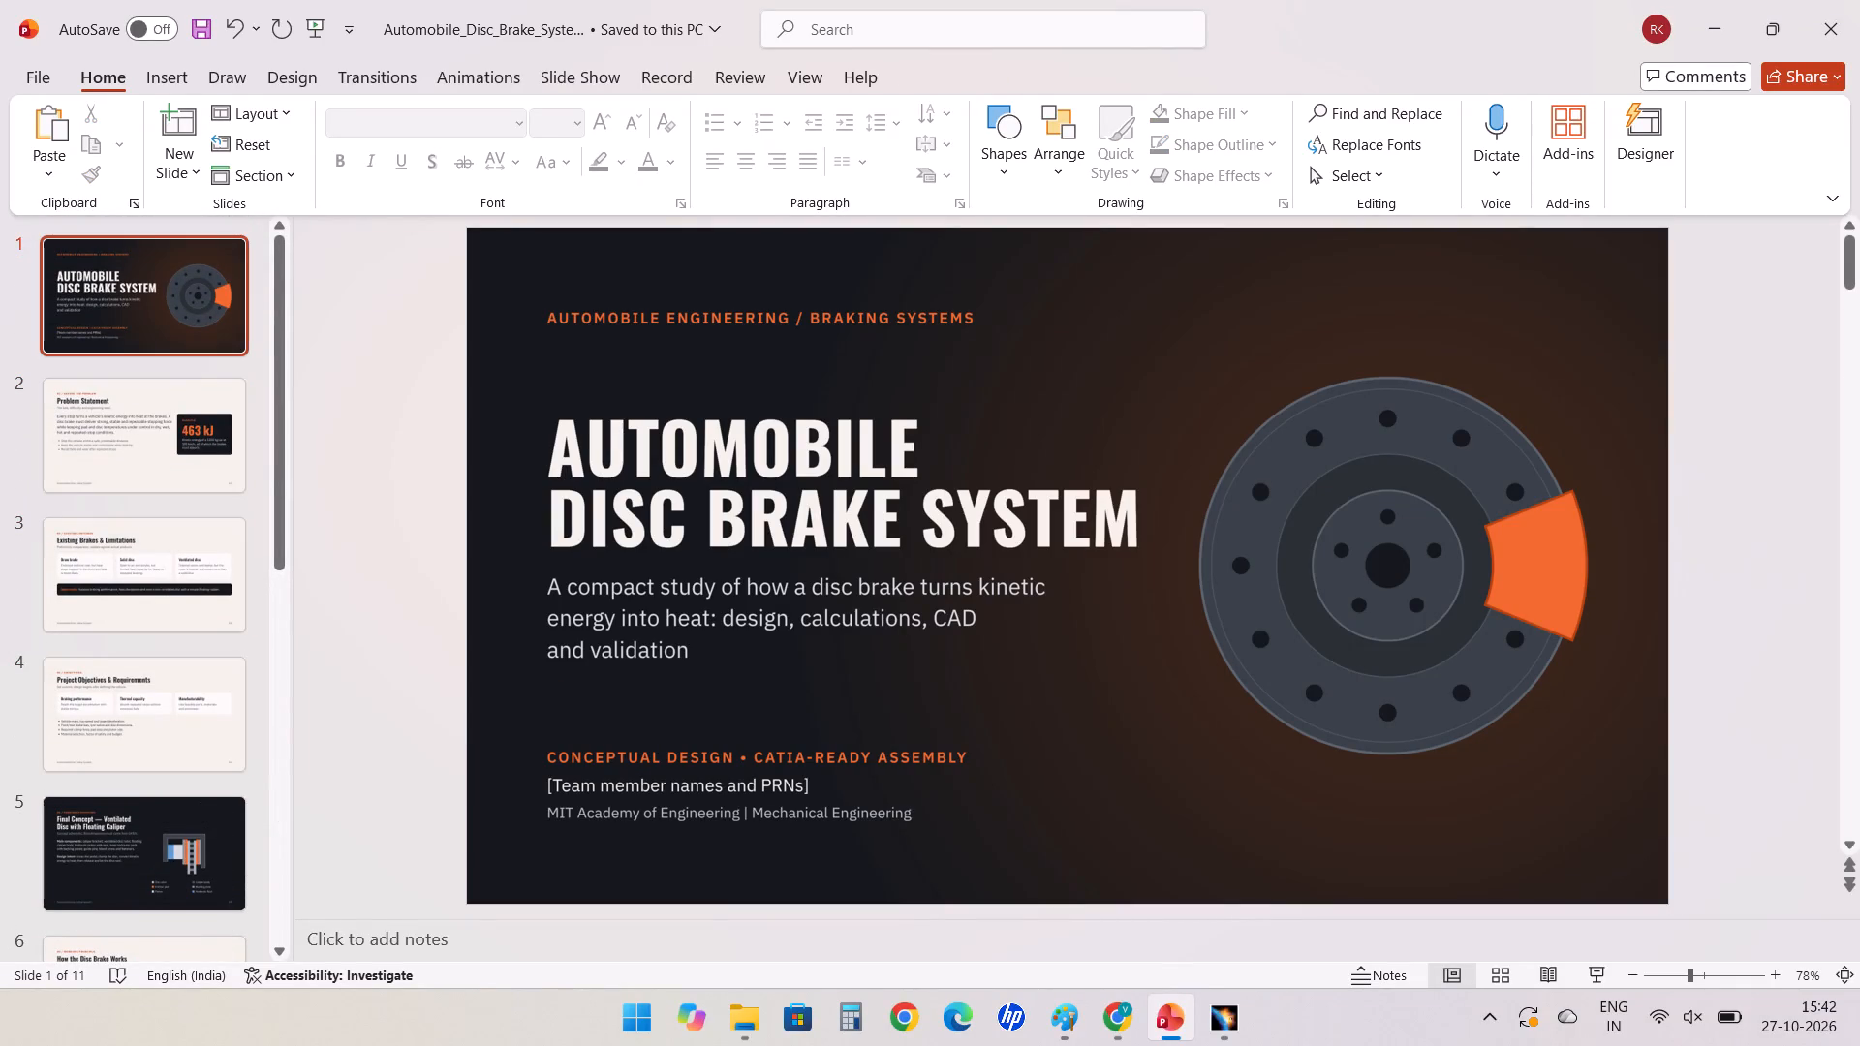
pyautogui.doubleClick(725, 784)
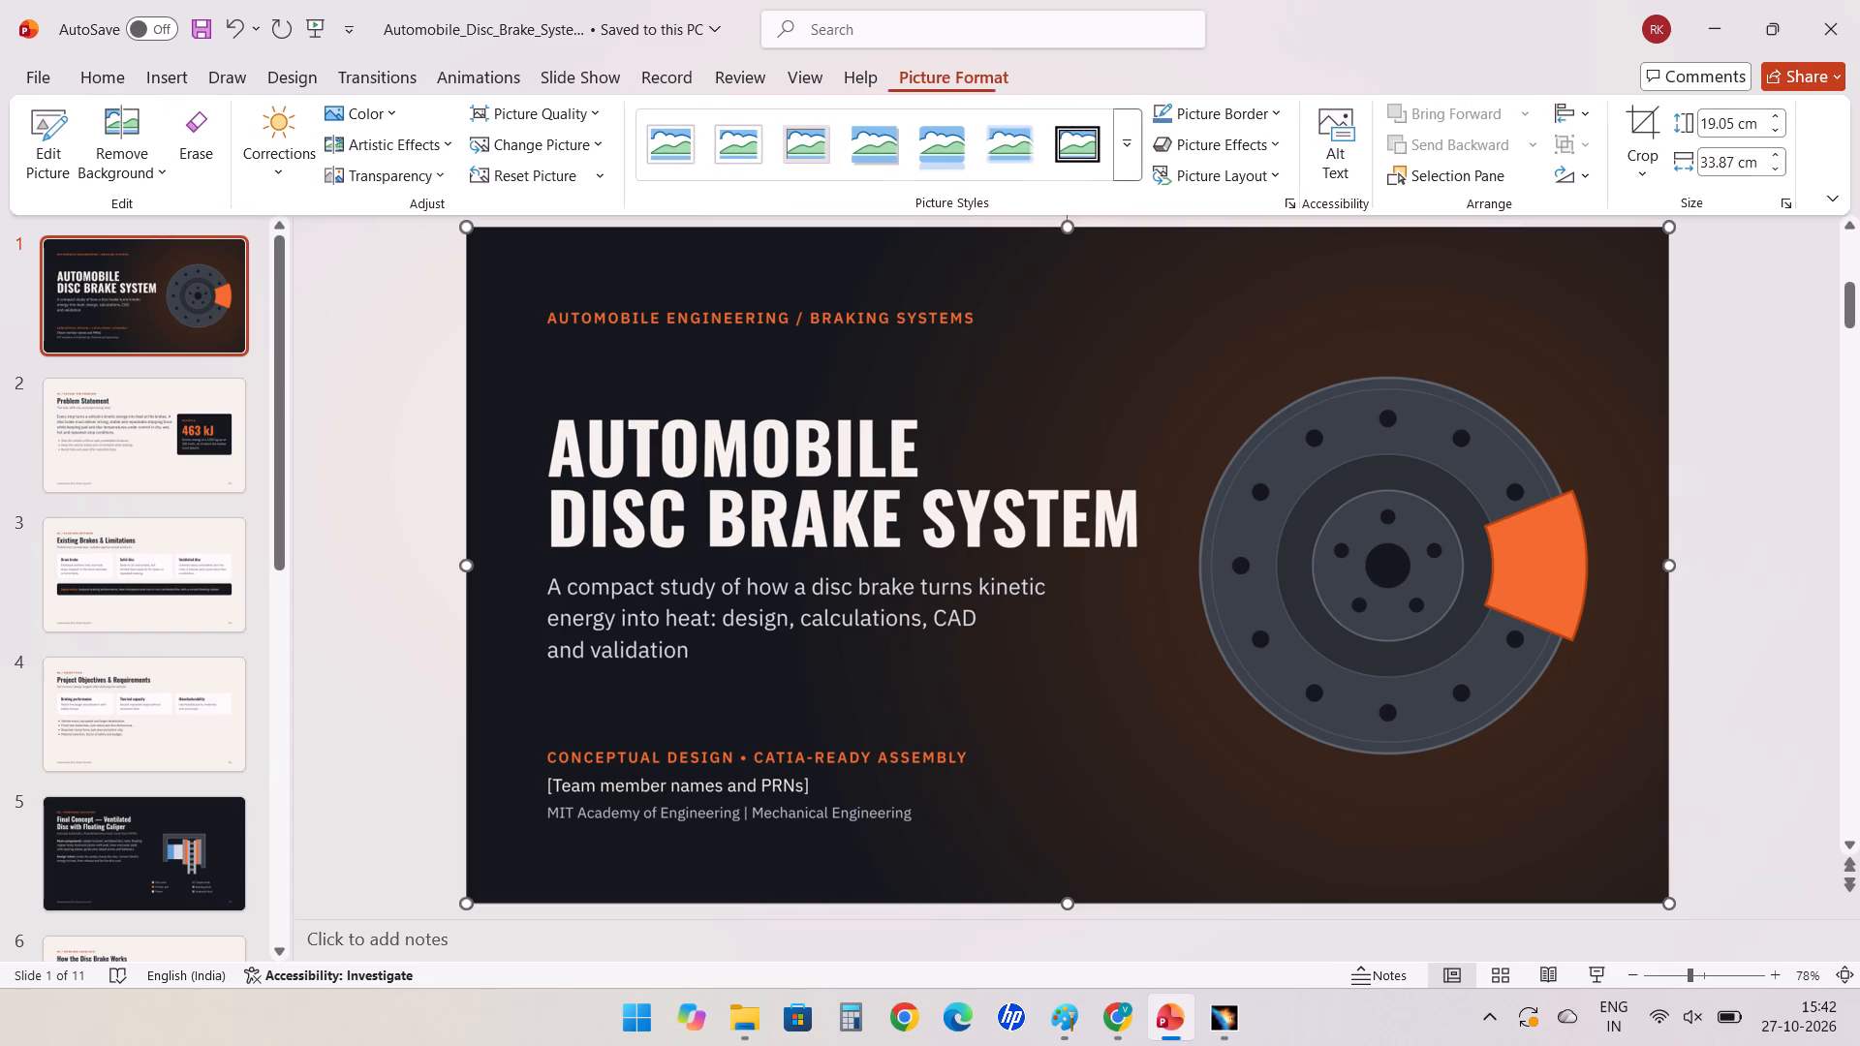
# Open the Problem Statement slide.
pyautogui.click(159, 445)
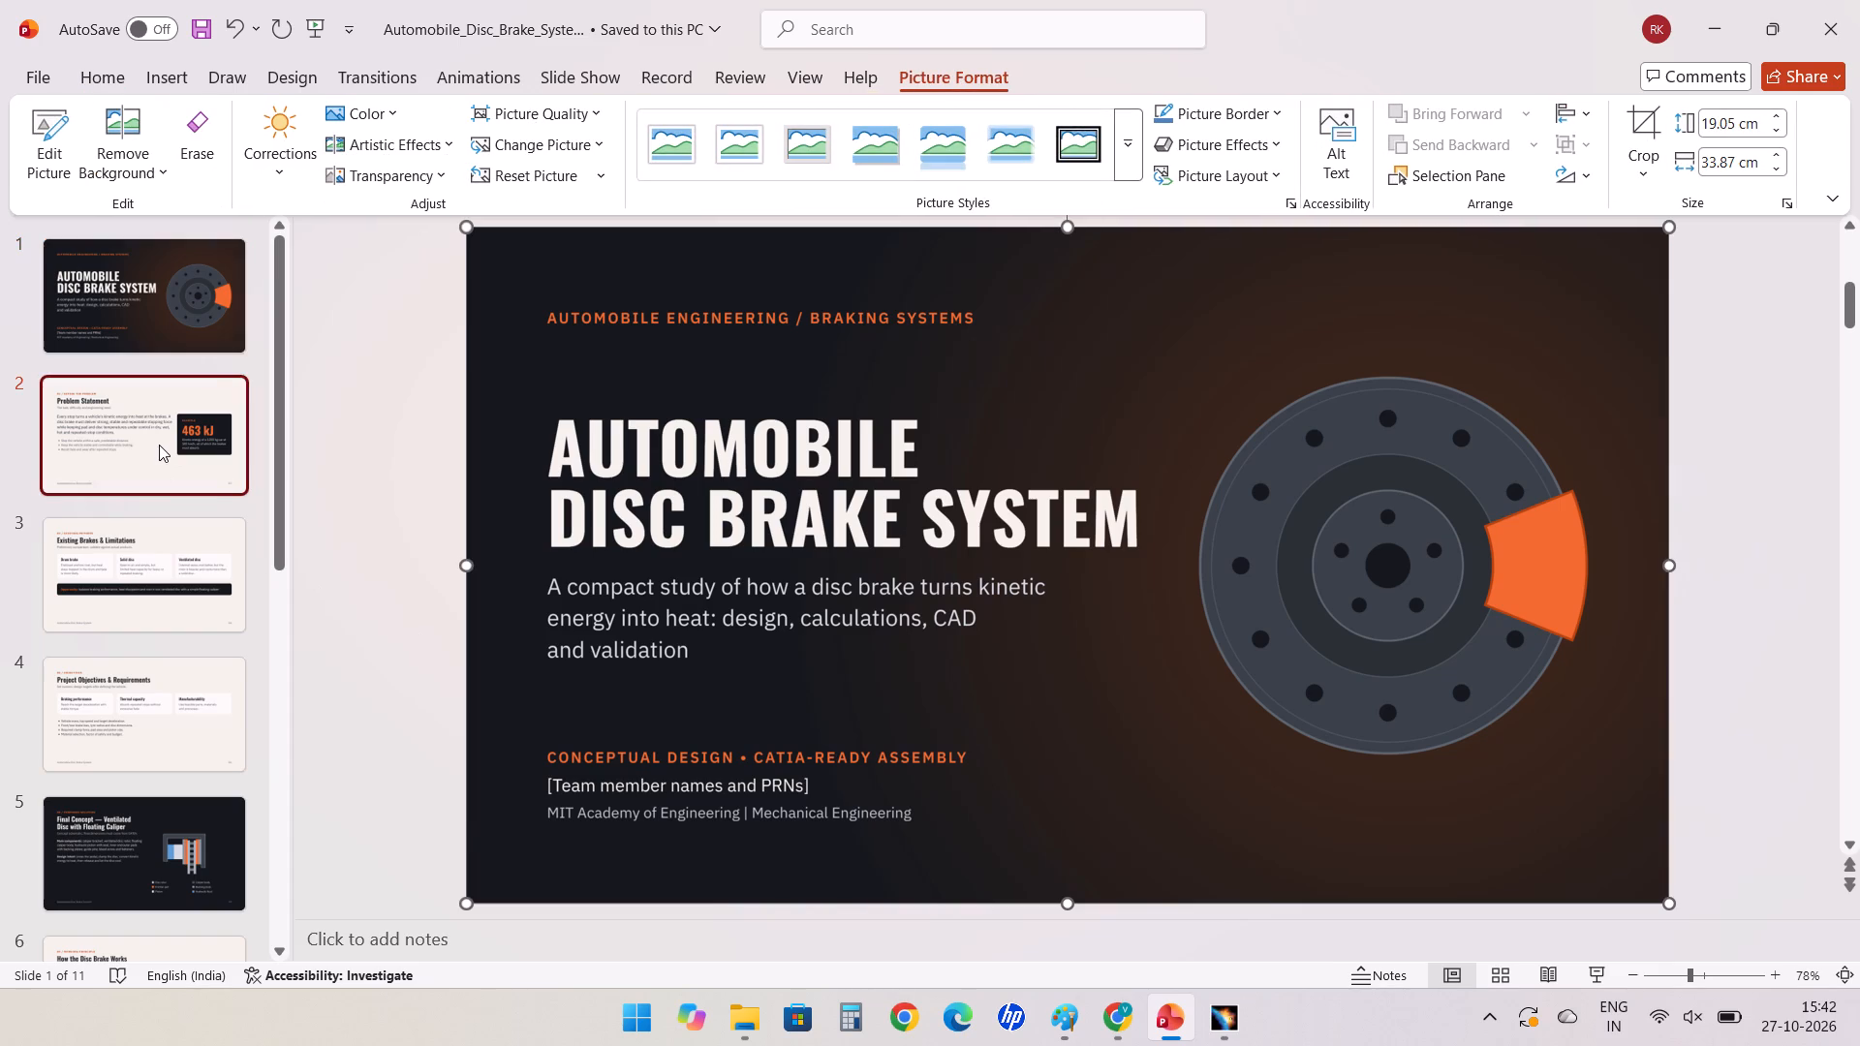
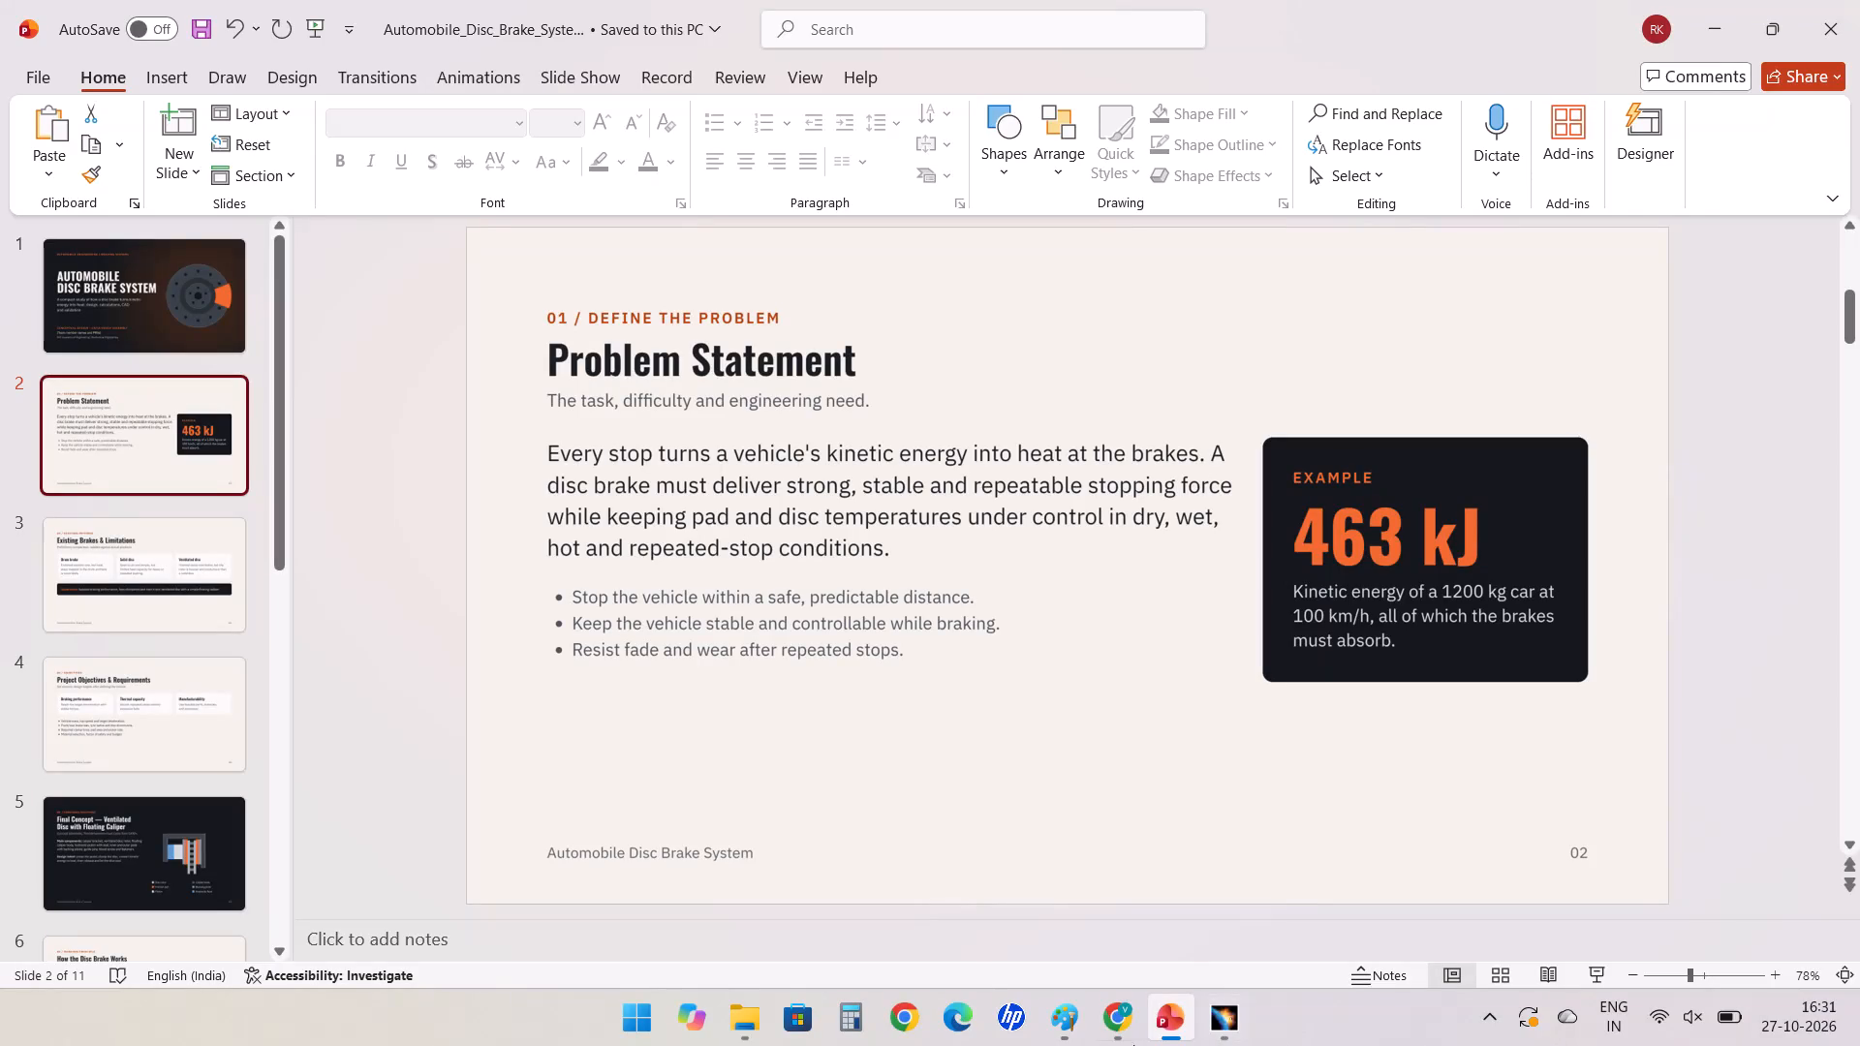
# Try to close the untitled Paint window while the presentation stays open.
pyautogui.rightClick(1078, 1036)
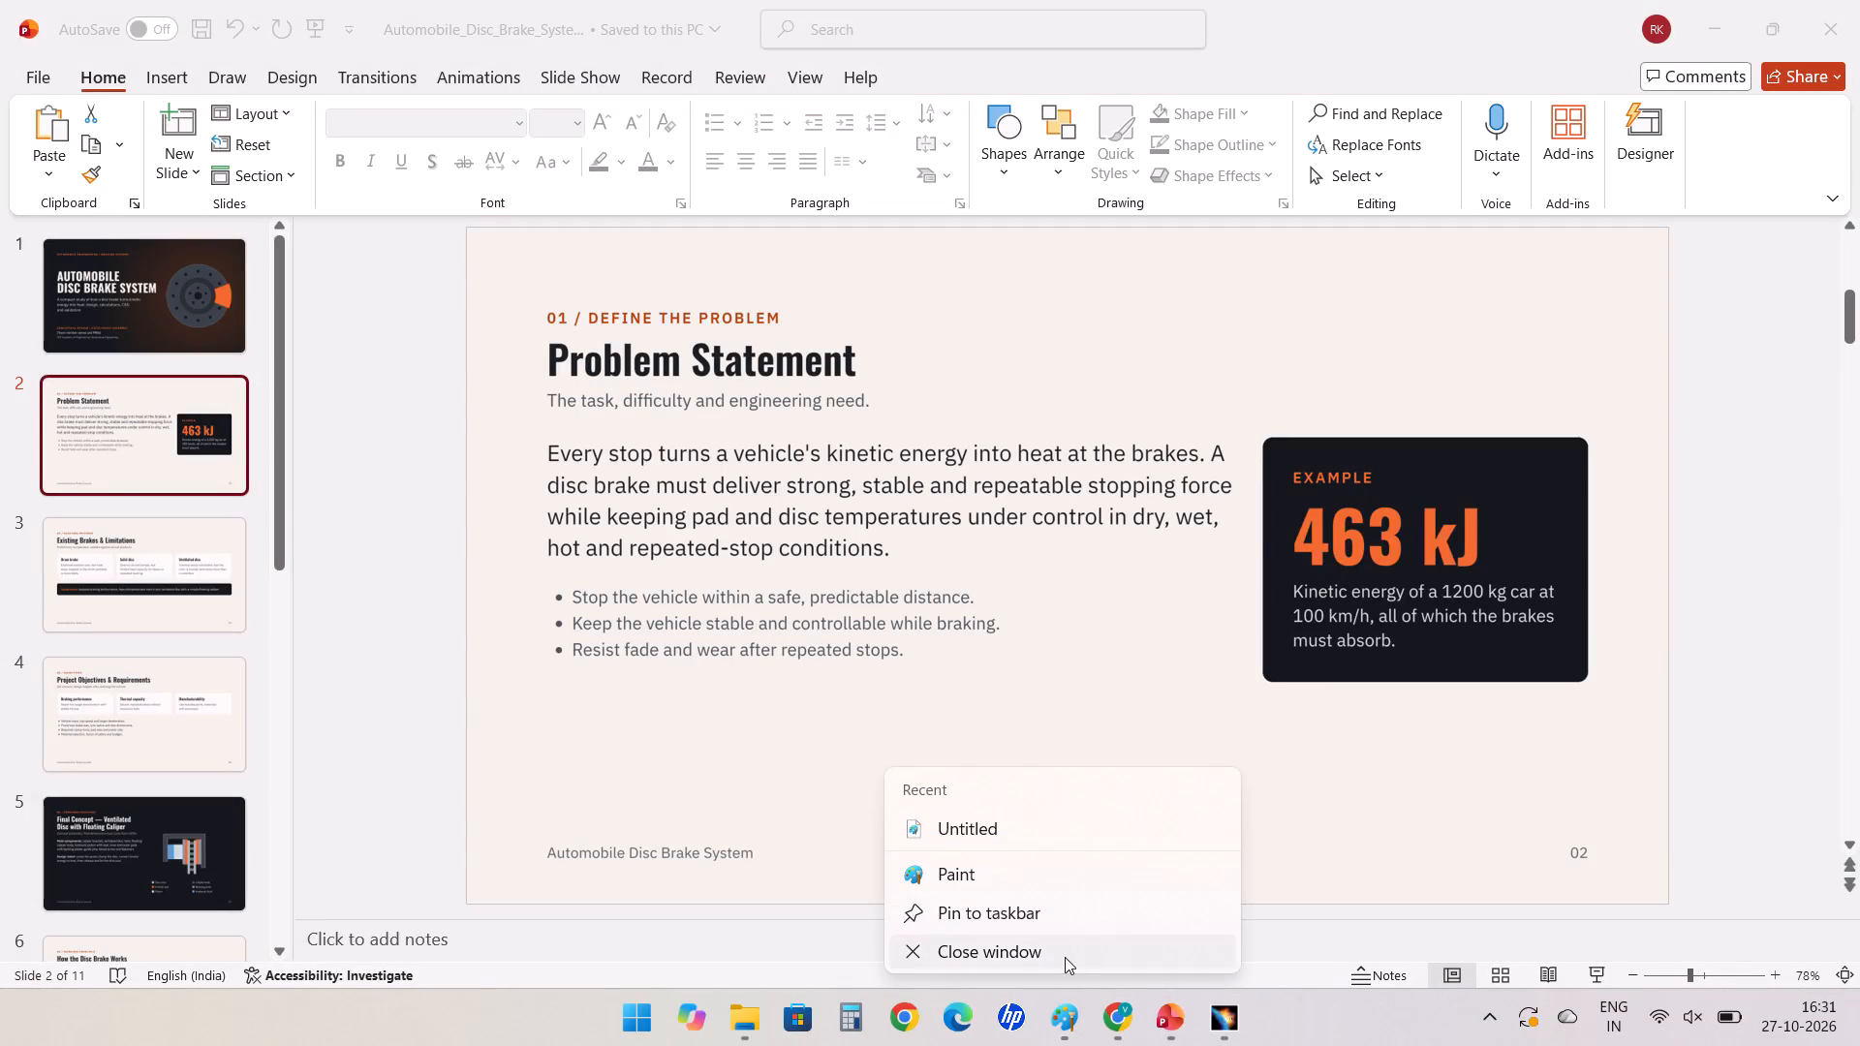
pyautogui.click(1065, 957)
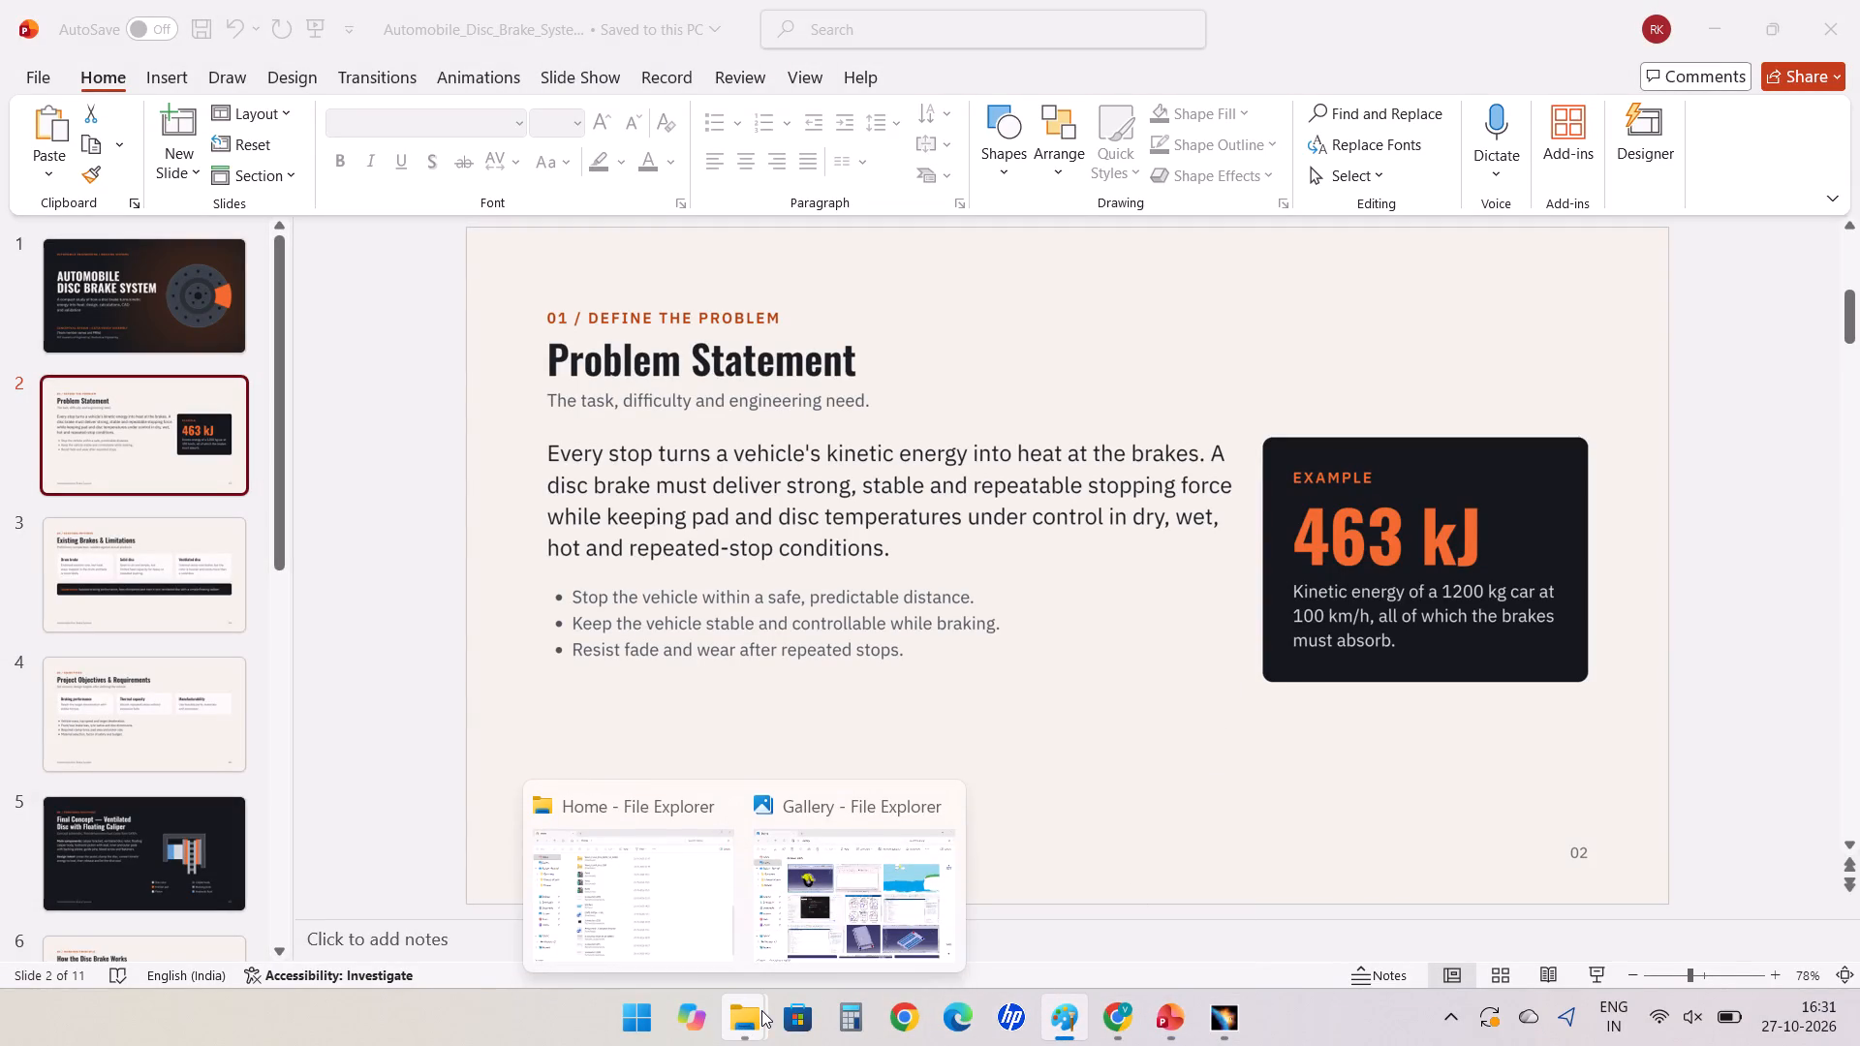
pyautogui.rightClick(1067, 1019)
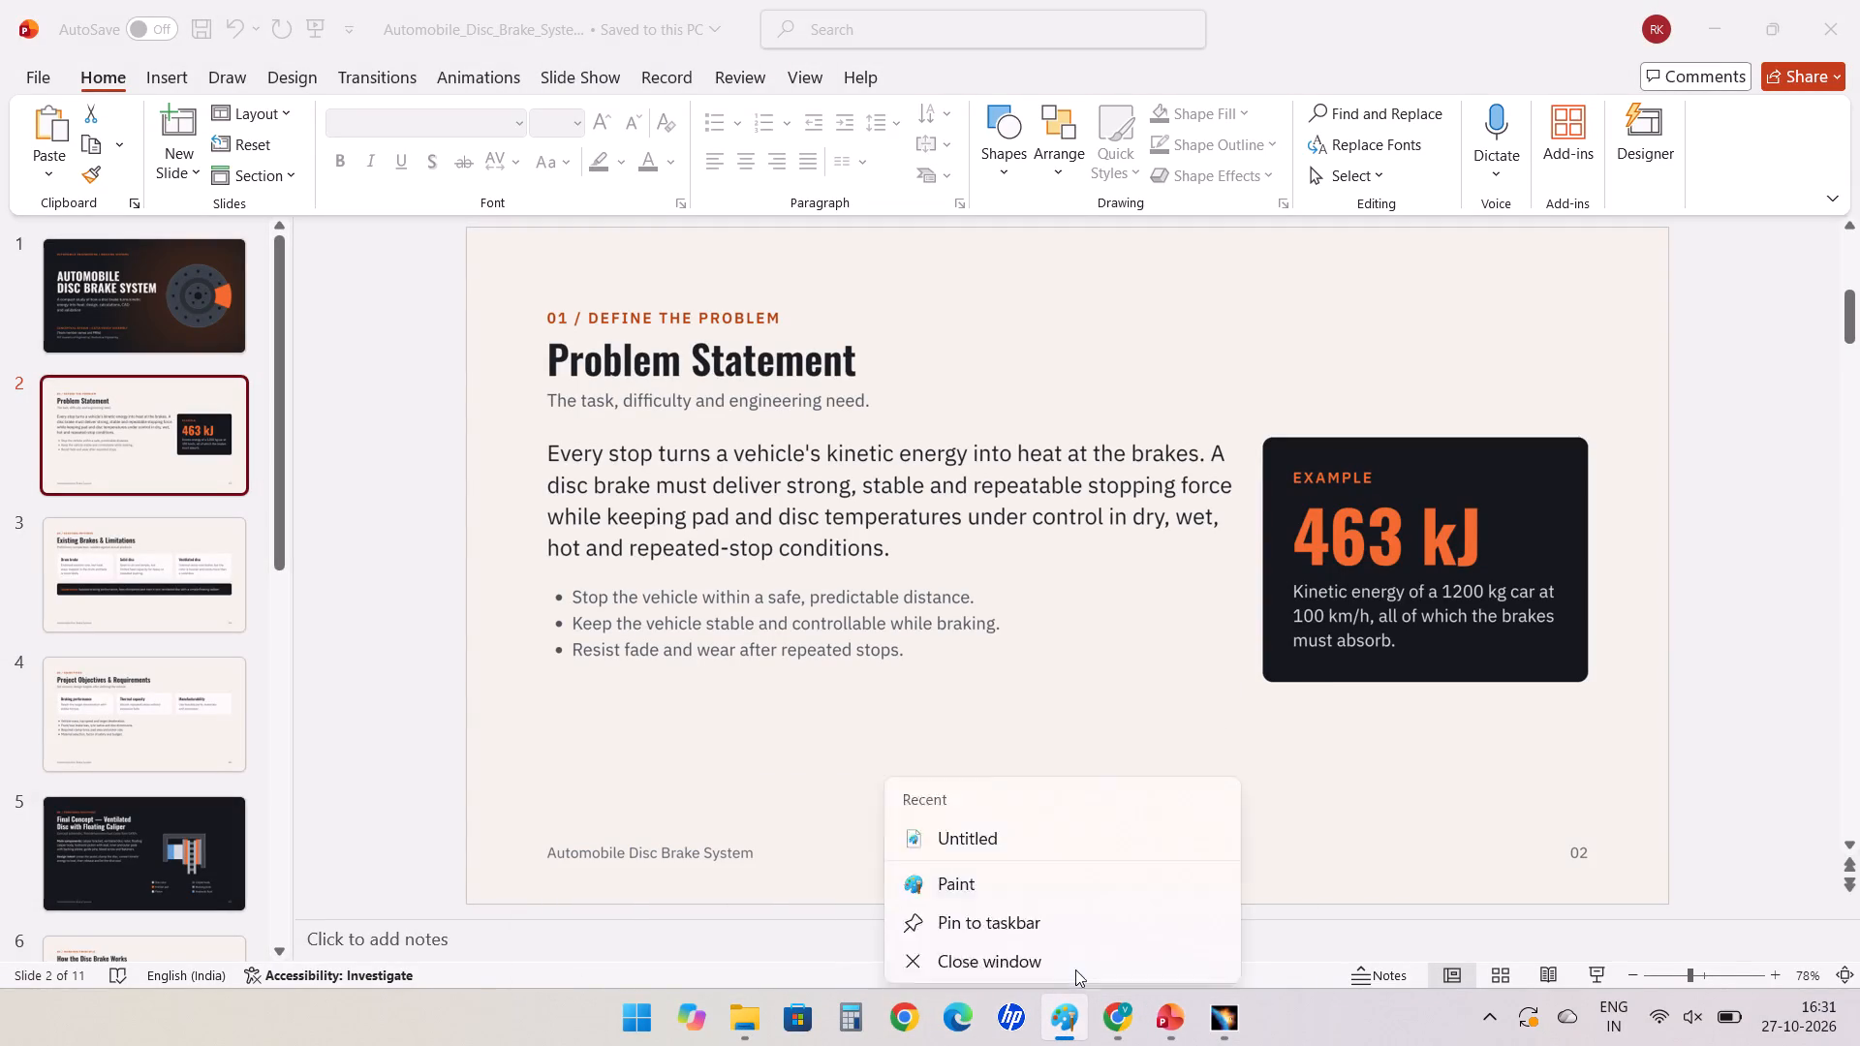
pyautogui.click(1075, 960)
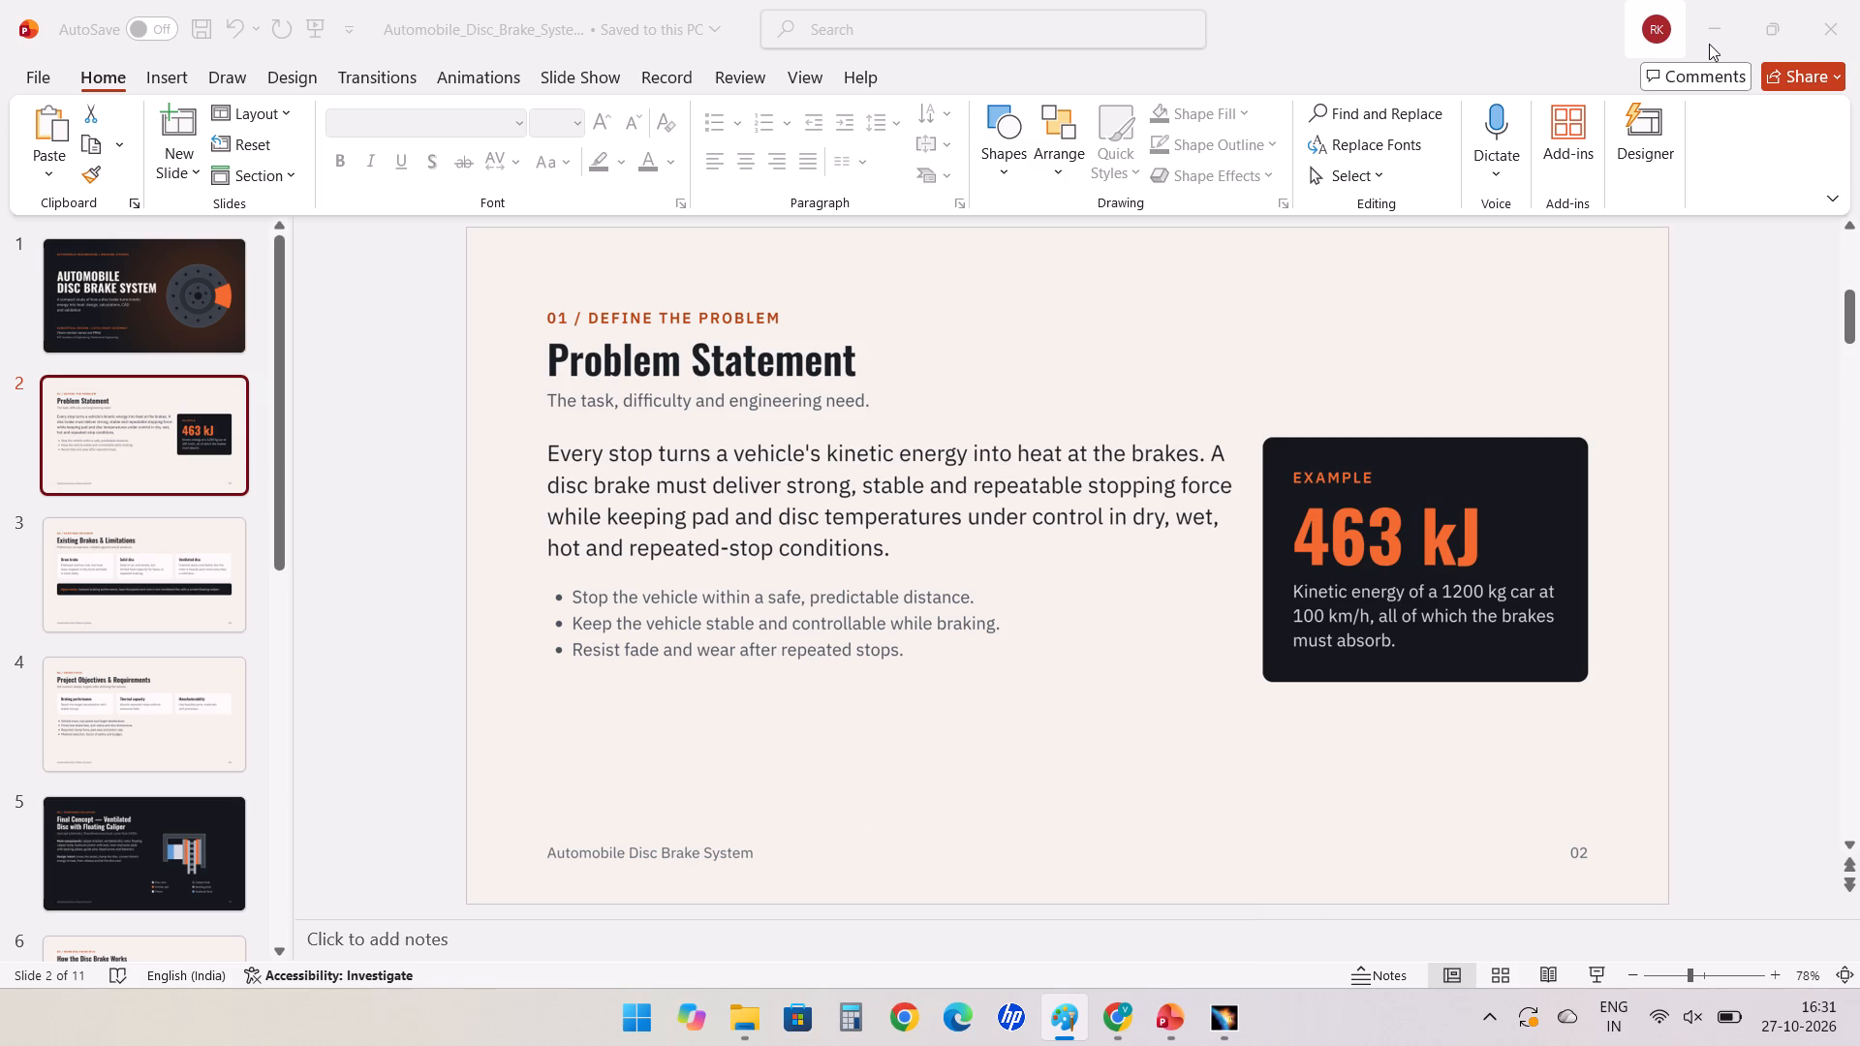
# Minimize the Automobile Disc Brake System presentation window.
pyautogui.click(1721, 21)
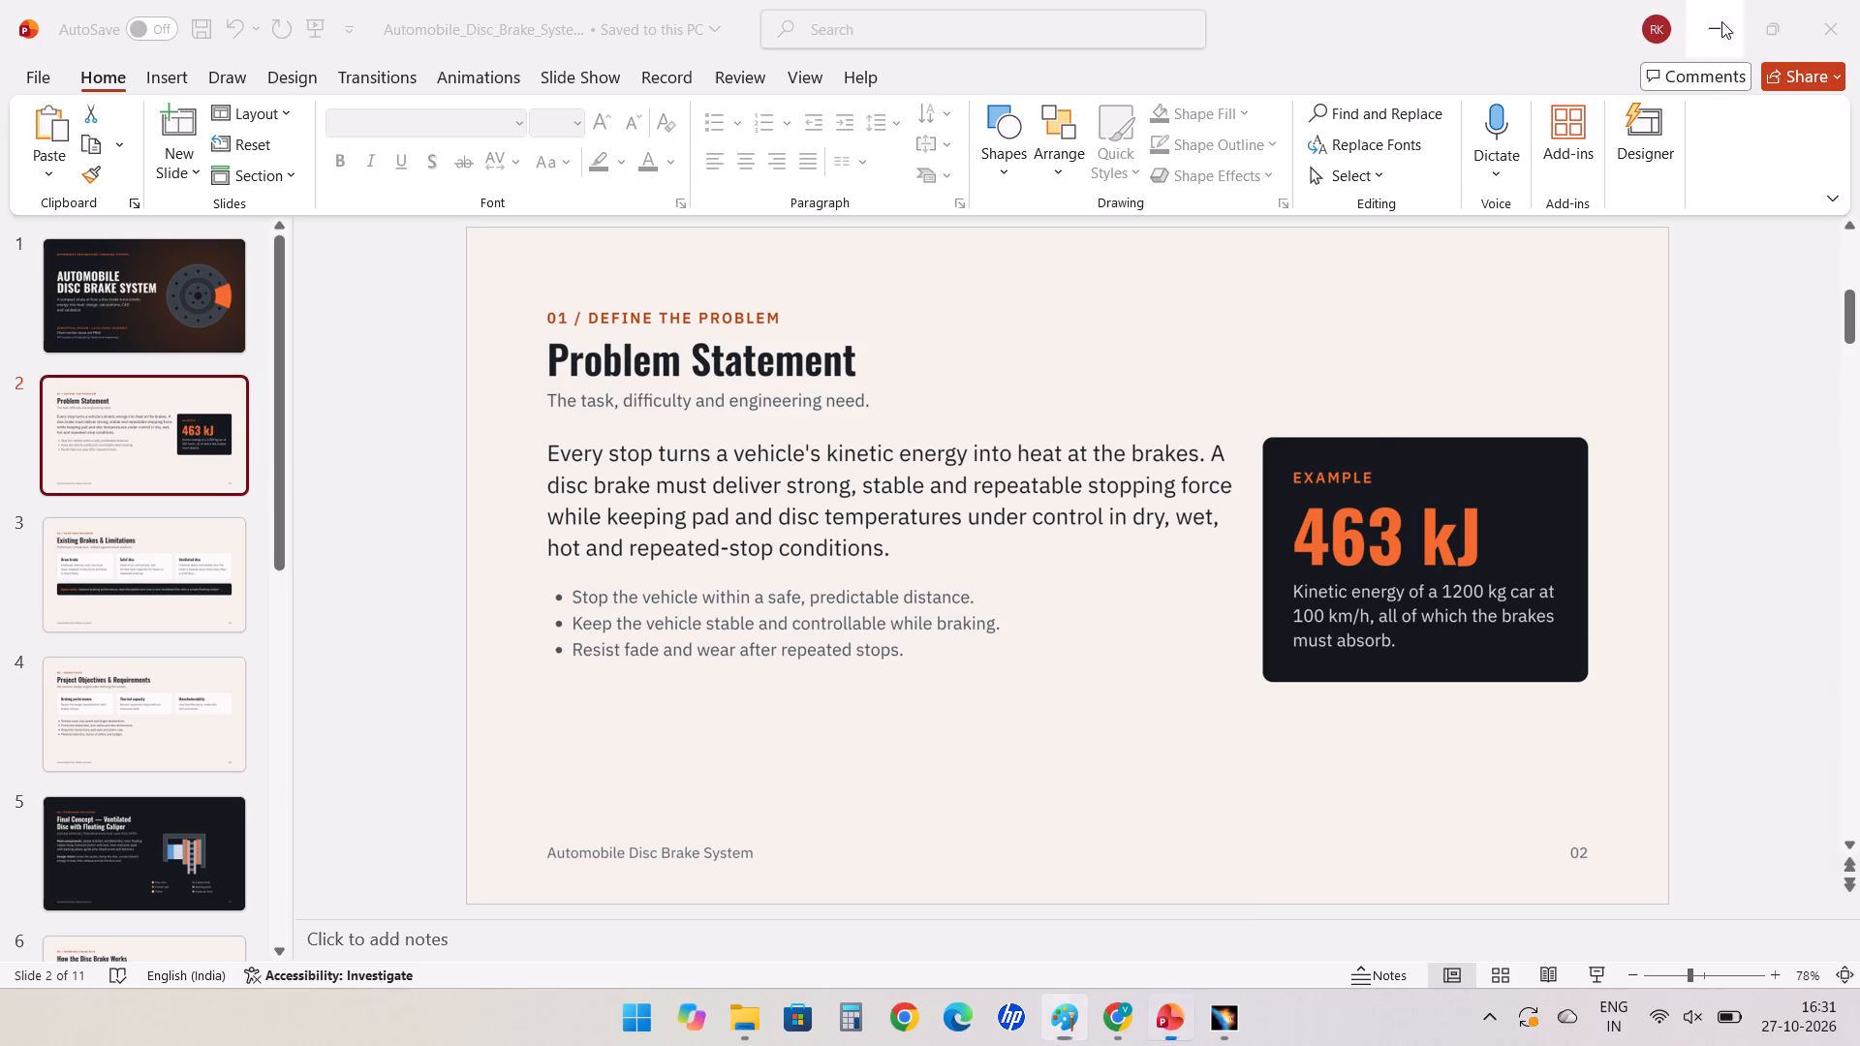